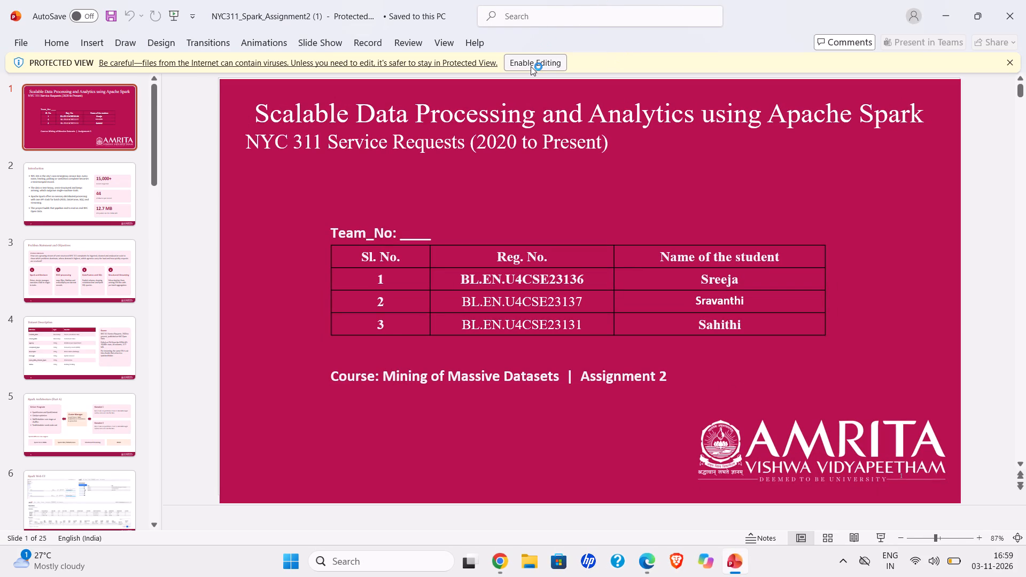
Enable editing for the protected NYC 311 Spark assignment presentation.
{"action": "left_click", "coordinate": [531, 66]}
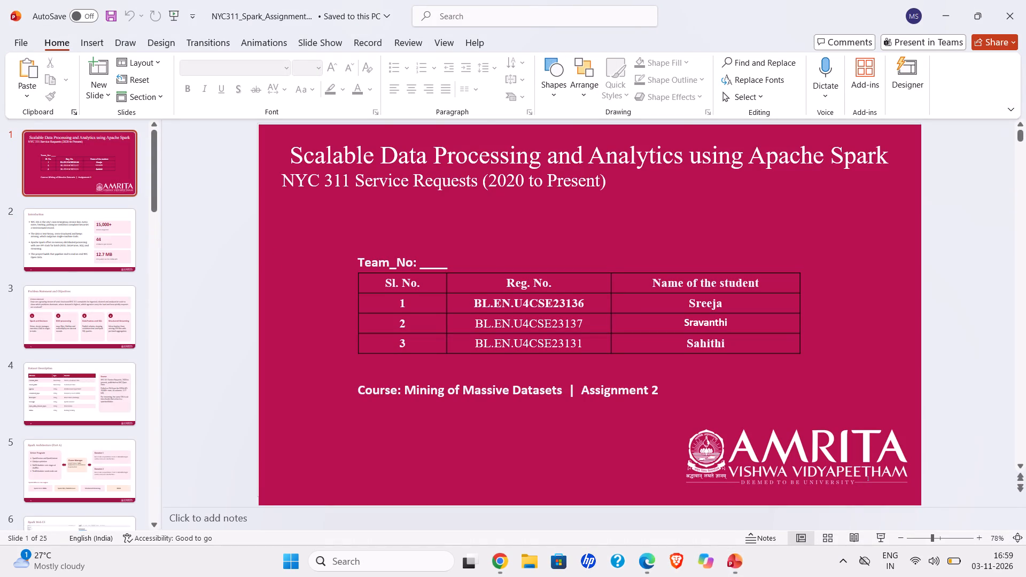
Review slides 2 to 8, from the introduction through the Spark architecture, Spark Web UI and RDD implementation, comparing neighbouring slides.
{"action": "key", "text": "Down"}
{"action": "key", "text": "Down"}
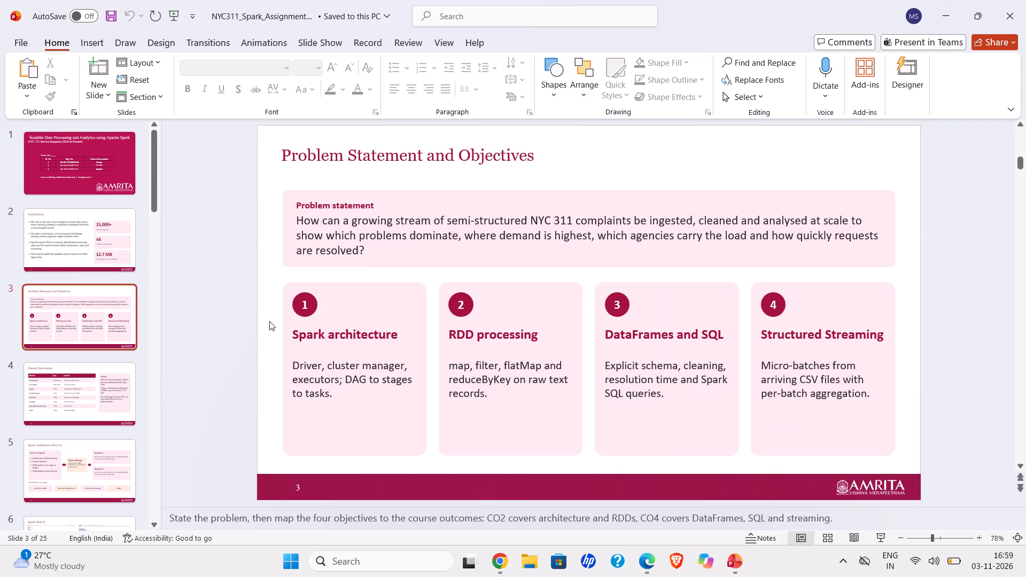
{"action": "key", "text": "Down"}
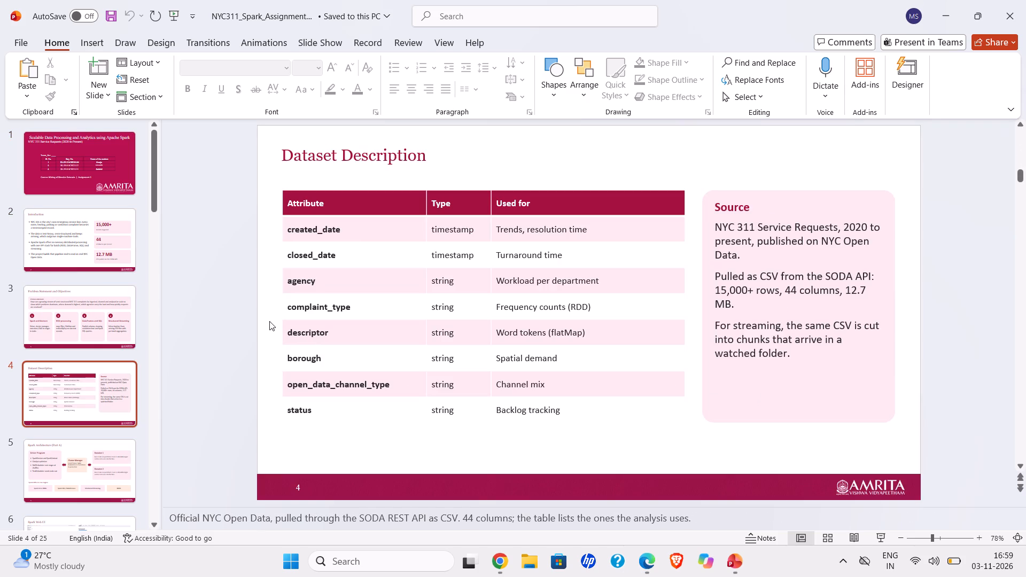
{"action": "key", "text": "Down"}
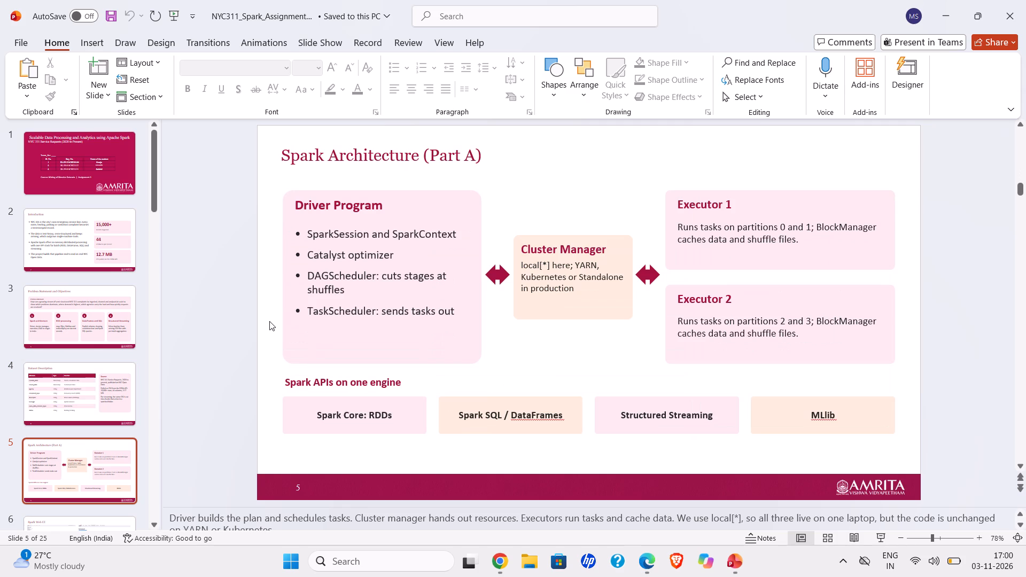
{"action": "key", "text": "Down"}
{"action": "key", "text": "Up"}
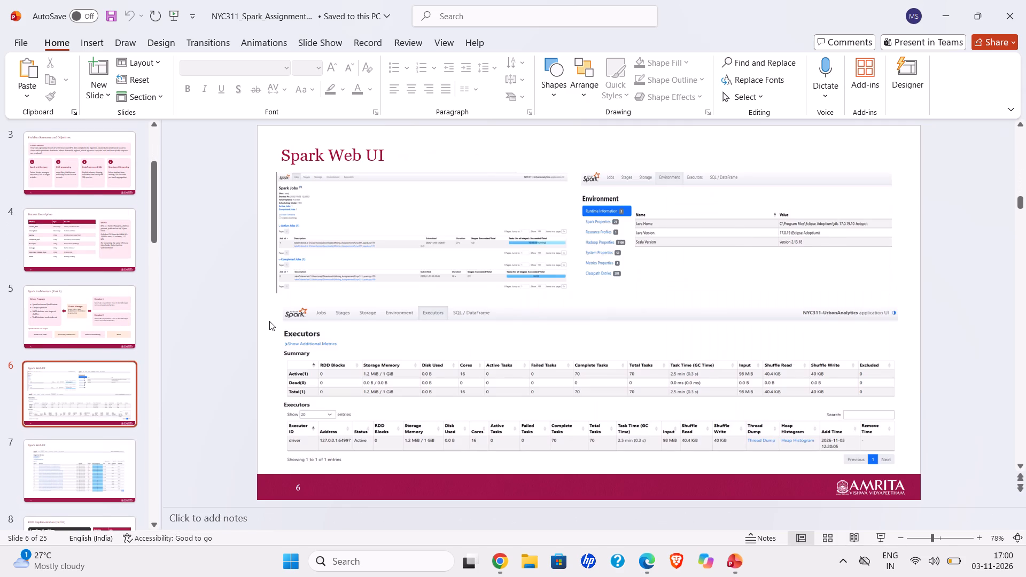
{"action": "key", "text": "Down"}
{"action": "key", "text": "Up"}
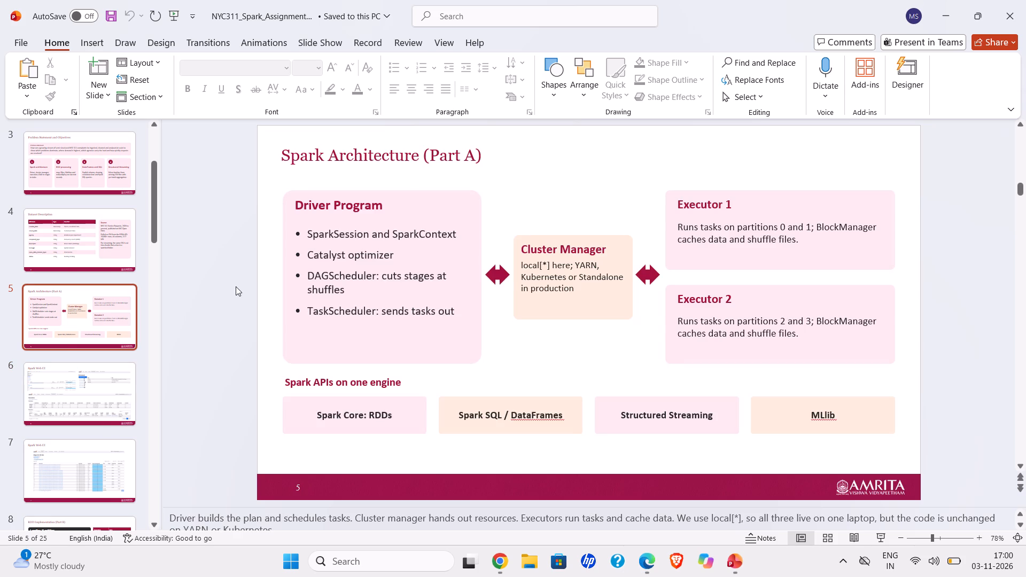
{"action": "key", "text": "Down"}
{"action": "key", "text": "Down"}
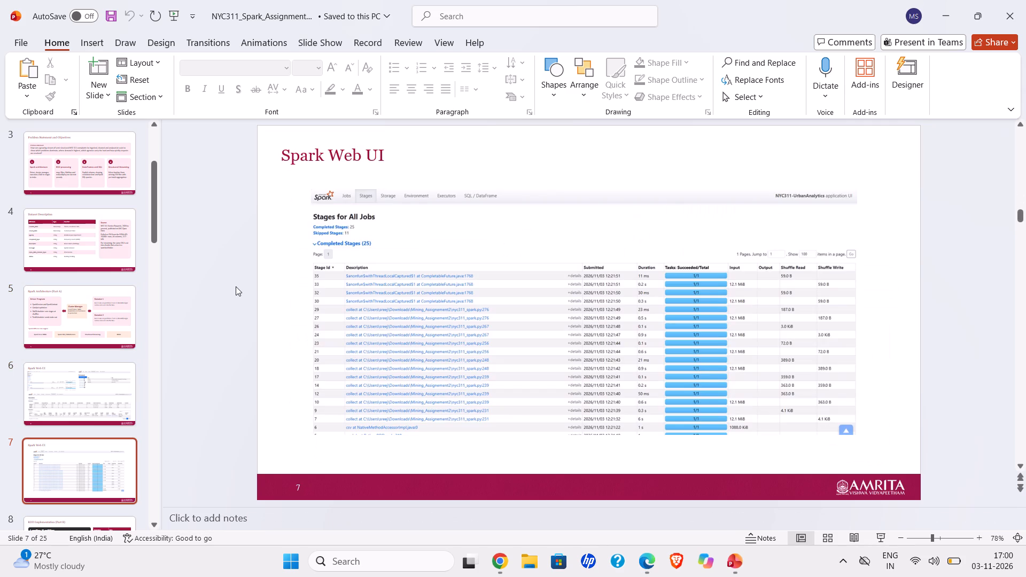
{"action": "key", "text": "Down"}
{"action": "key", "text": "Up"}
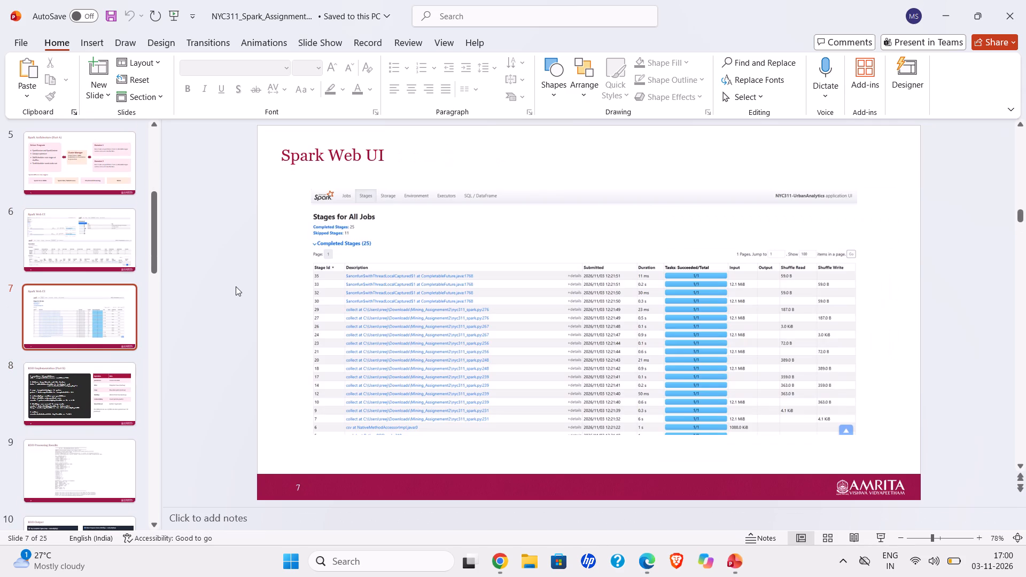
{"action": "key", "text": "Down"}
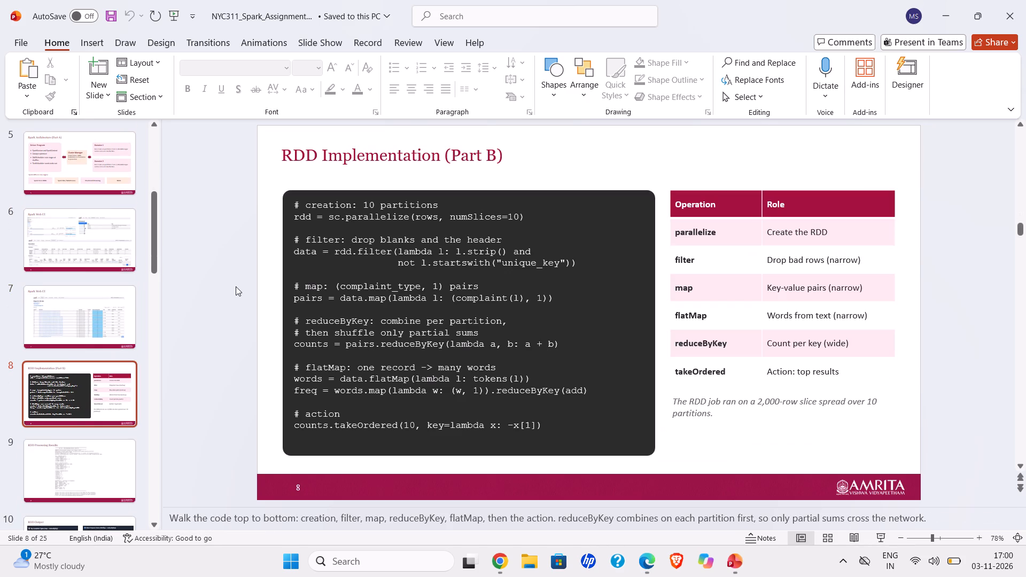
{"action": "key", "text": "Up"}
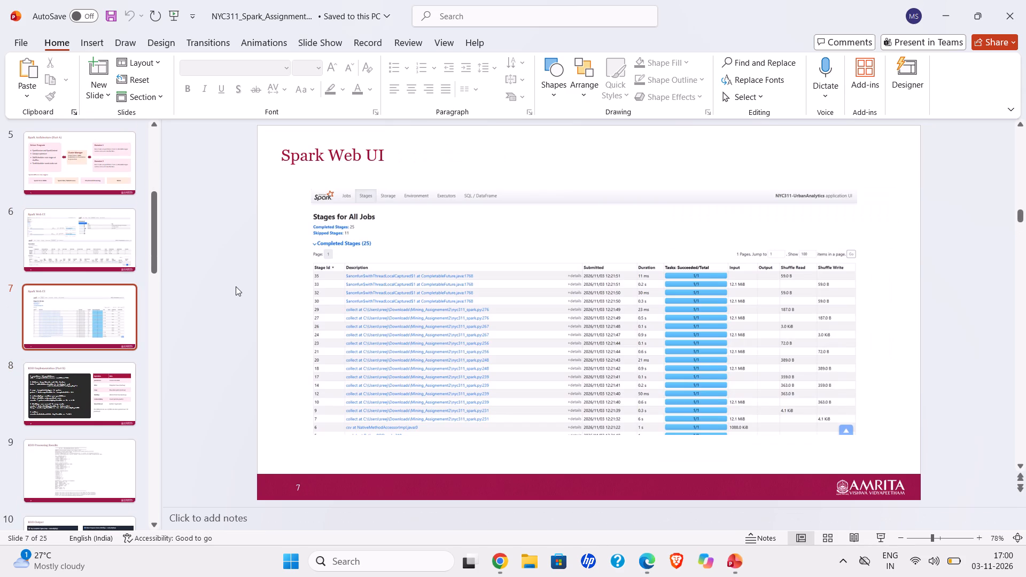
{"action": "key", "text": "Up"}
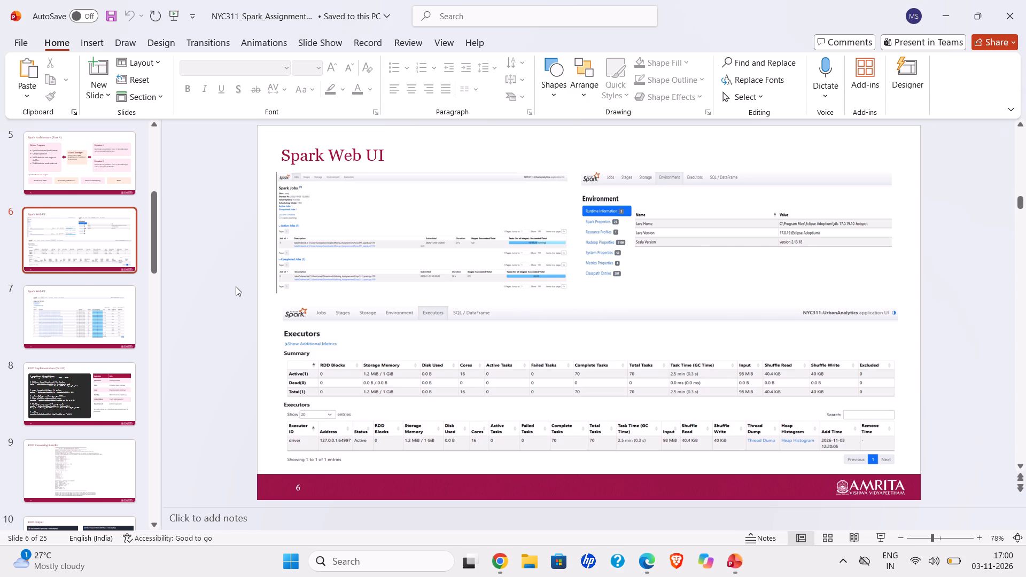
Review slides 5 to 13, from the Spark architecture through the RDD output and DataFrame results to Spark SQL demand by borough.
{"action": "key", "text": "Up"}
{"action": "key", "text": "Up"}
{"action": "key", "text": "Down"}
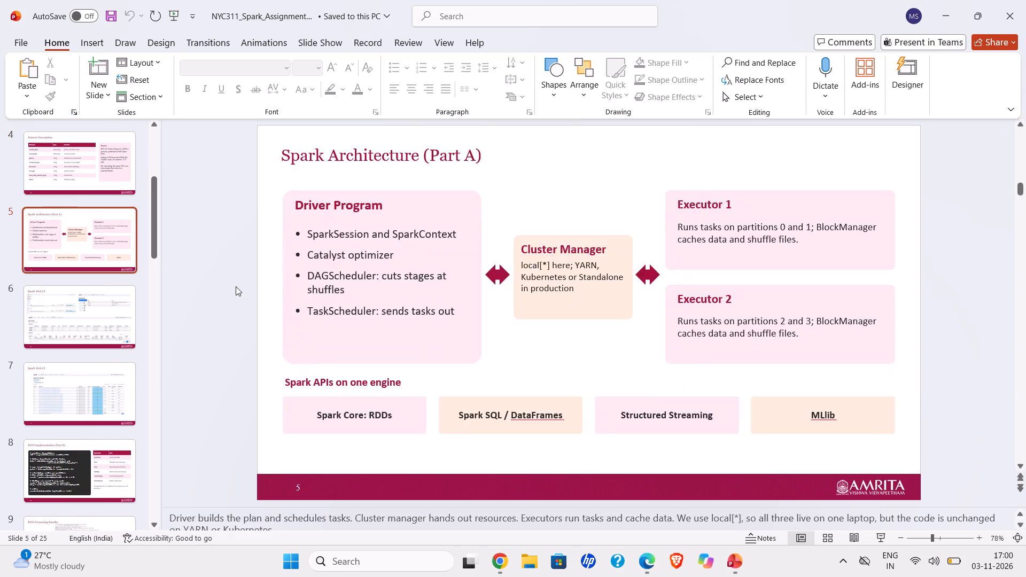
{"action": "key", "text": "Down"}
{"action": "key", "text": "Down"}
{"action": "key", "text": "Down"}
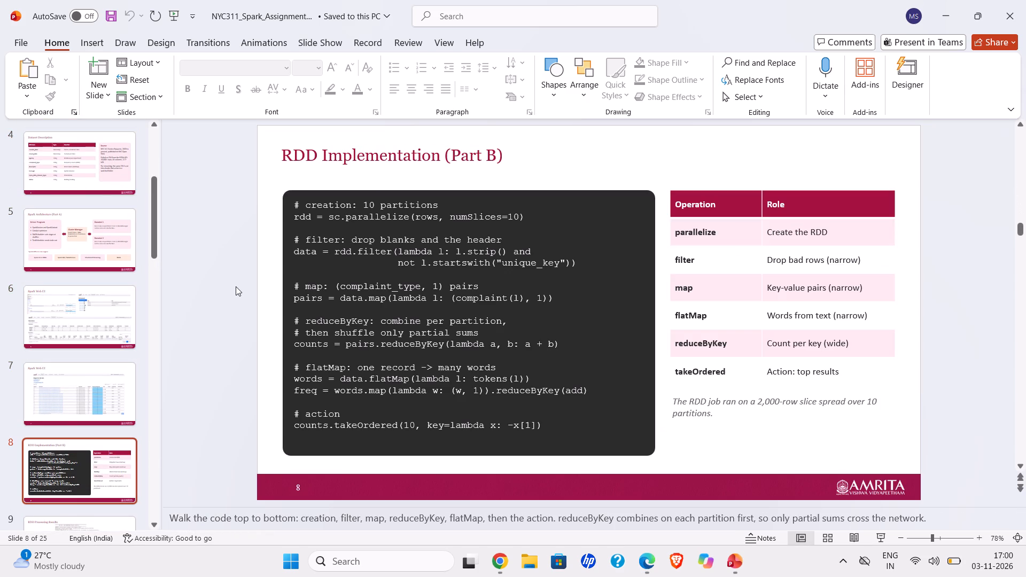
{"action": "key", "text": "Down"}
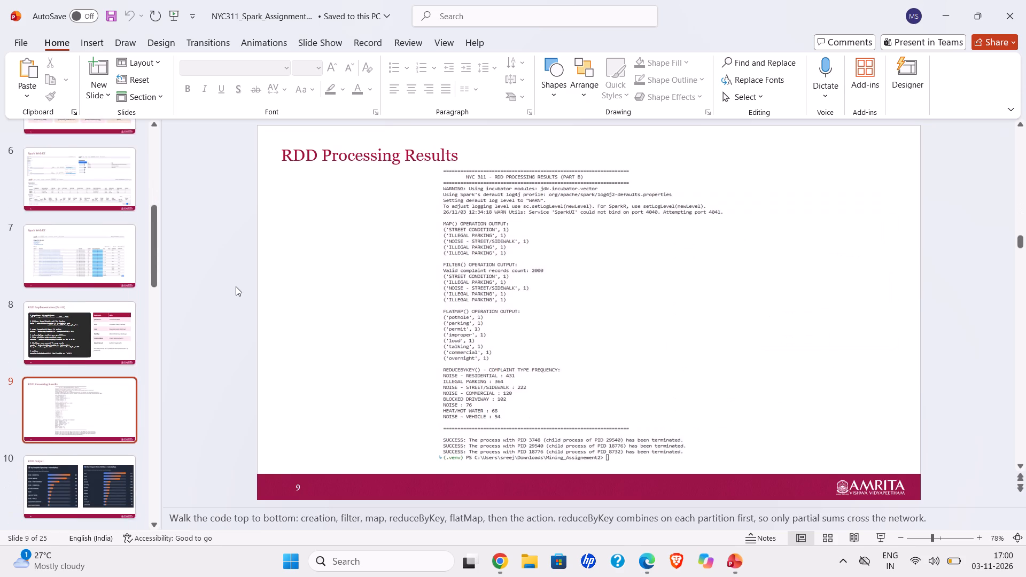
{"action": "key", "text": "Down"}
{"action": "key", "text": "Down"}
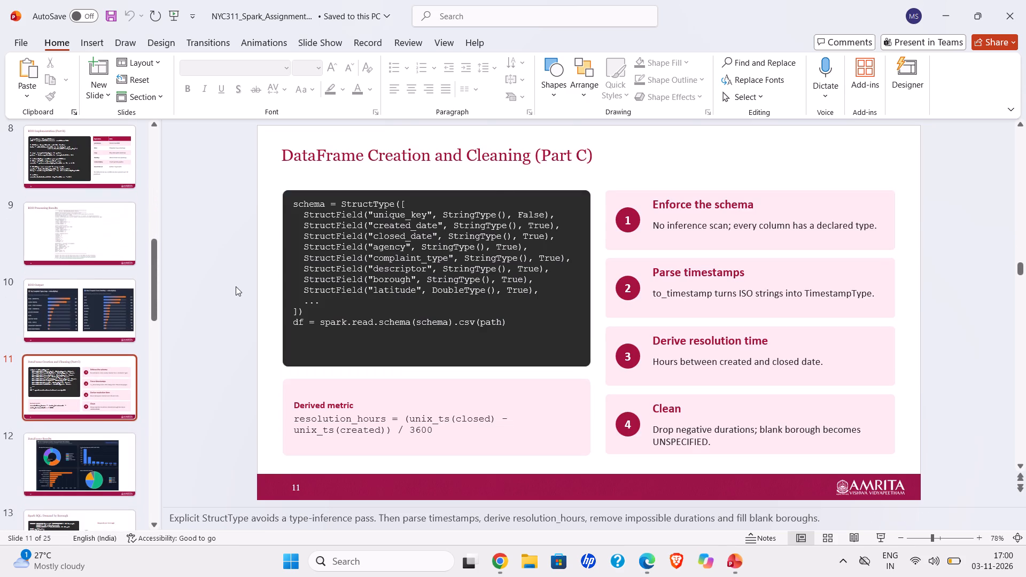
{"action": "key", "text": "Down"}
{"action": "key", "text": "Up"}
{"action": "key", "text": "Up"}
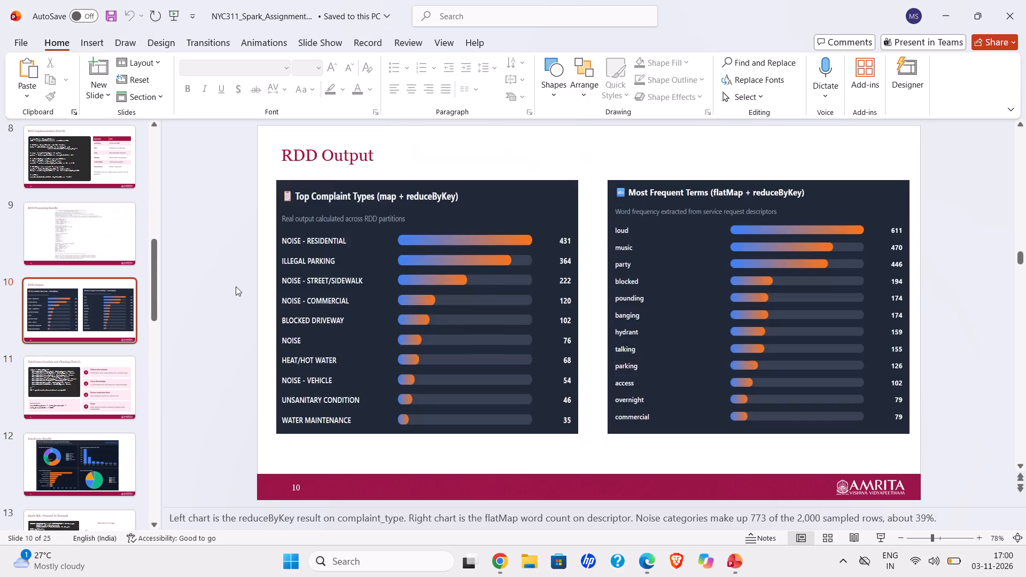
{"action": "key", "text": "Down"}
{"action": "key", "text": "Down"}
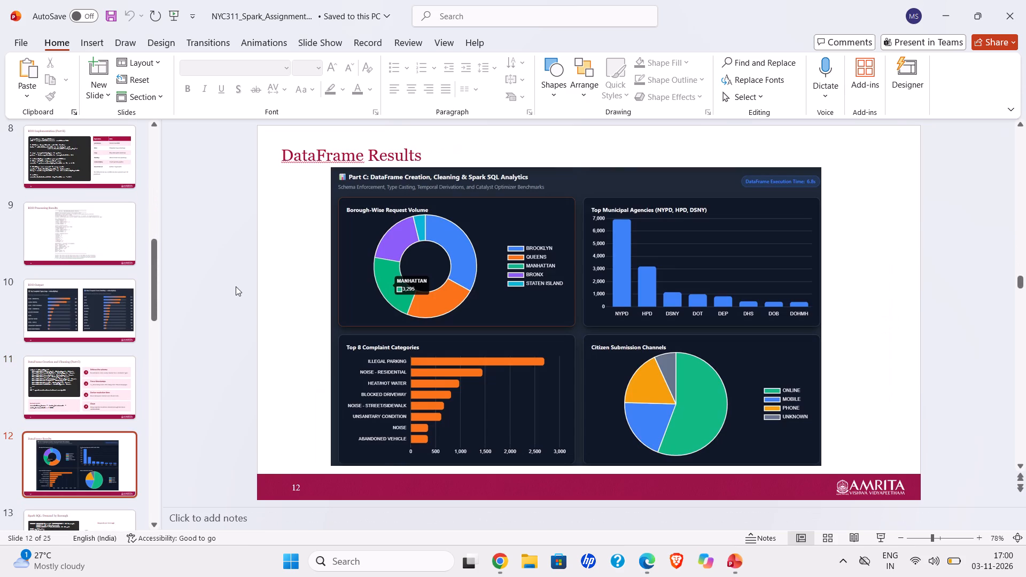
{"action": "key", "text": "Down"}
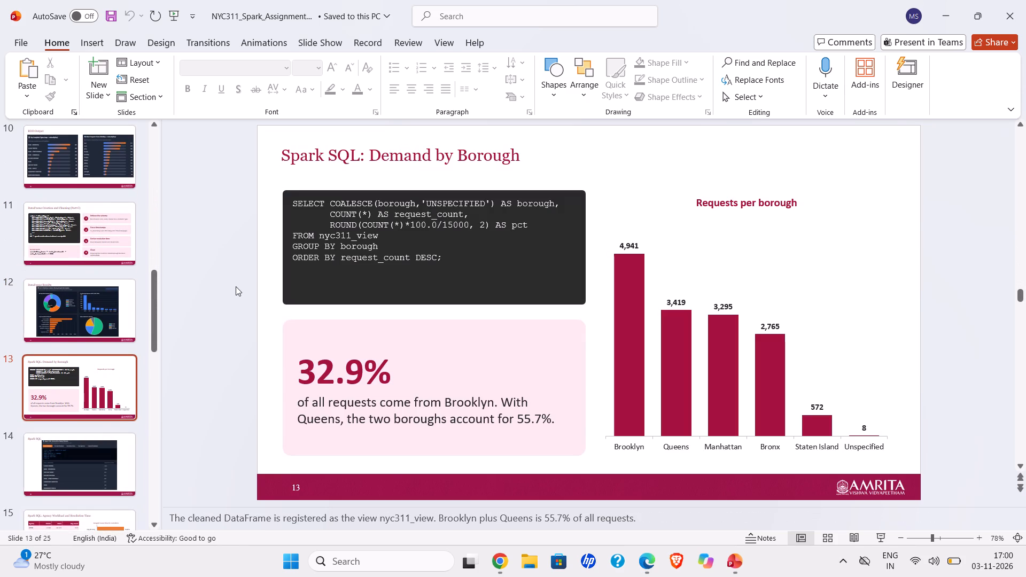
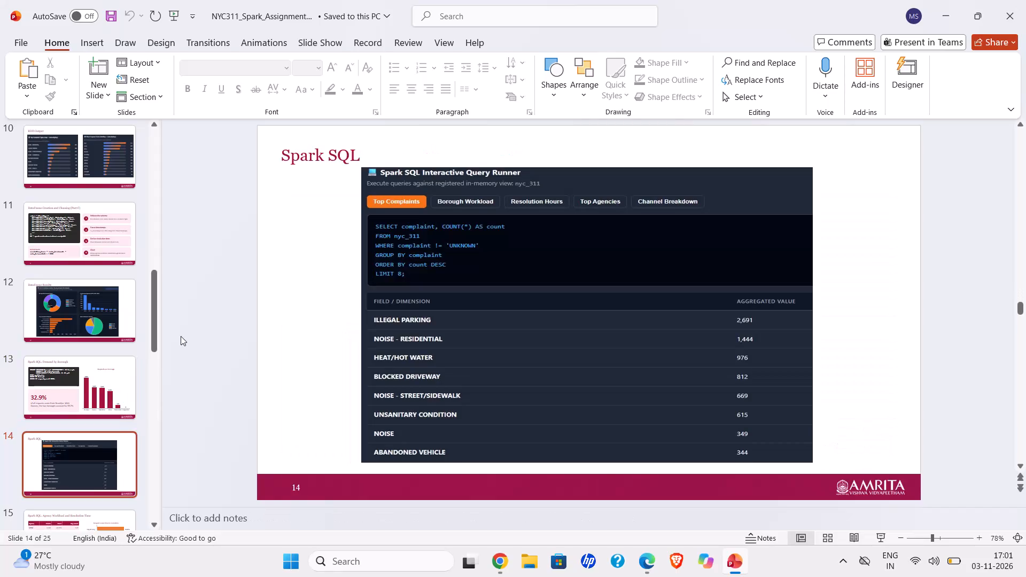
Cut the "Spark SQL: Demand by Borough" slide out of the presentation.
{"action": "key", "text": "Up"}
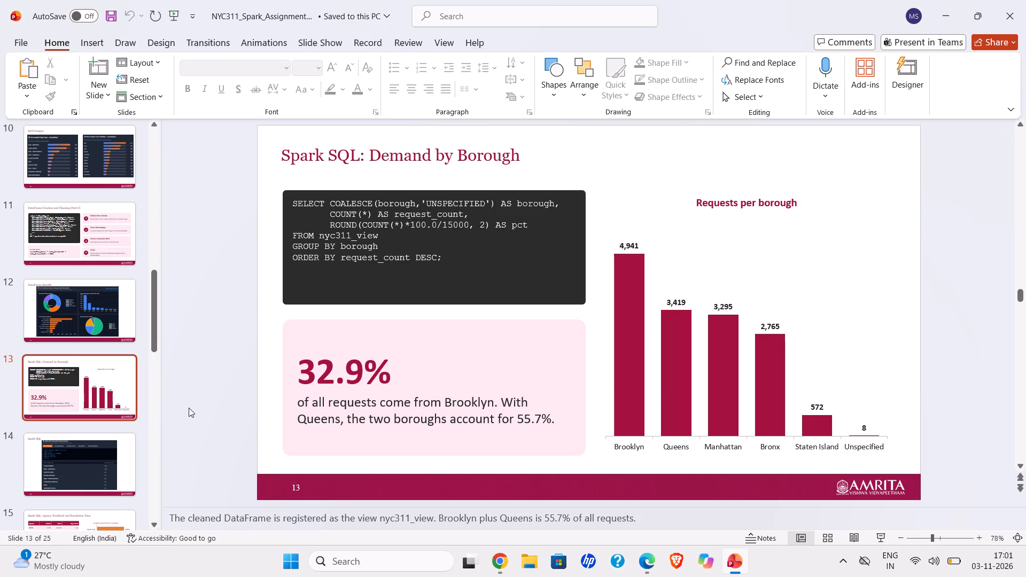
{"action": "right_click", "coordinate": [92, 388]}
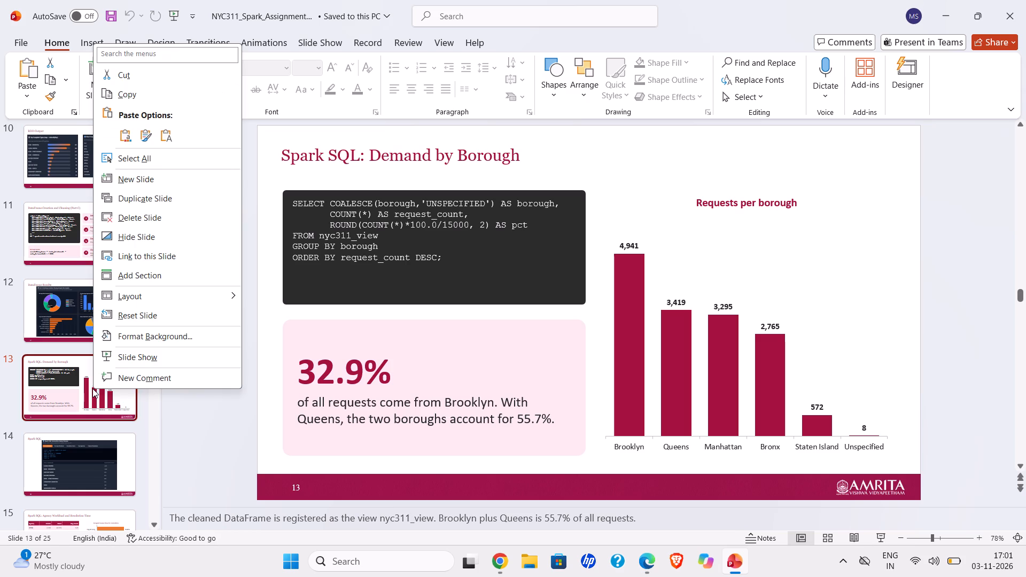
{"action": "left_click", "coordinate": [157, 76]}
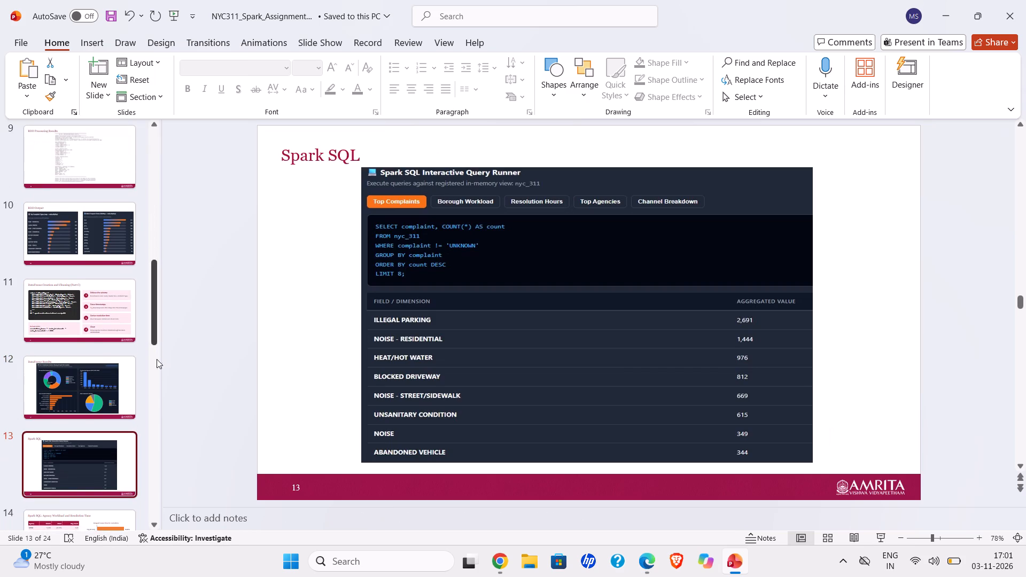
Review the slides after the Spark SQL query runner, covering agency workload, channel mix and RDD vs DataFrame execution time.
{"action": "key", "text": "Down"}
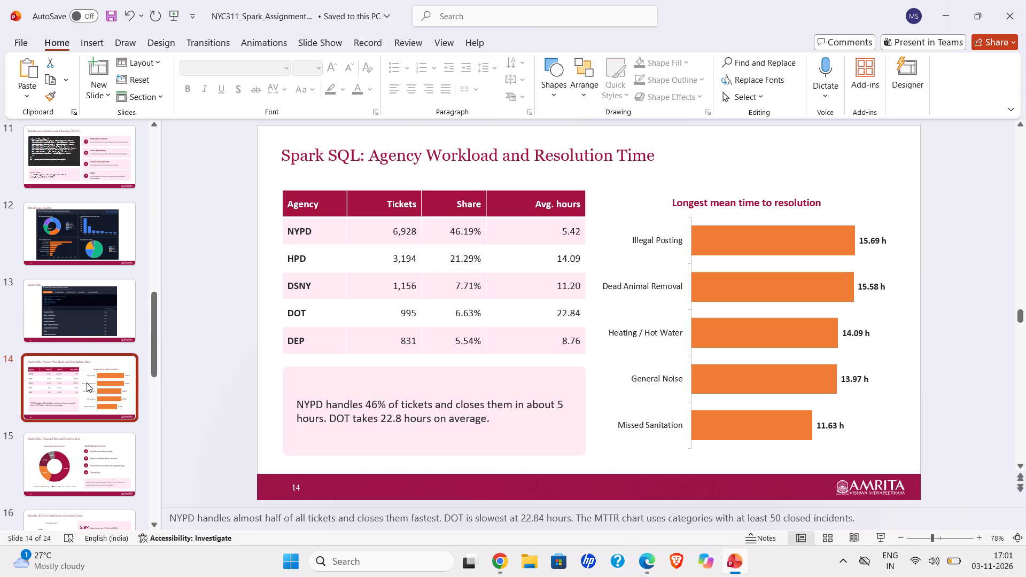
{"action": "key", "text": "Down"}
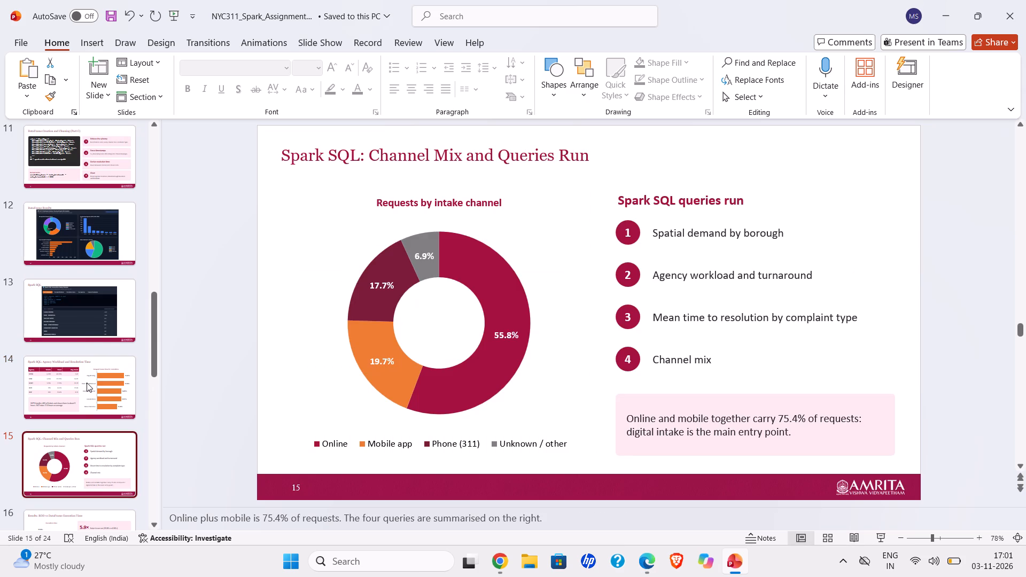
{"action": "key", "text": "Down"}
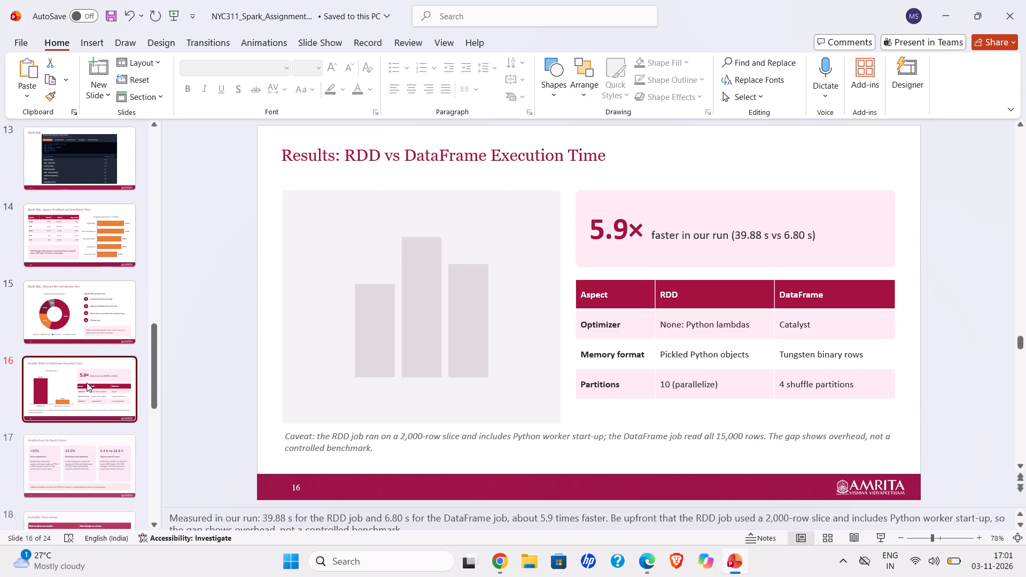
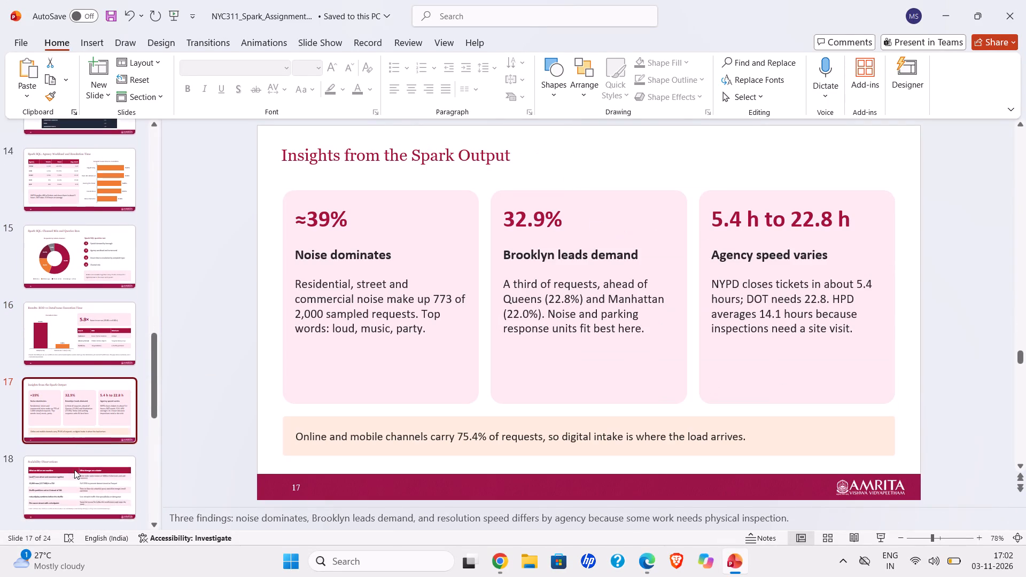
Examine slides 18 and 19, Scalability Observations and Structured Streaming (Part E), comparing the two.
{"action": "scroll", "coordinate": [74, 470], "scroll_direction": "down", "scroll_amount": 3}
{"action": "scroll", "coordinate": [82, 391], "scroll_direction": "down", "scroll_amount": 1}
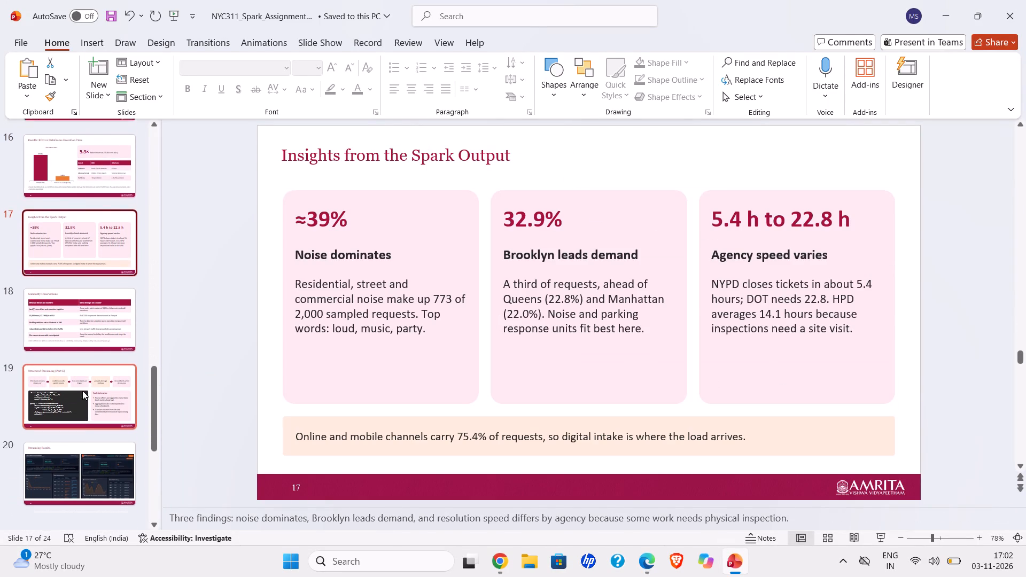
{"action": "scroll", "coordinate": [82, 391], "scroll_direction": "down", "scroll_amount": 1}
{"action": "left_click", "coordinate": [84, 302]}
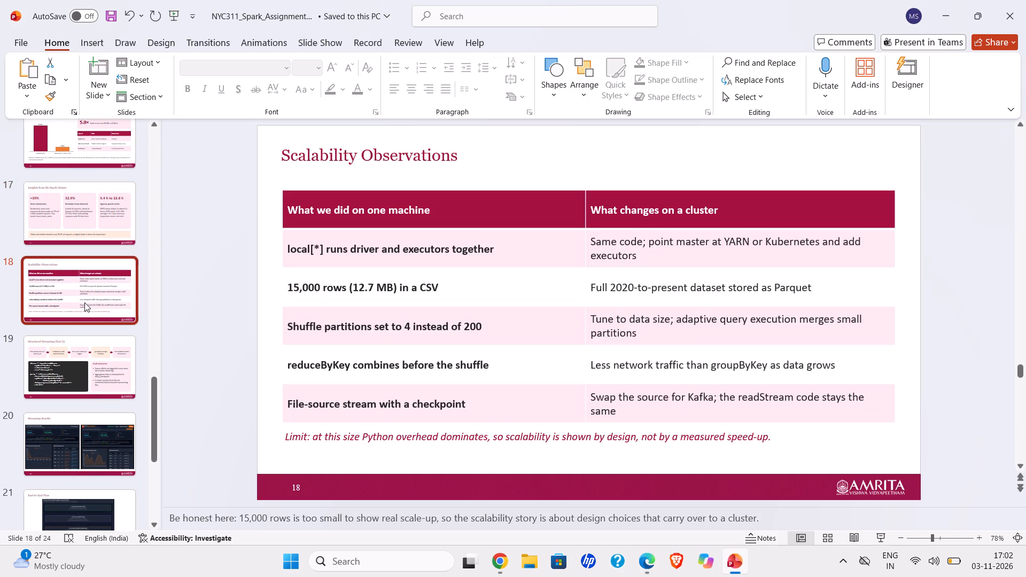
{"action": "scroll", "coordinate": [84, 302], "scroll_direction": "down", "scroll_amount": 1}
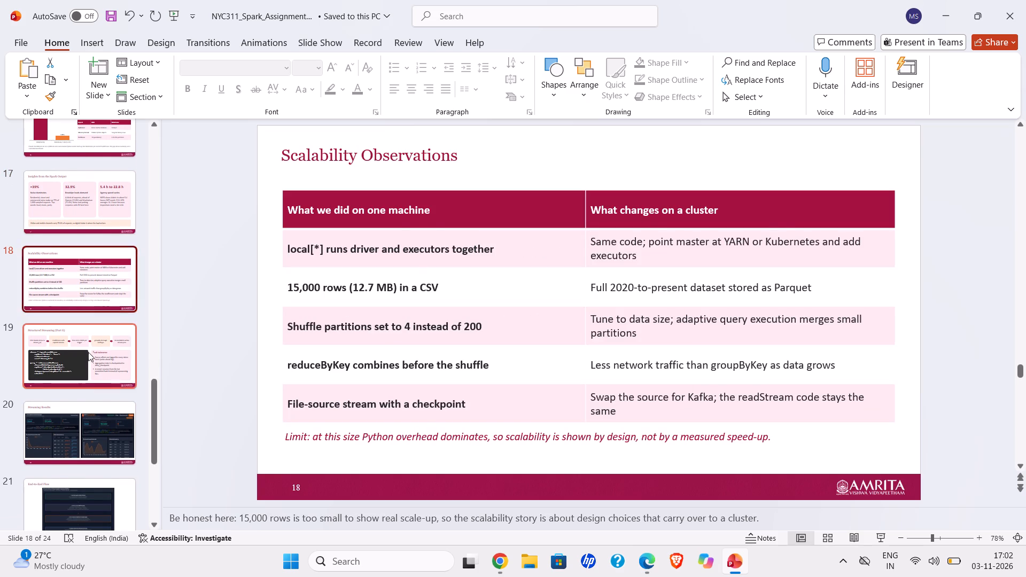
{"action": "left_click", "coordinate": [89, 353]}
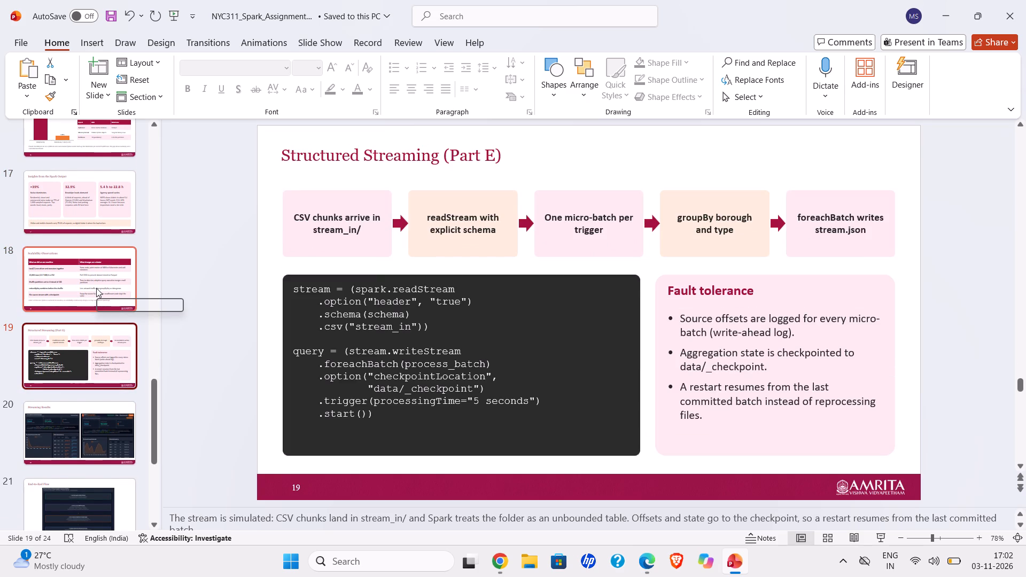
{"action": "left_click", "coordinate": [100, 275]}
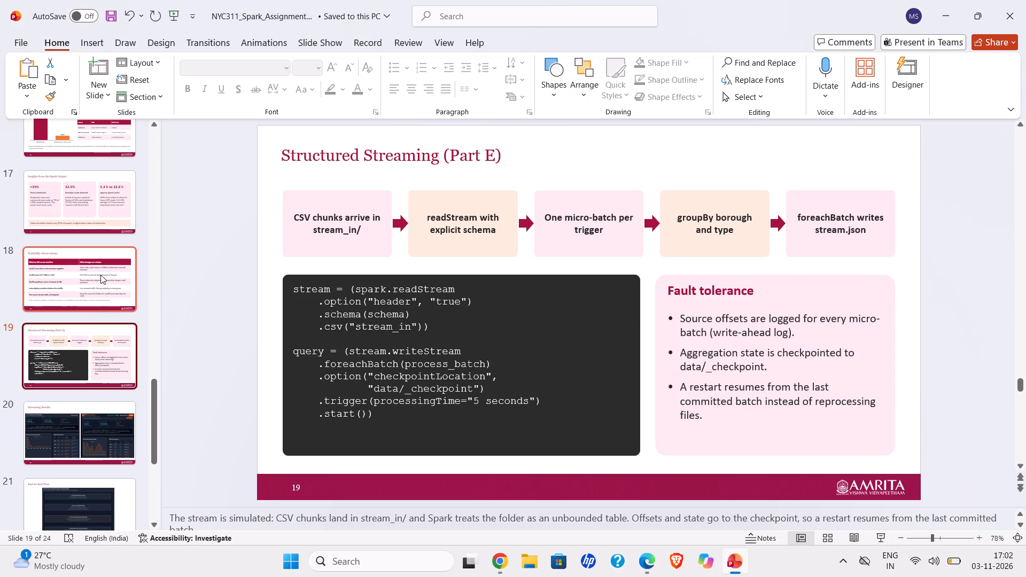
Review slides 17 back to 14, from the Spark output insights and execution time results to the Spark SQL agency workload.
{"action": "scroll", "coordinate": [100, 275], "scroll_direction": "up", "scroll_amount": 1}
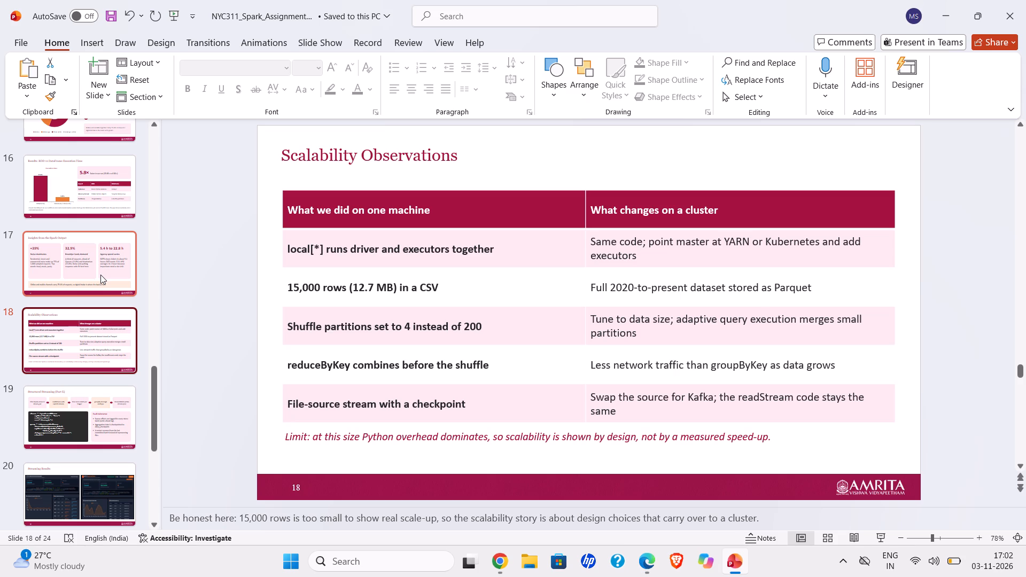
{"action": "left_click", "coordinate": [95, 271]}
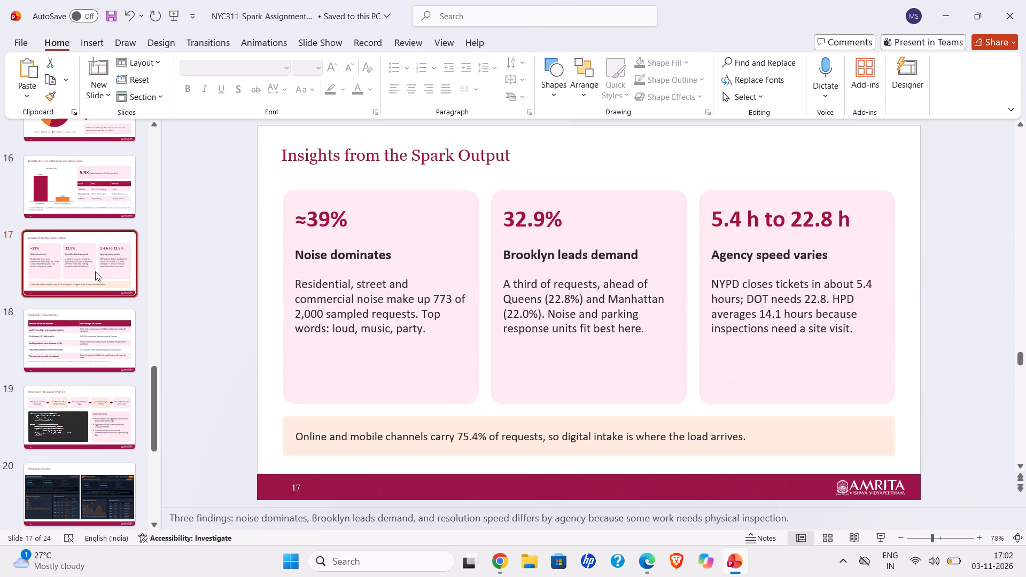
{"action": "left_click", "coordinate": [88, 192]}
{"action": "scroll", "coordinate": [88, 192], "scroll_direction": "up", "scroll_amount": 3}
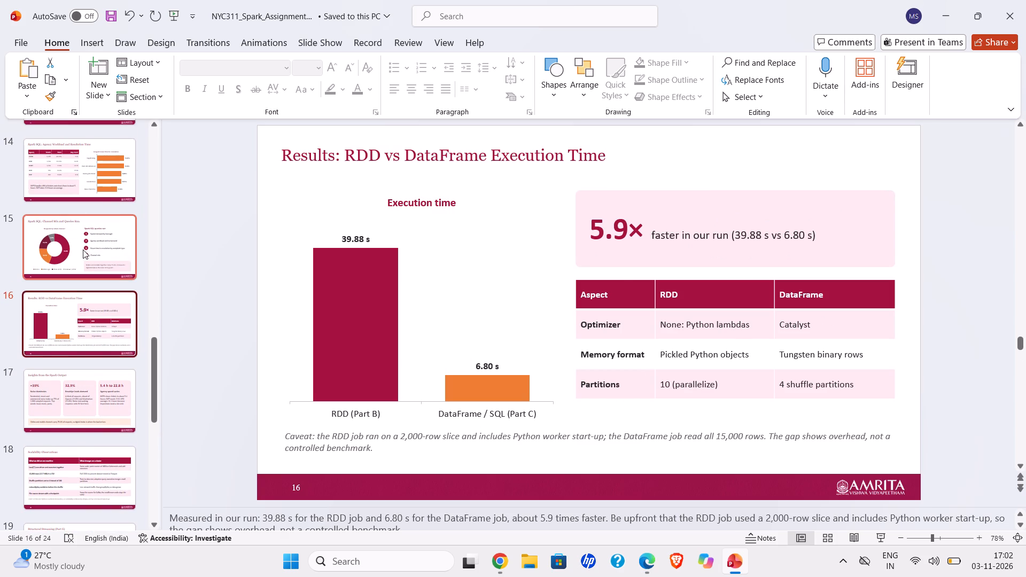
{"action": "left_click", "coordinate": [83, 249]}
{"action": "left_click", "coordinate": [84, 174]}
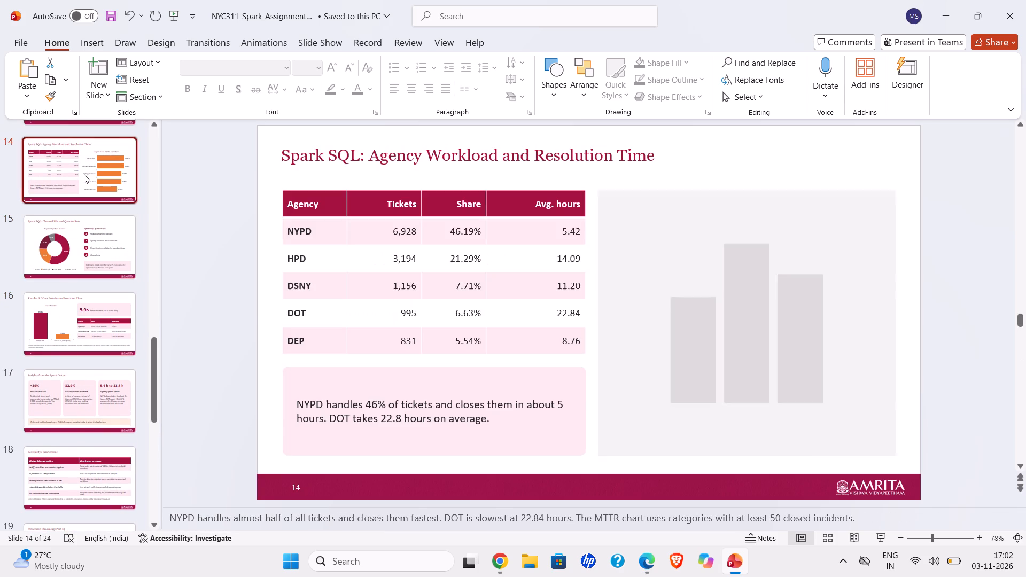
{"action": "scroll", "coordinate": [84, 174], "scroll_direction": "up", "scroll_amount": 2}
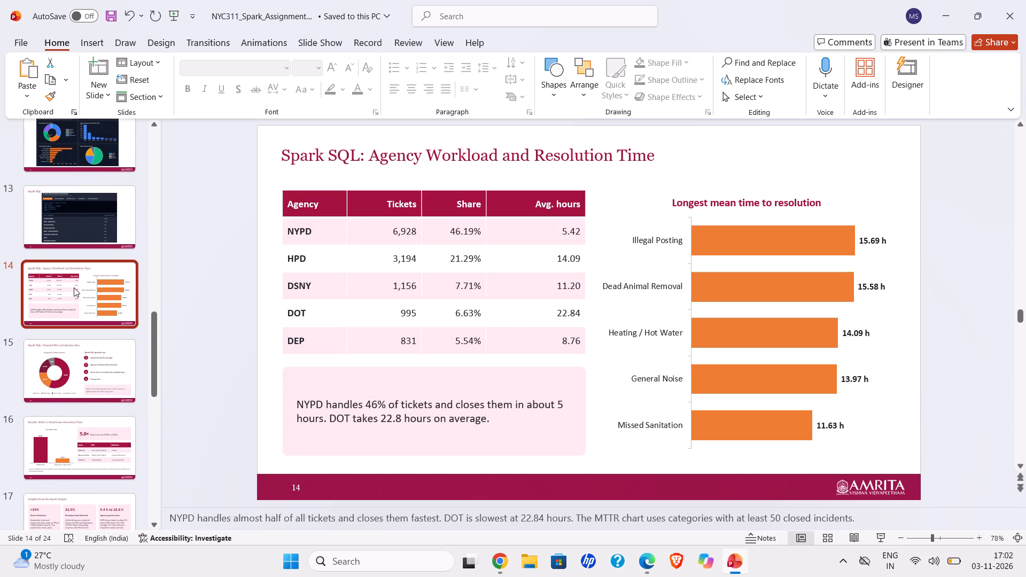
{"action": "left_click", "coordinate": [74, 287]}
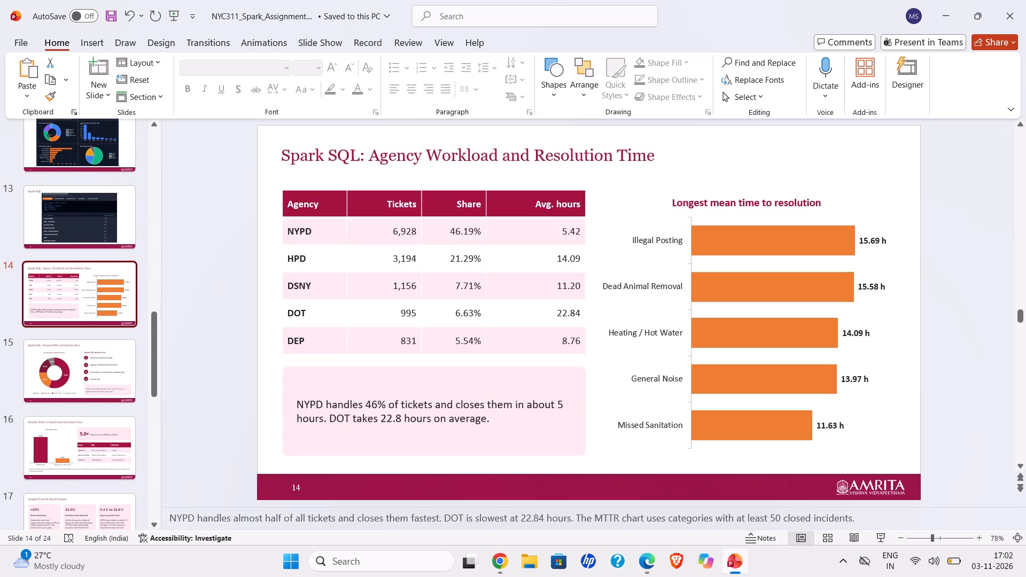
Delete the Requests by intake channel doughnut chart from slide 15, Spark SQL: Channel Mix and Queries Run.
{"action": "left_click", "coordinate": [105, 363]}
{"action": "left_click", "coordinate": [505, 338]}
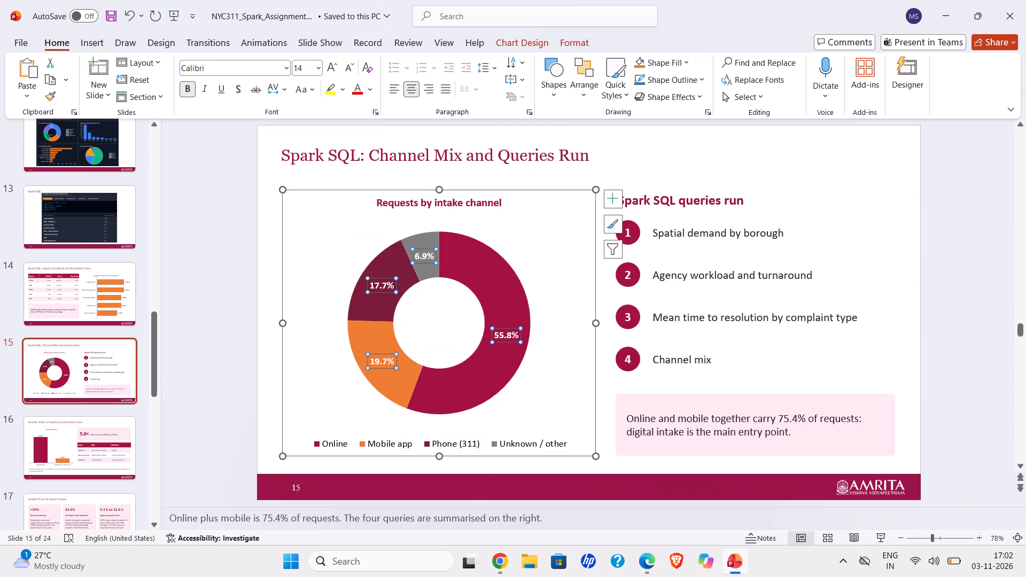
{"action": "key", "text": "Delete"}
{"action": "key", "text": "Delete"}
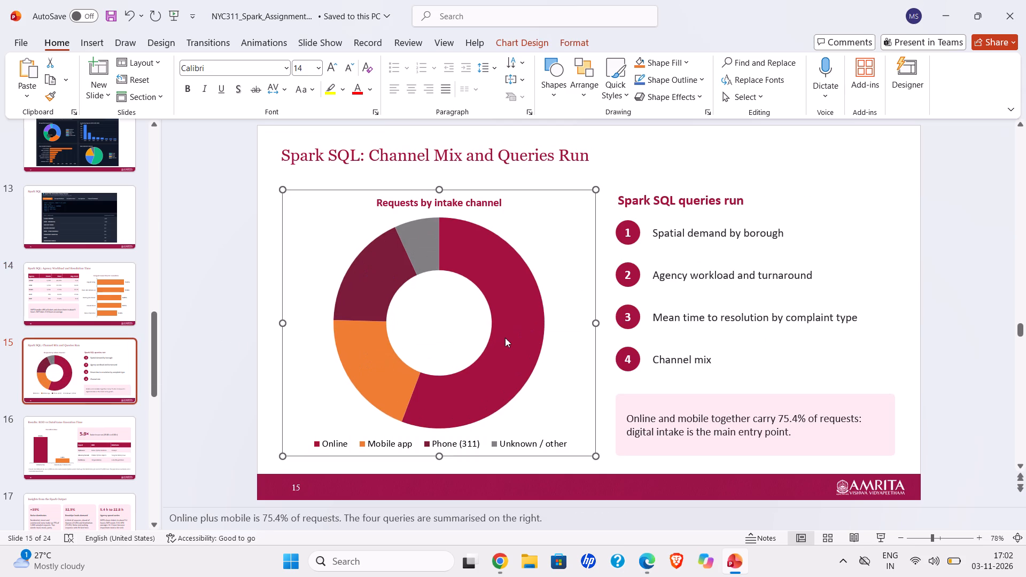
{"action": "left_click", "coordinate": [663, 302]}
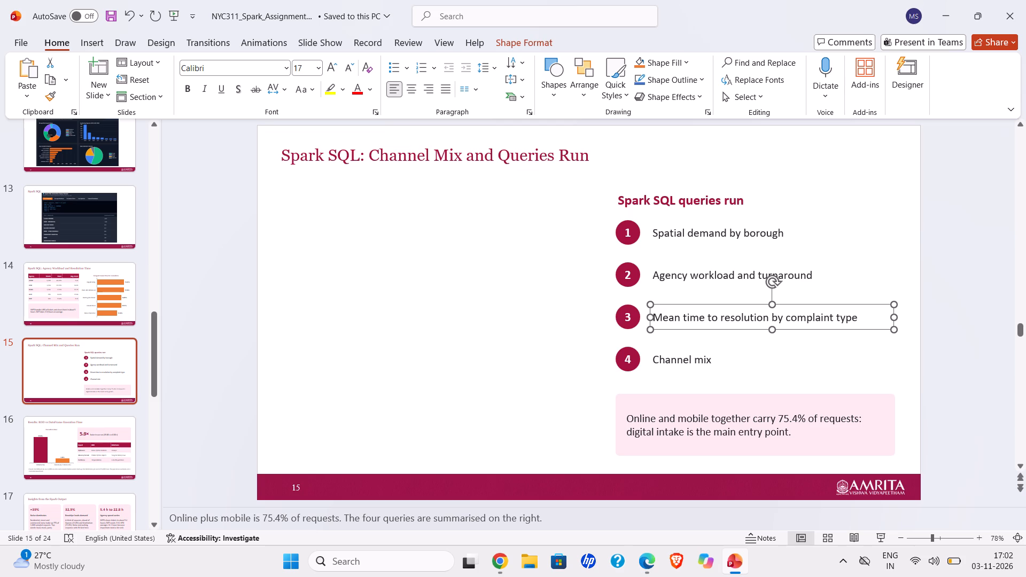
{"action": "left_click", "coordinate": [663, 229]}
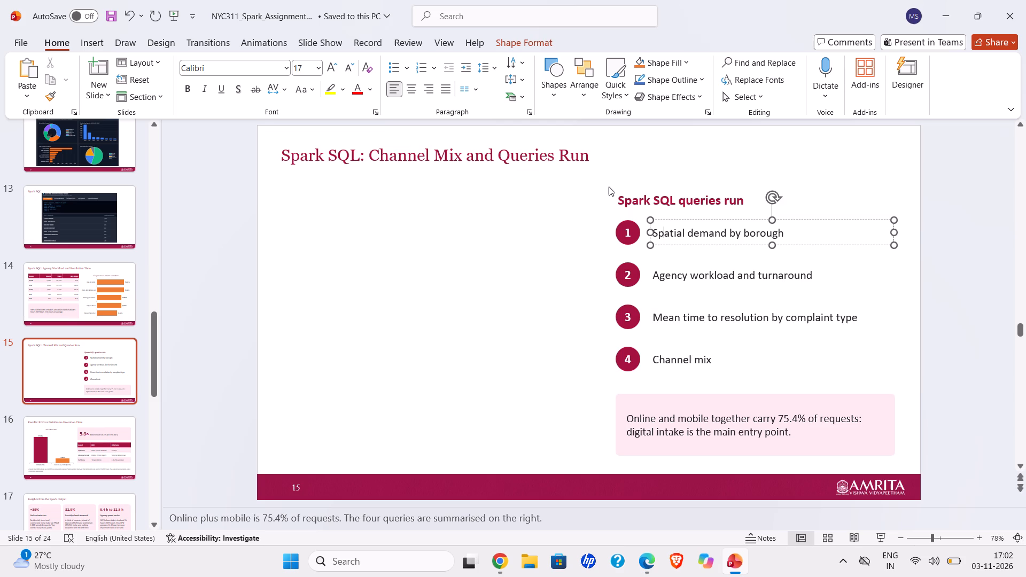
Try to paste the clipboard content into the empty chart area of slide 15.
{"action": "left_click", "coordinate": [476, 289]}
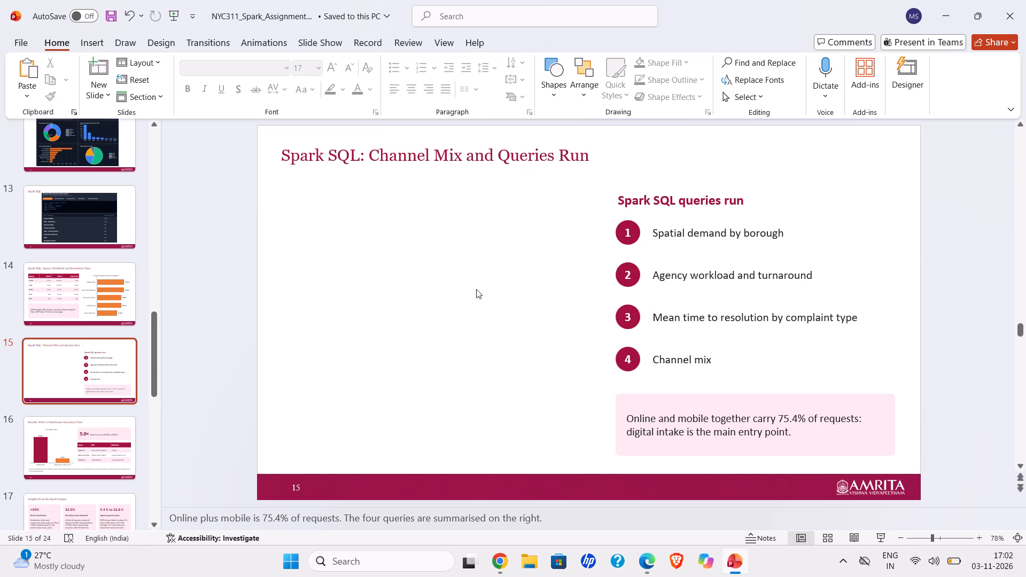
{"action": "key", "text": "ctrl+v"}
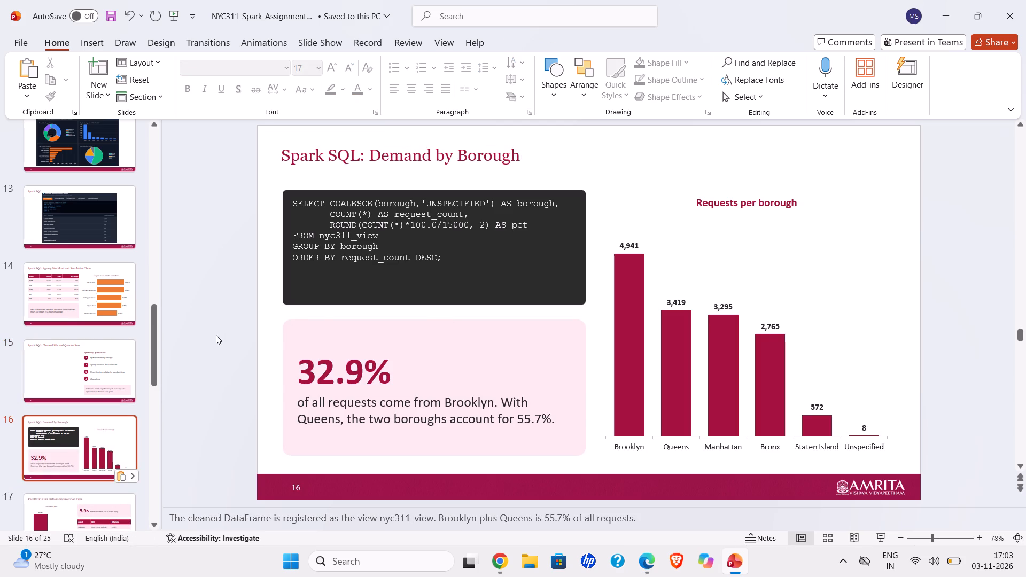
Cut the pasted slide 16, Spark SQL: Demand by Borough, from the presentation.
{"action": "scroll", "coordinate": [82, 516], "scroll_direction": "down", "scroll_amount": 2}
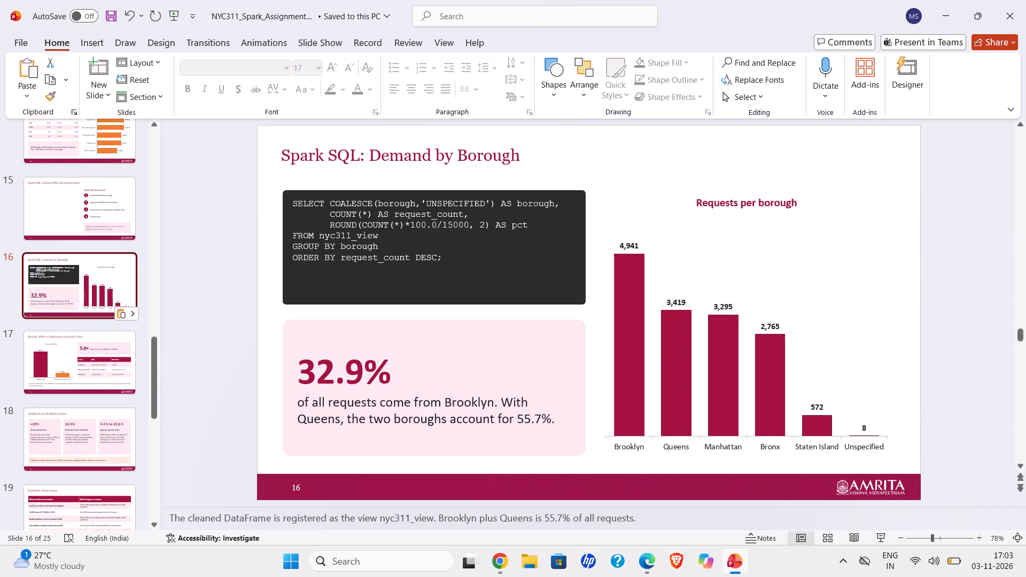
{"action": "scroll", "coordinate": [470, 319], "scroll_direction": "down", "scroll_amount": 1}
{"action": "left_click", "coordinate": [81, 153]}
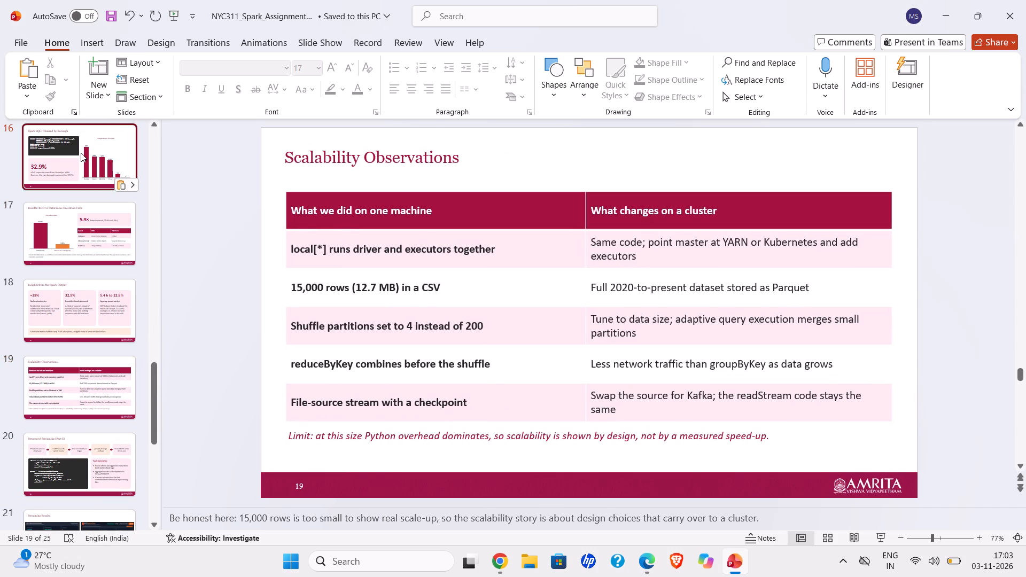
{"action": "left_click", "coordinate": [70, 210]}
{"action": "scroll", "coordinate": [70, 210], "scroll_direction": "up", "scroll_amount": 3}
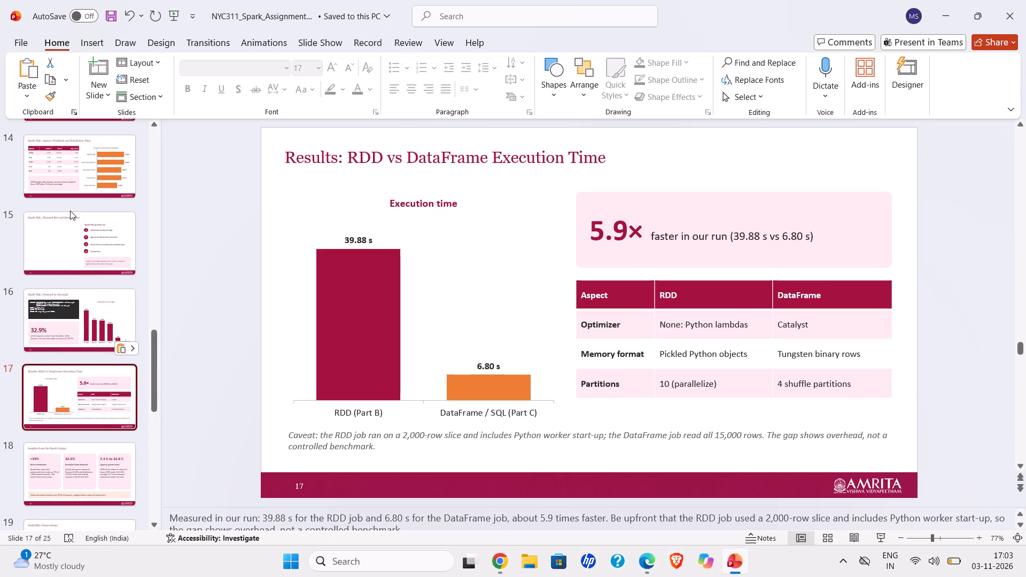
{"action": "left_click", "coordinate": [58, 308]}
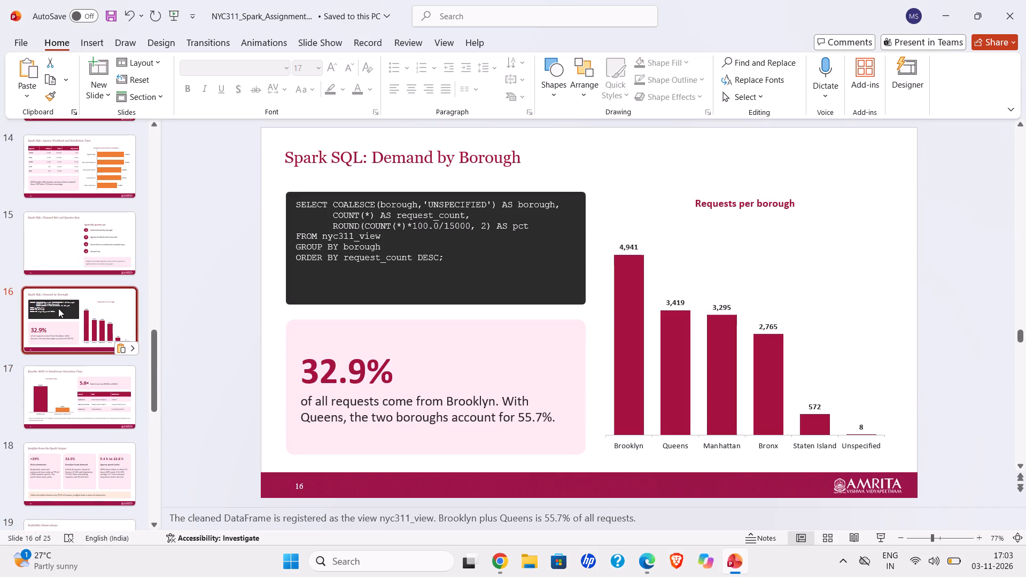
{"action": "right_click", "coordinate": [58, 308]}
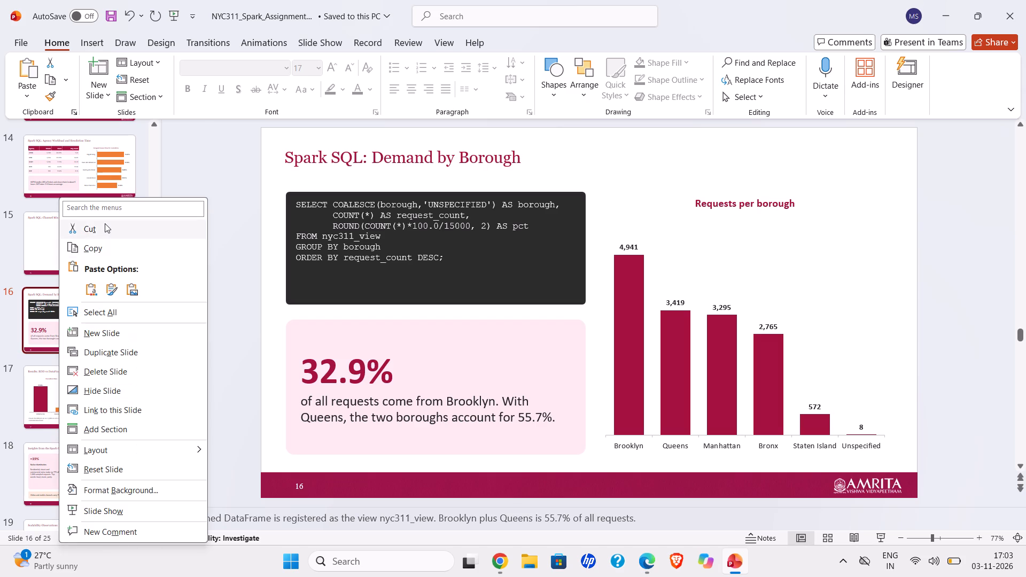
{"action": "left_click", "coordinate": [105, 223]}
Copy today's WhatsApp JPEG image from the Downloads folder in File Explorer and paste it onto slide 15, Spark SQL: Channel Mix and Queries Run.
{"action": "left_click", "coordinate": [83, 290]}
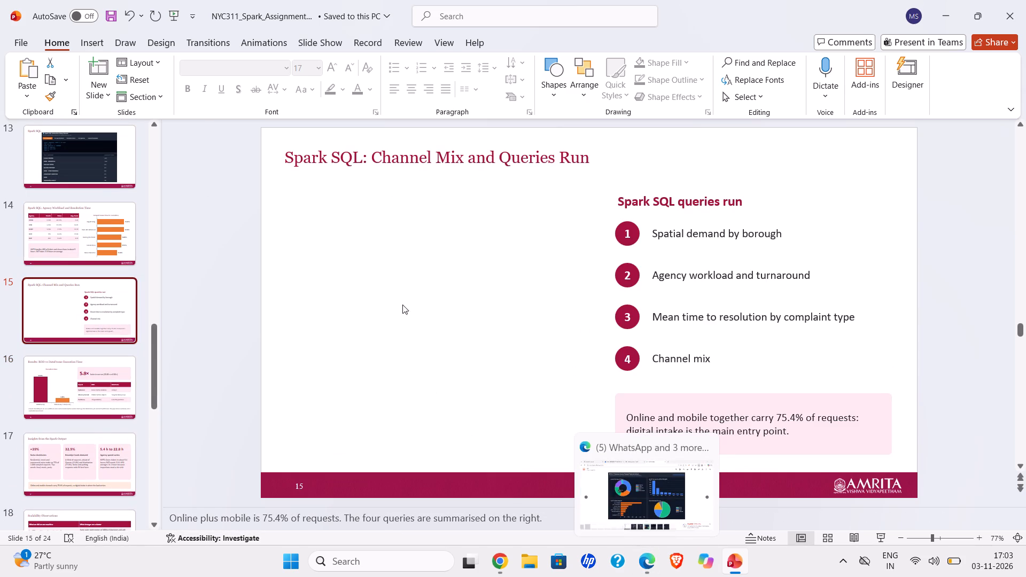
{"action": "right_click", "coordinate": [395, 256]}
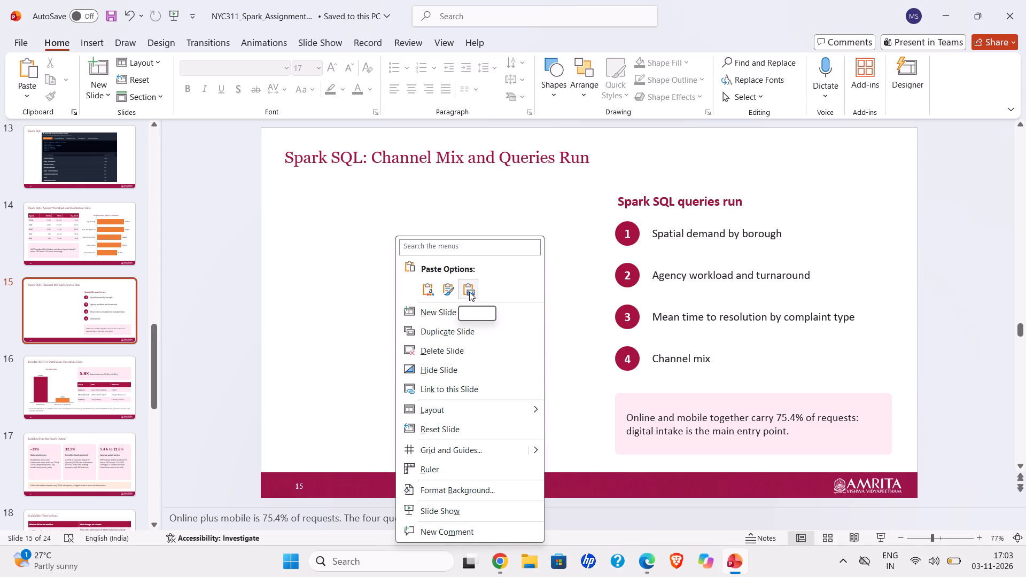
{"action": "left_click", "coordinate": [318, 342]}
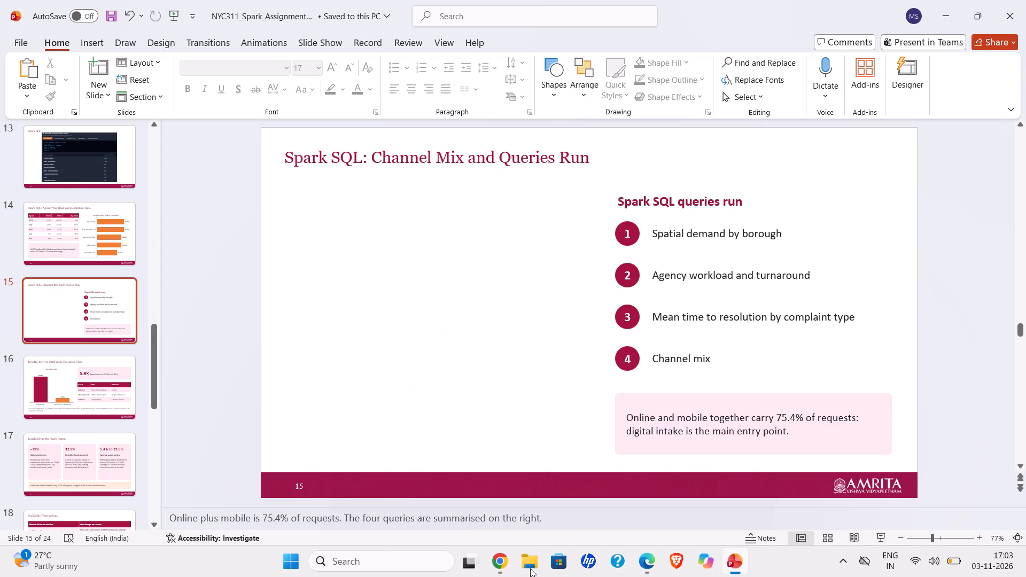
{"action": "left_click", "coordinate": [517, 572]}
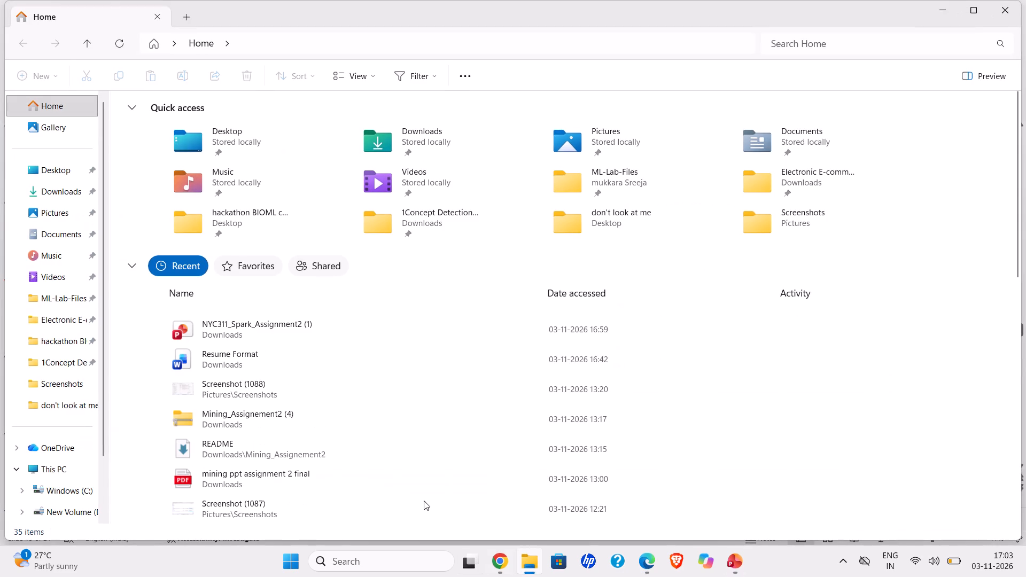
{"action": "left_click", "coordinate": [59, 193]}
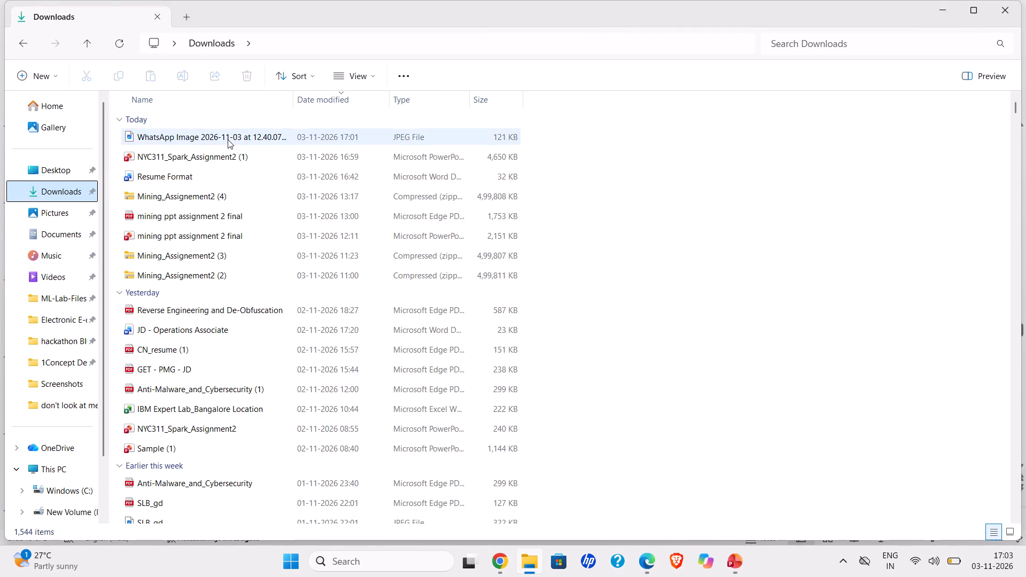
{"action": "left_click", "coordinate": [228, 139]}
{"action": "left_click", "coordinate": [118, 73]}
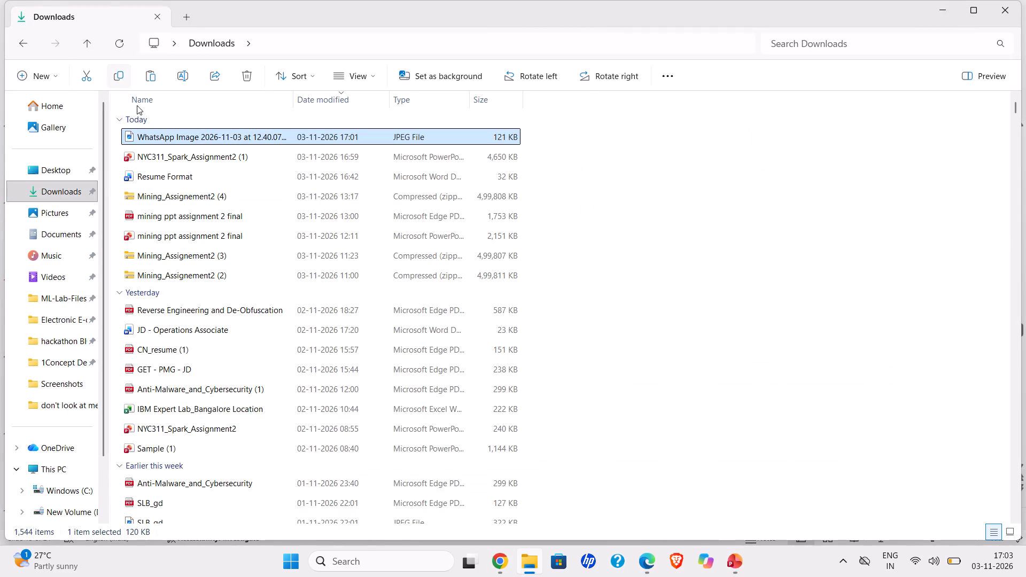
{"action": "left_click", "coordinate": [715, 504]}
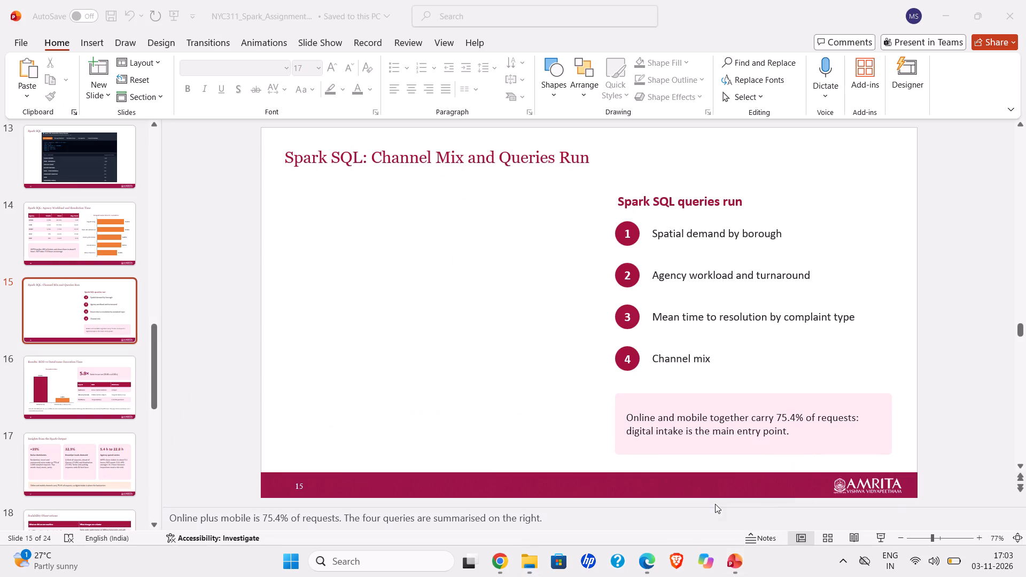
{"action": "key", "text": "ctrl+v"}
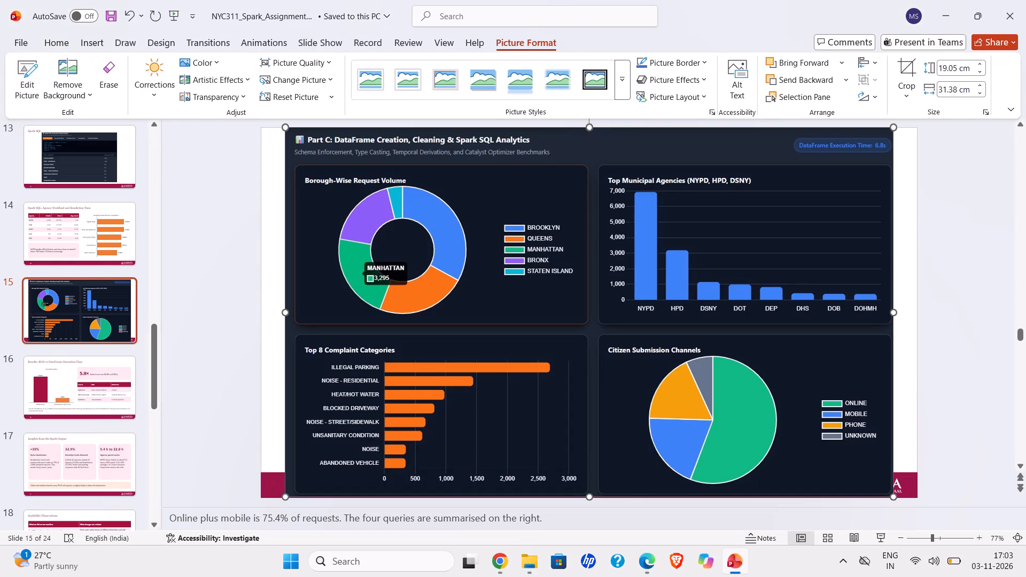
Shrink the pasted dashboard picture to about 23.8 by 14.5 cm and place it centrally below the title of slide 15.
{"action": "left_click_drag", "start_coordinate": [893, 496], "coordinate": [749, 340]}
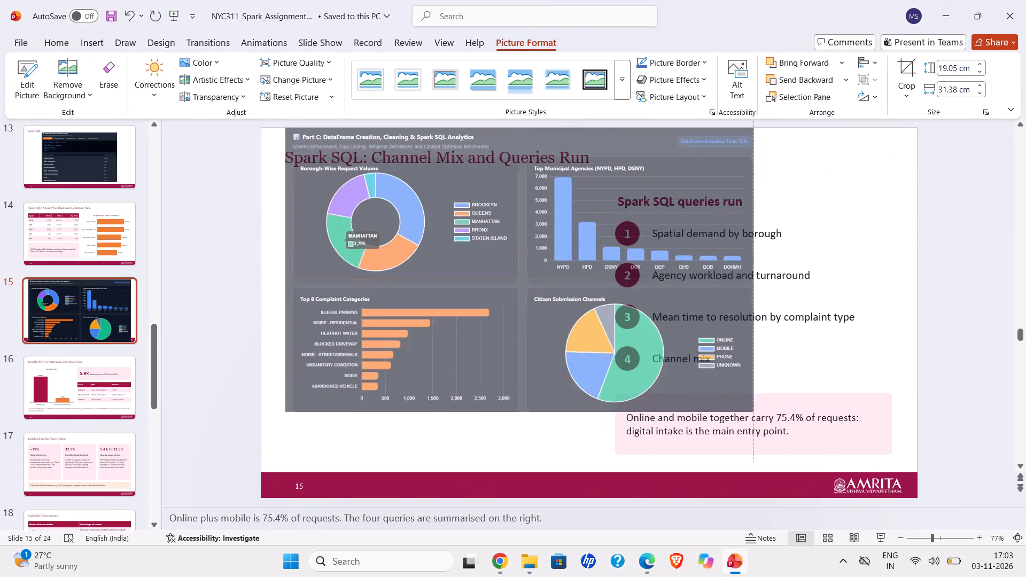
{"action": "left_click_drag", "start_coordinate": [749, 340], "coordinate": [747, 335]}
{"action": "left_click_drag", "start_coordinate": [670, 277], "coordinate": [708, 331]}
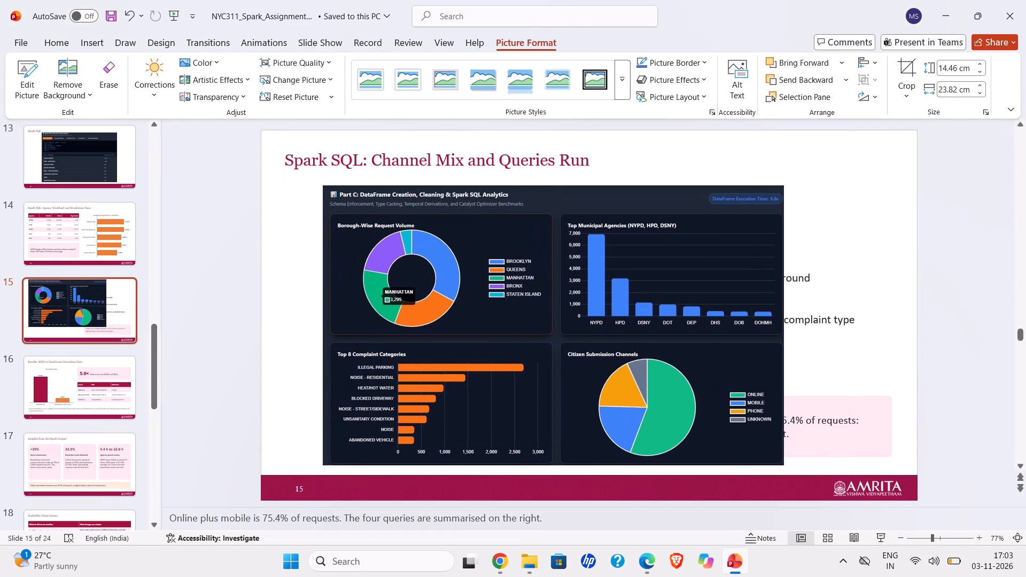
{"action": "left_click_drag", "start_coordinate": [708, 331], "coordinate": [722, 326]}
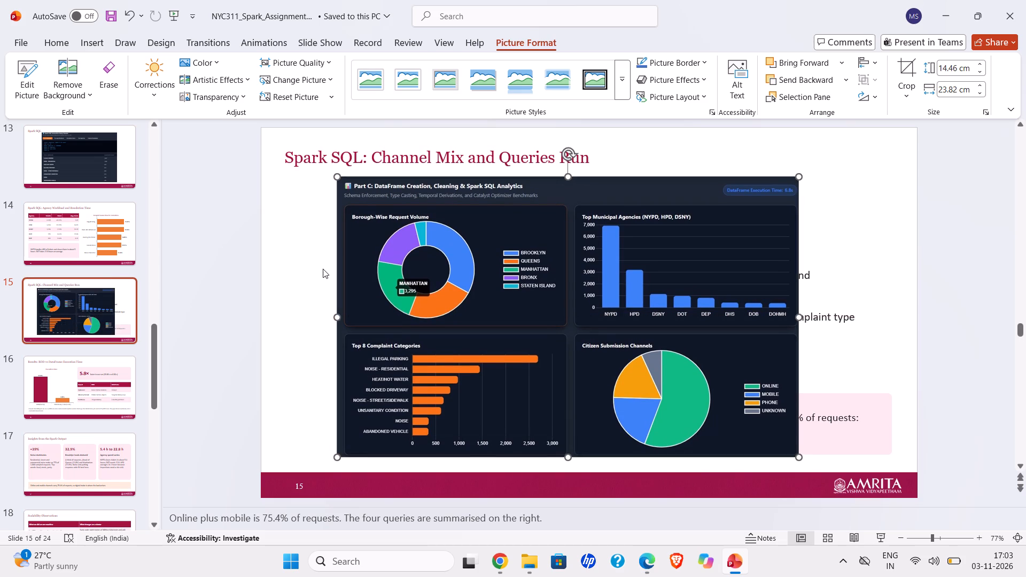
{"action": "left_click", "coordinate": [231, 261]}
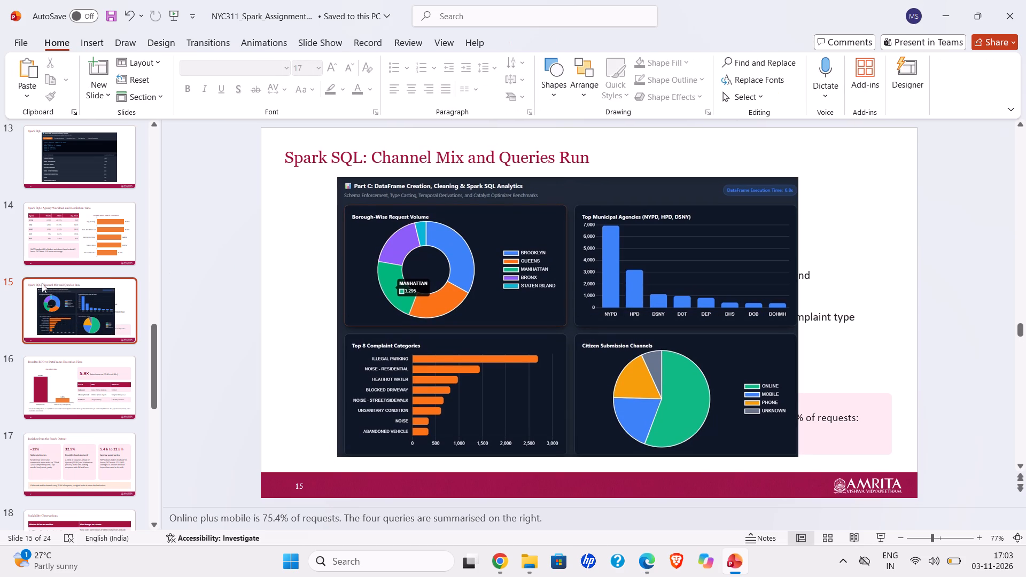
Shrink the dashboard picture on slide 12, DataFrame Results, slightly from its upper-left corner.
{"action": "left_click", "coordinate": [71, 213]}
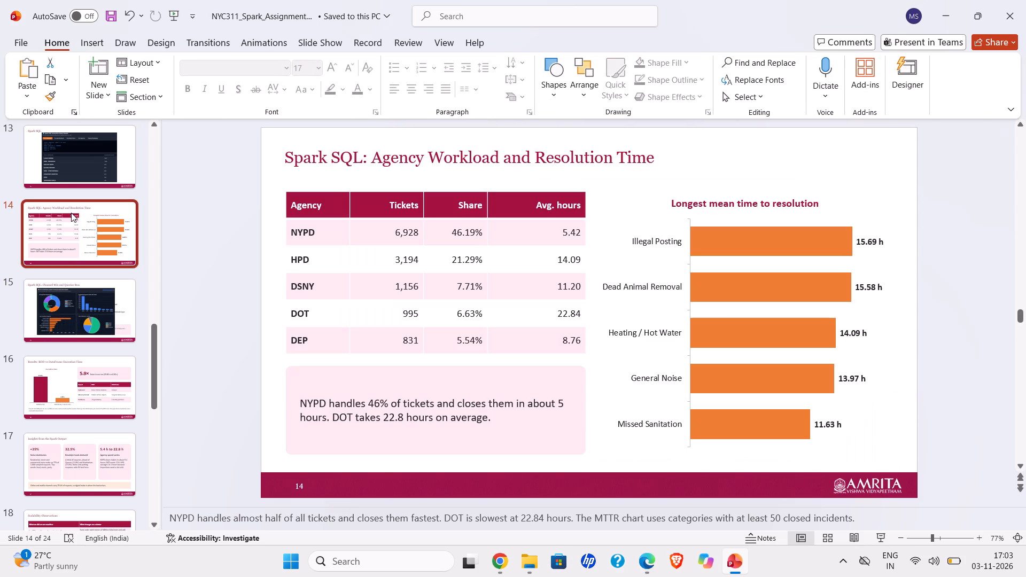
{"action": "scroll", "coordinate": [71, 213], "scroll_direction": "up", "scroll_amount": 1}
{"action": "left_click", "coordinate": [67, 228]}
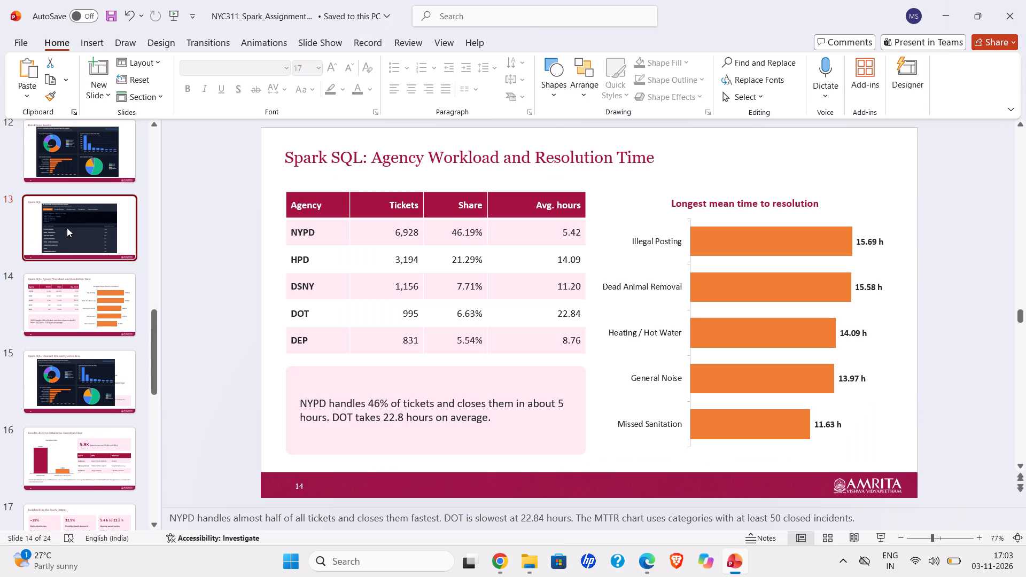
{"action": "scroll", "coordinate": [67, 228], "scroll_direction": "up", "scroll_amount": 1}
{"action": "left_click", "coordinate": [66, 283]}
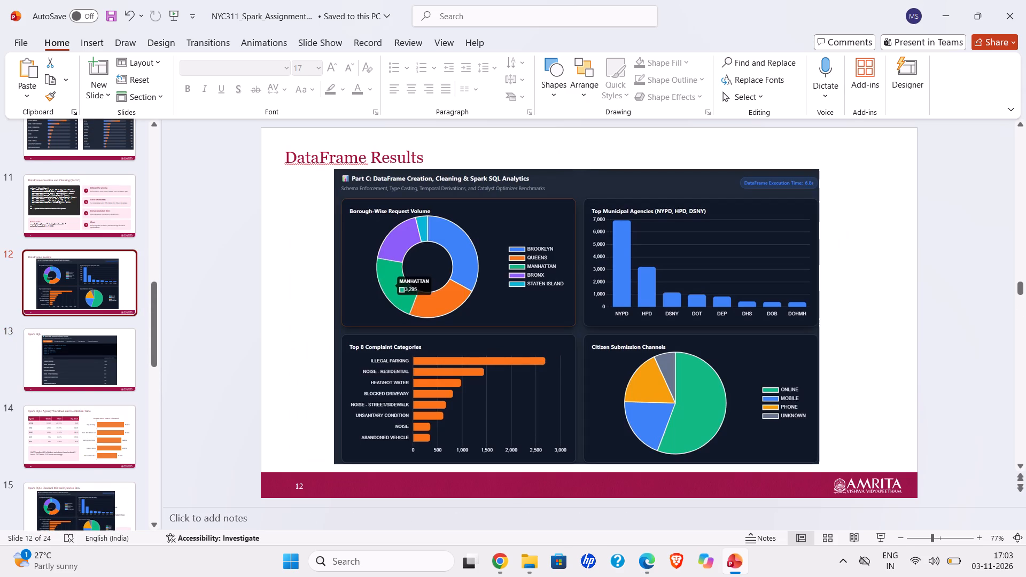
{"action": "left_click", "coordinate": [408, 196]}
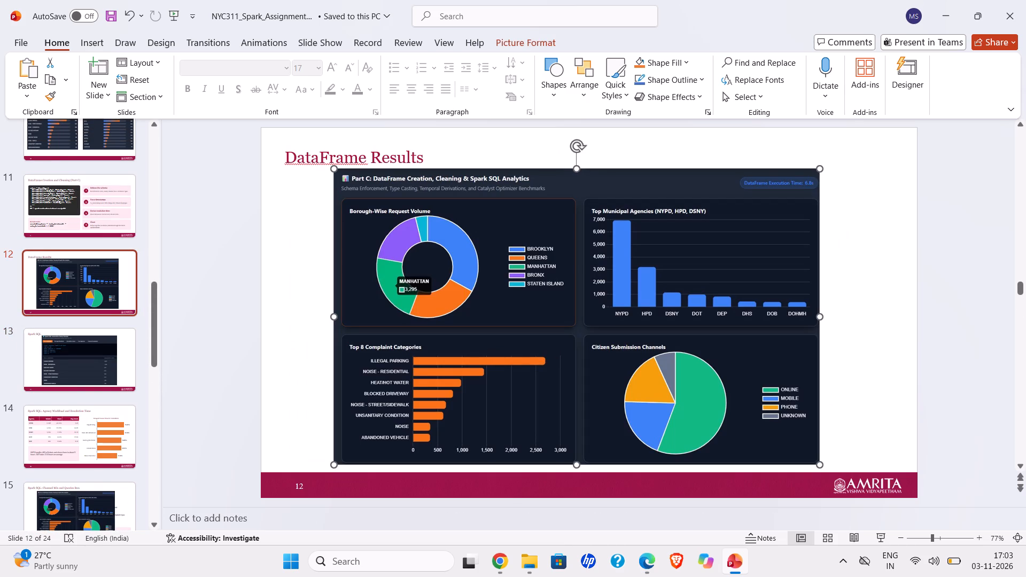
{"action": "left_click_drag", "start_coordinate": [333, 167], "coordinate": [356, 196]}
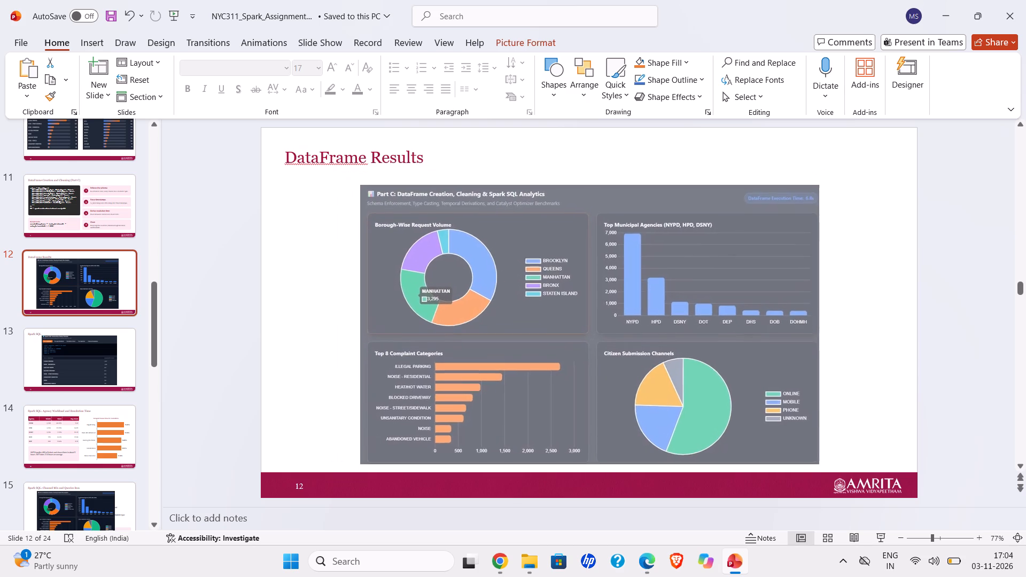
{"action": "left_click_drag", "start_coordinate": [356, 196], "coordinate": [339, 188]}
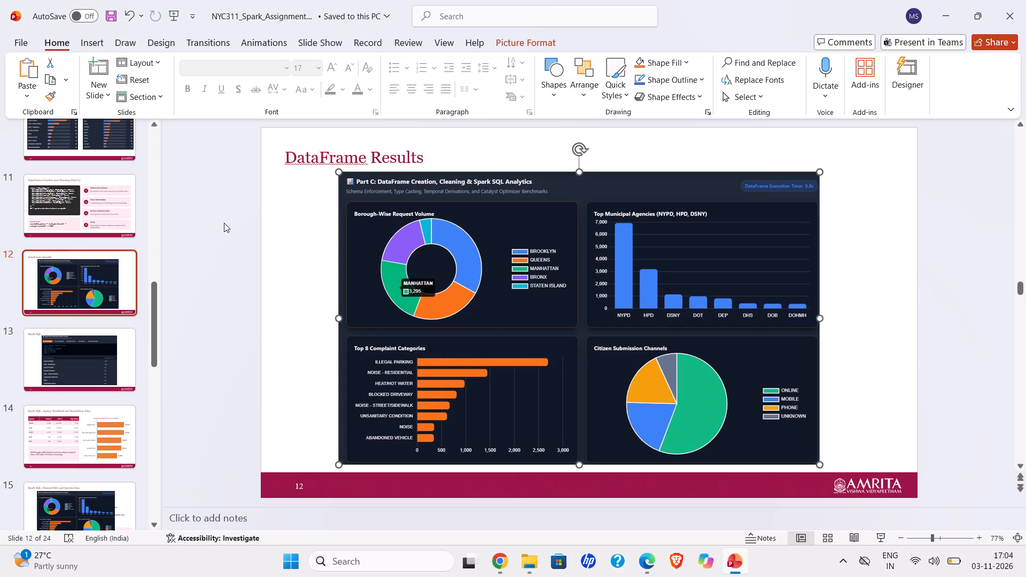
Save the presentation.
{"action": "key", "text": "ctrl+s"}
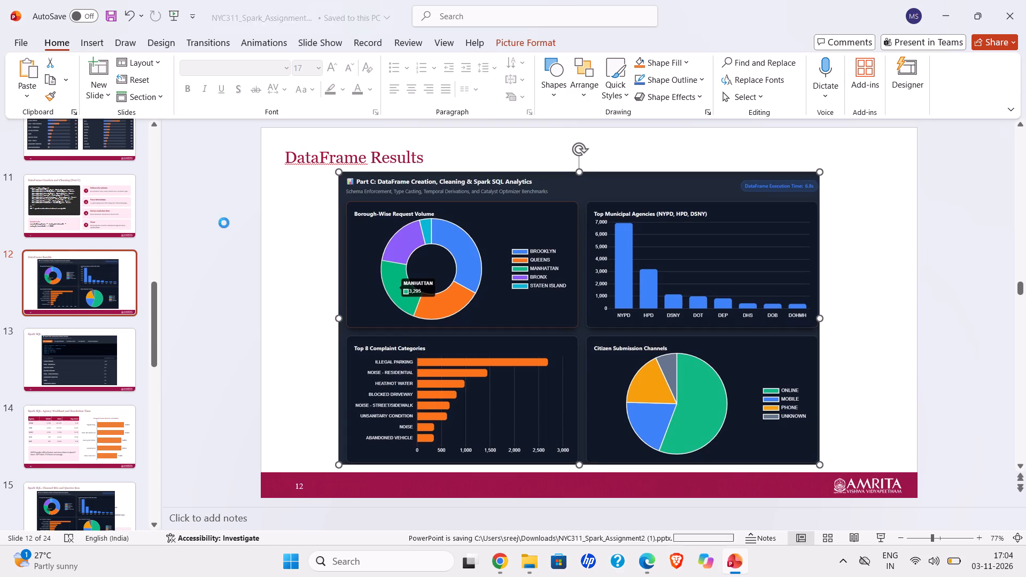
Compare slide 15 with the DataFrame slides 11 and 12, and cut slide 15, Spark SQL: Channel Mix and Queries Run.
{"action": "left_click", "coordinate": [67, 206]}
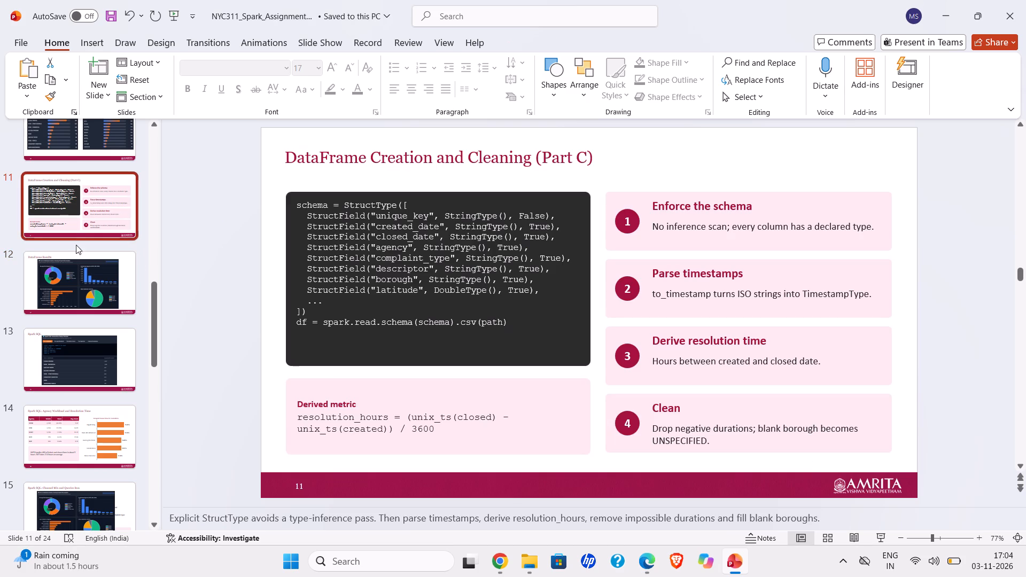
{"action": "left_click", "coordinate": [77, 277]}
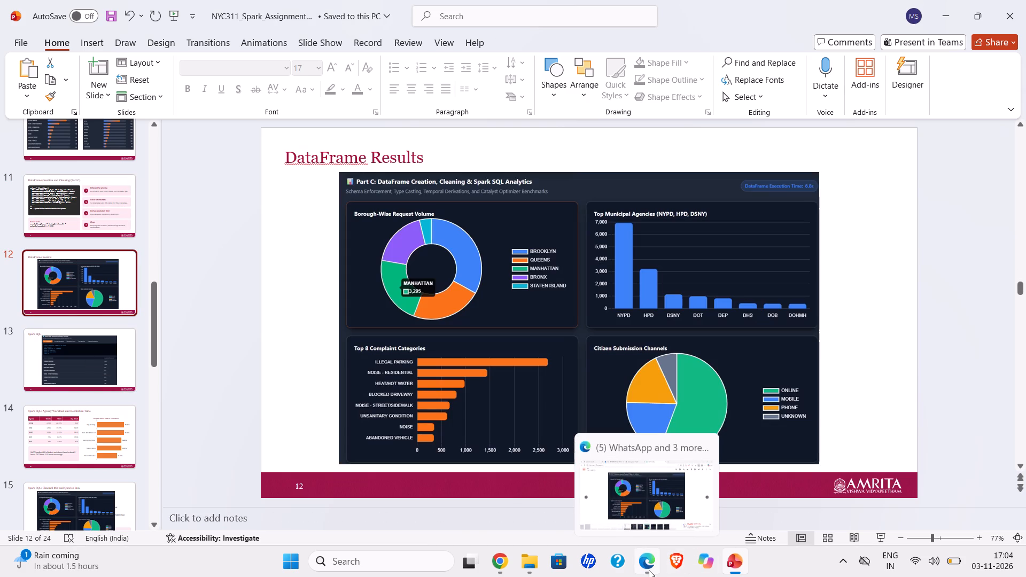
{"action": "left_click", "coordinate": [953, 285]}
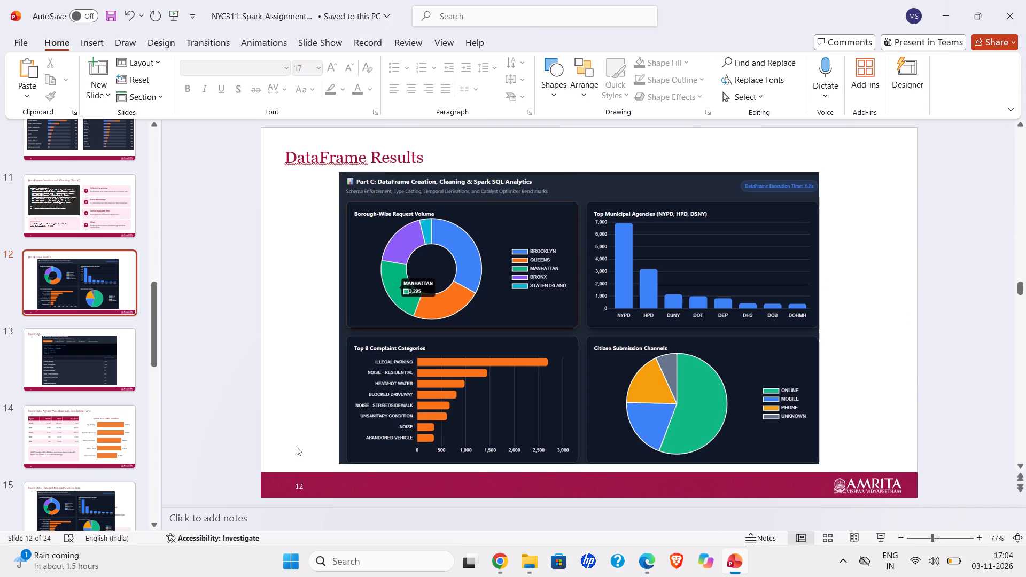
{"action": "left_click", "coordinate": [102, 507]}
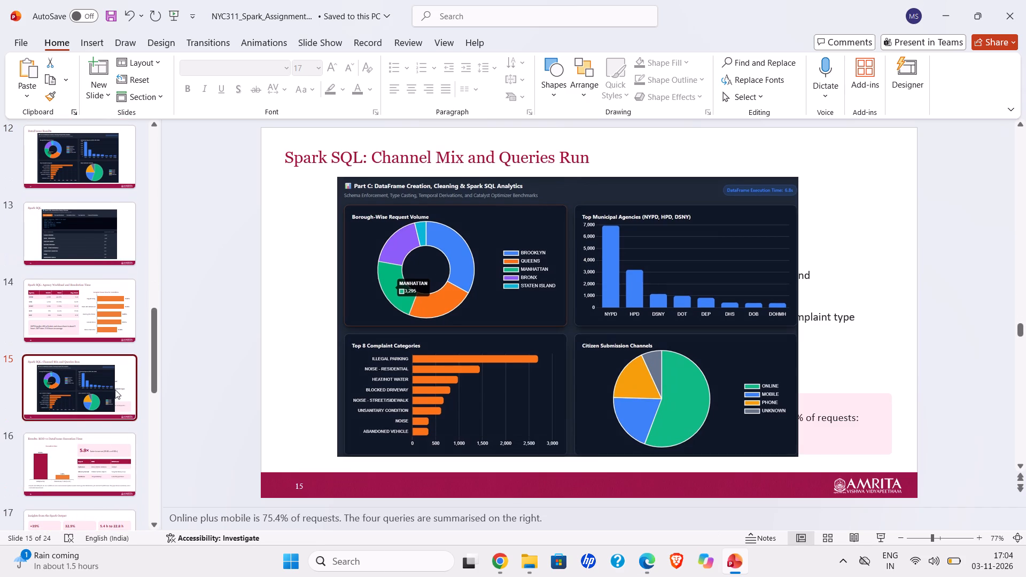
{"action": "right_click", "coordinate": [115, 389]}
{"action": "left_click", "coordinate": [150, 75]}
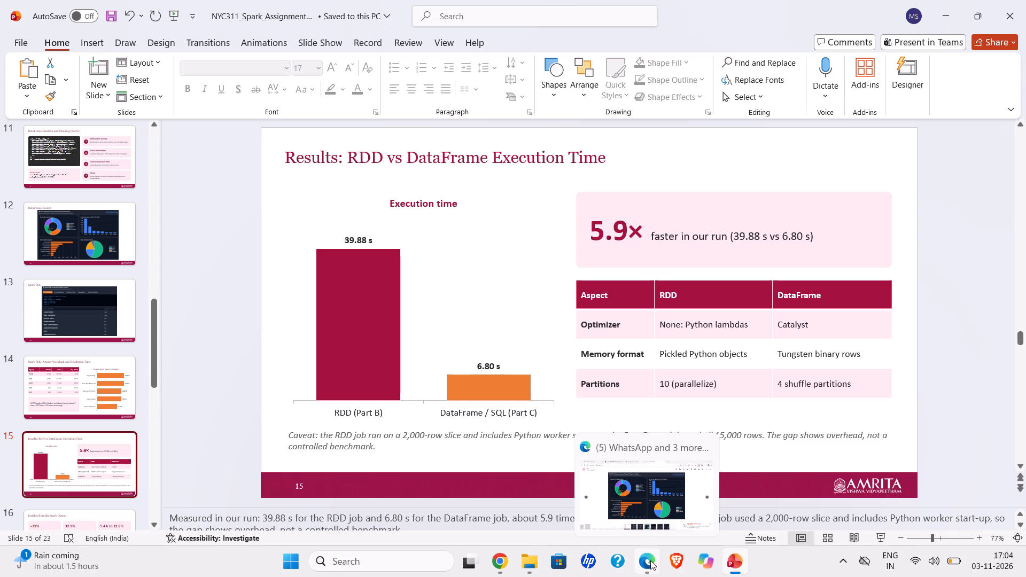
Open slide 16, Insights from the Spark Output.
{"action": "scroll", "coordinate": [121, 362], "scroll_direction": "down", "scroll_amount": 2}
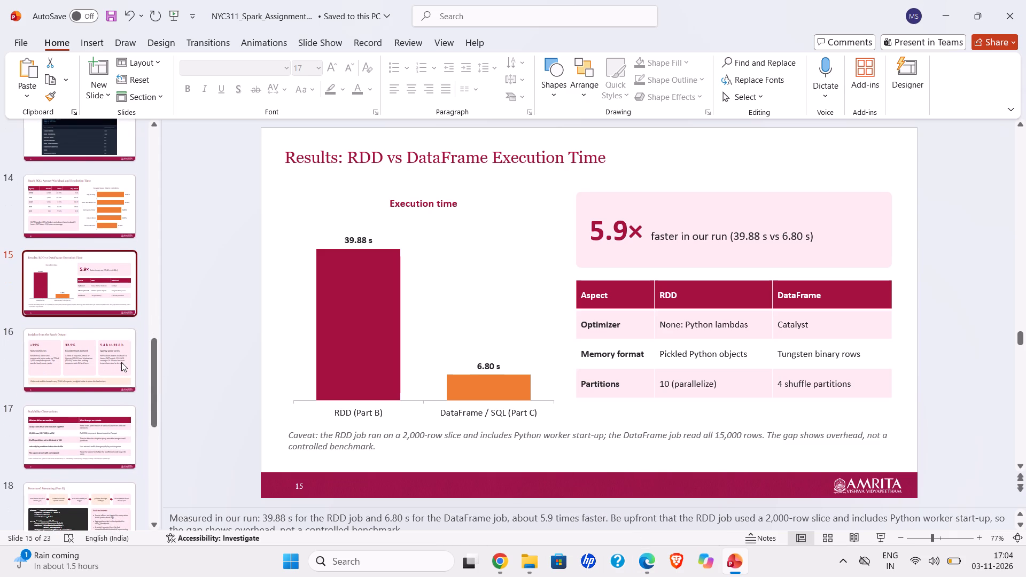
{"action": "left_click", "coordinate": [97, 364]}
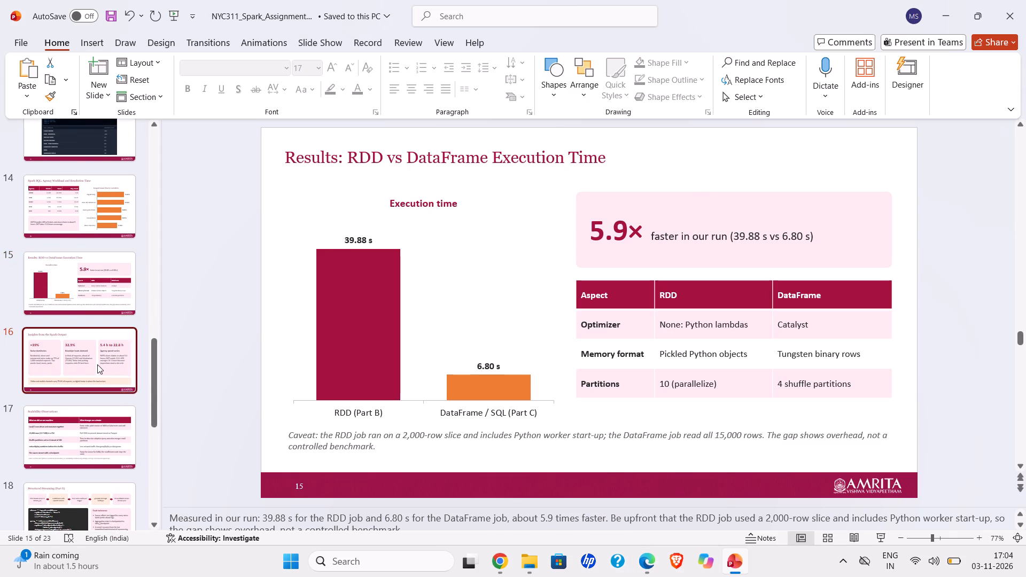
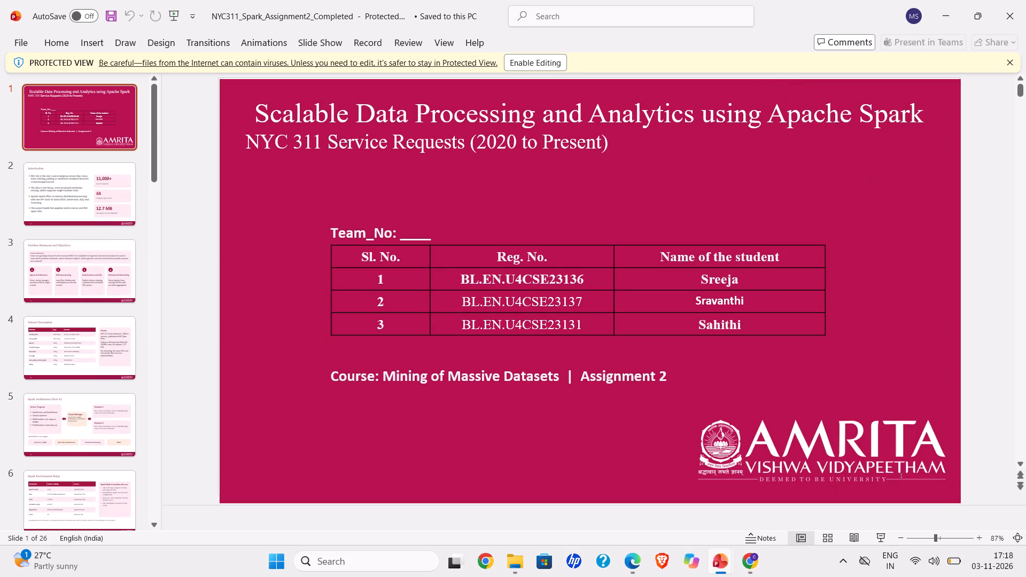
Enable editing for the downloaded NYC311_Spark_Assignment2_Completed presentation.
{"action": "left_click", "coordinate": [753, 323]}
{"action": "left_click", "coordinate": [742, 324]}
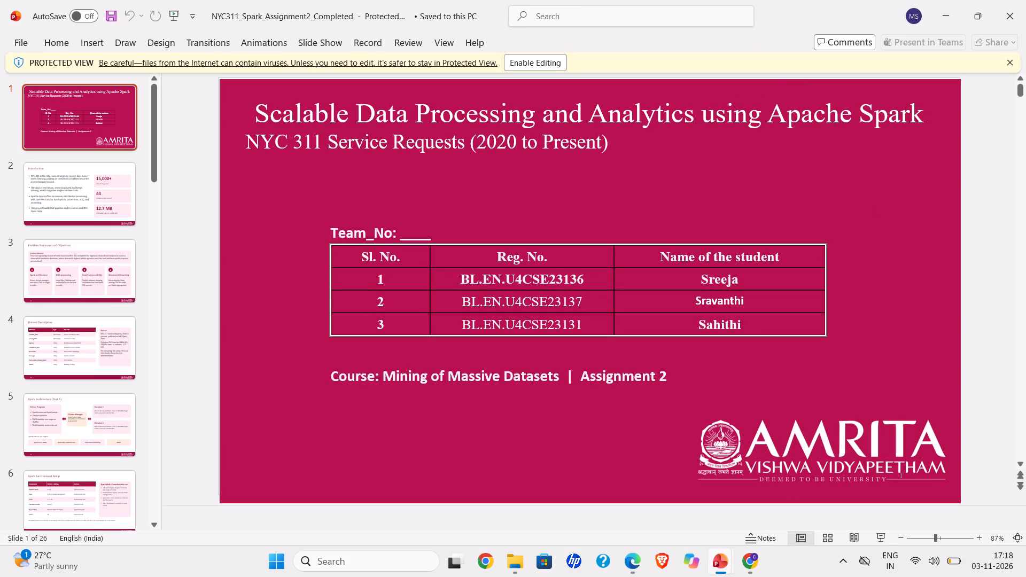
{"action": "left_click", "coordinate": [744, 294]}
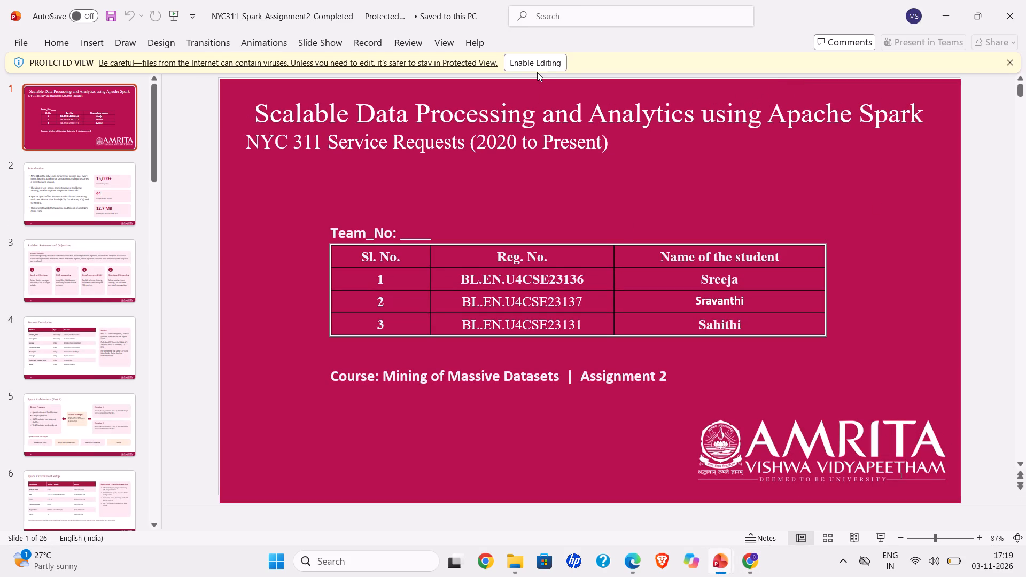
{"action": "left_click", "coordinate": [531, 65]}
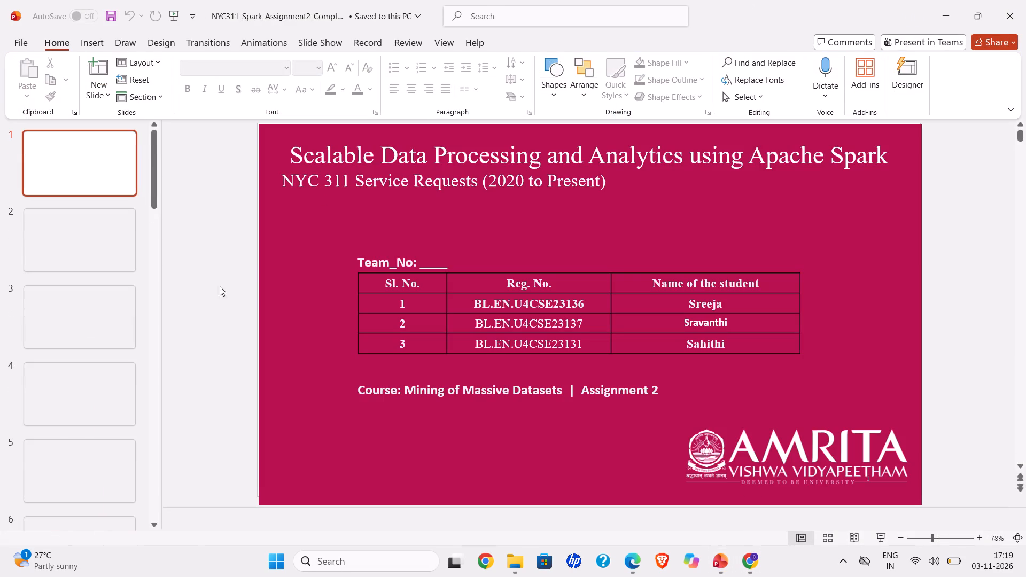
Review the slides from Introduction through RDD Processing Results, including the Spark Web UI screenshots placed on them.
{"action": "key", "text": "Down"}
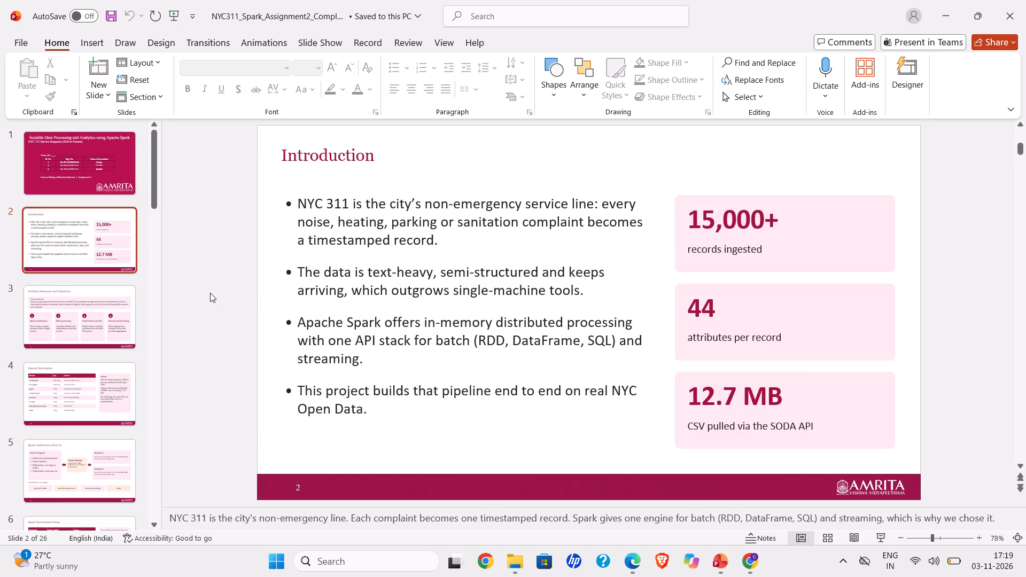
{"action": "key", "text": "Down"}
{"action": "key", "text": "Down"}
{"action": "key", "text": "Down"}
{"action": "key", "text": "Down"}
{"action": "key", "text": "Down"}
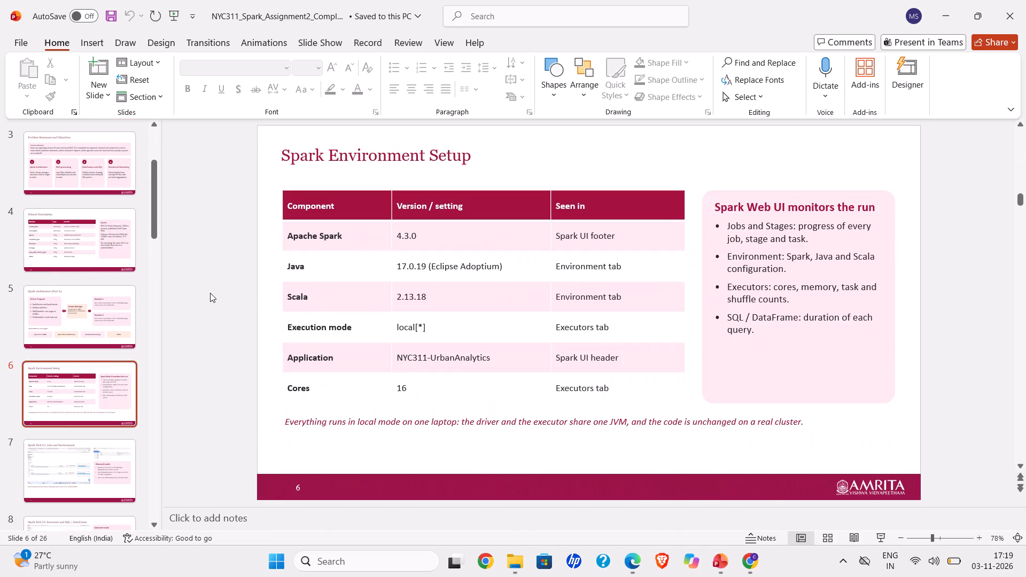
{"action": "key", "text": "Down"}
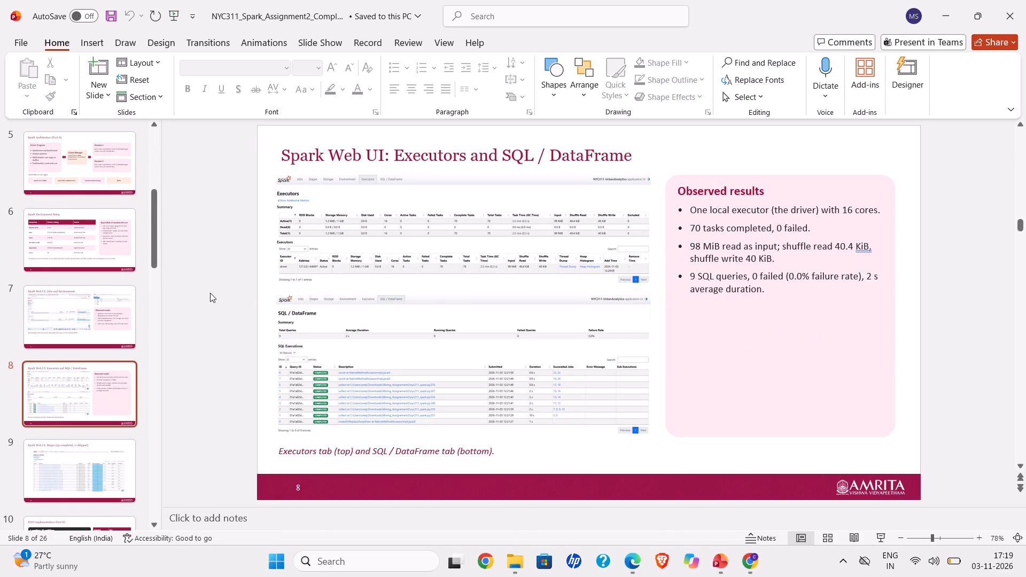
{"action": "key", "text": "Down"}
{"action": "key", "text": "Down"}
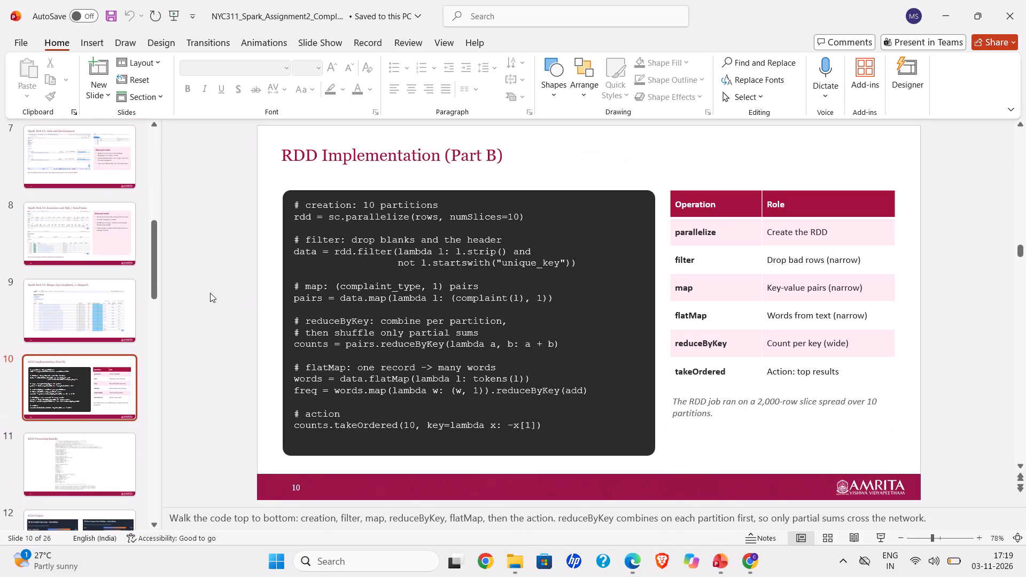
{"action": "key", "text": "Down"}
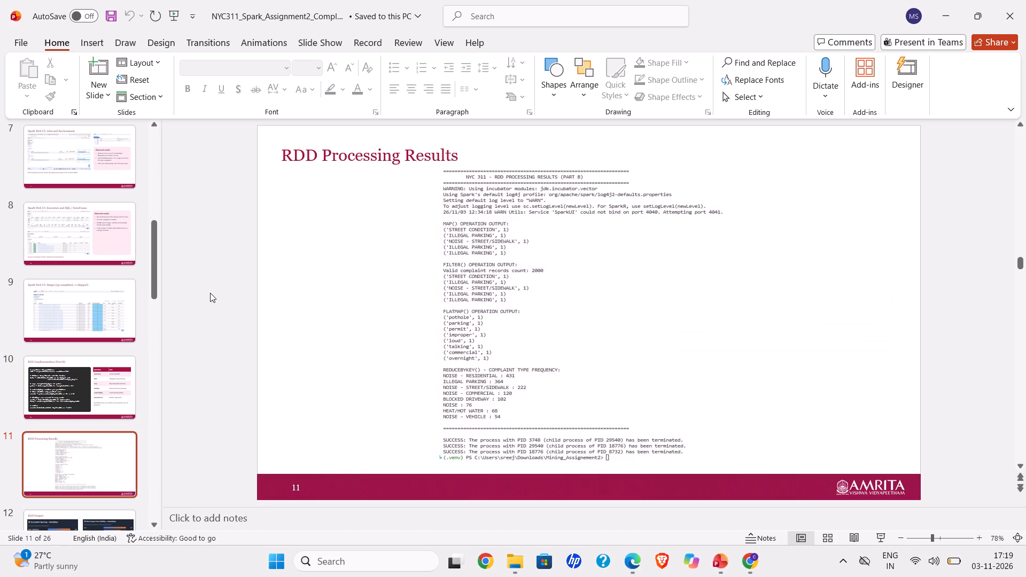
{"action": "key", "text": "Up"}
{"action": "key", "text": "Up"}
{"action": "key", "text": "Down"}
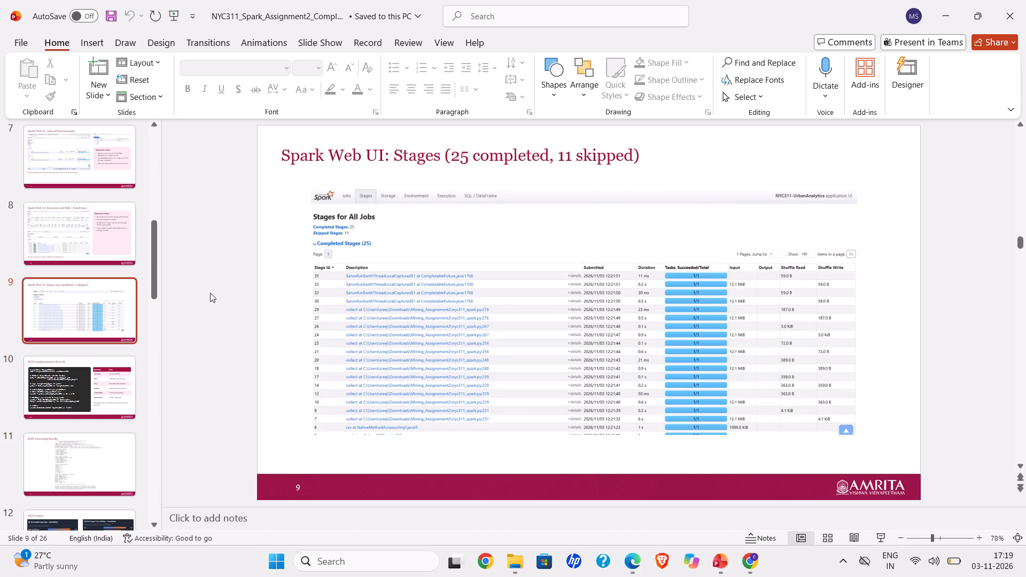
{"action": "key", "text": "Down"}
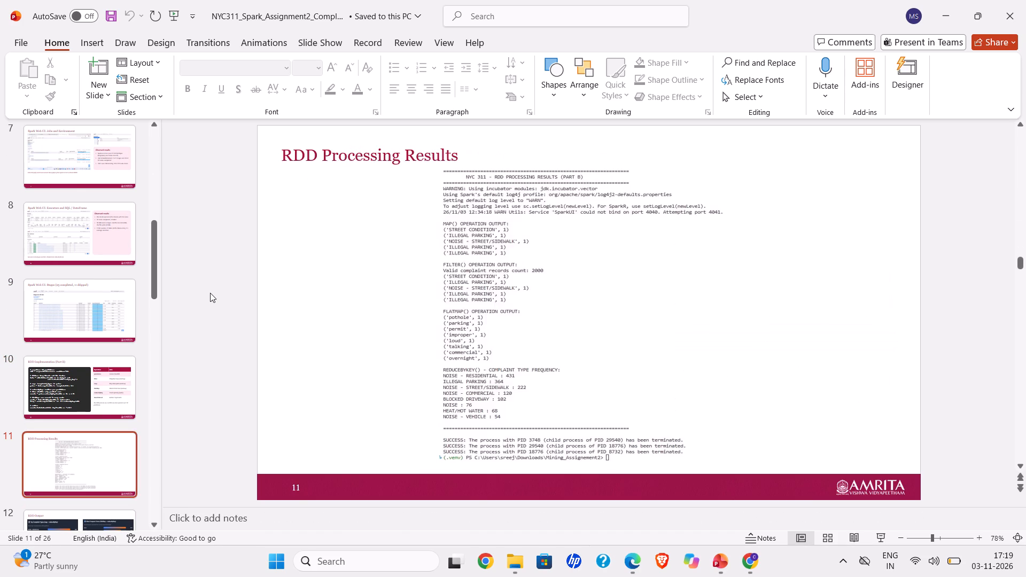
Review the slides from RDD Output through Insights from the Spark Output, examining their charts, tables and inserted images.
{"action": "key", "text": "Down"}
{"action": "key", "text": "Down"}
{"action": "key", "text": "Up"}
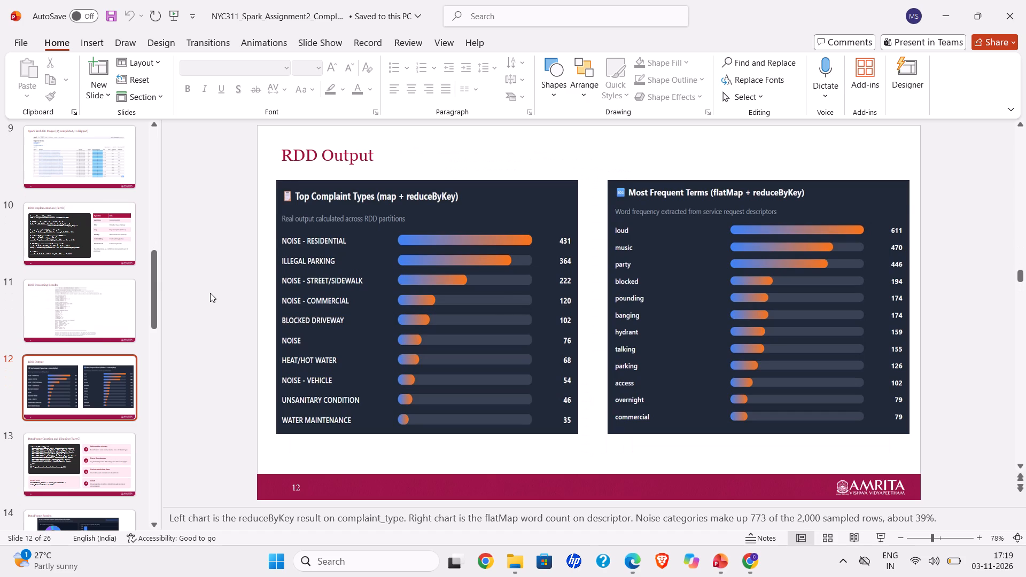
{"action": "key", "text": "Down"}
{"action": "key", "text": "Down"}
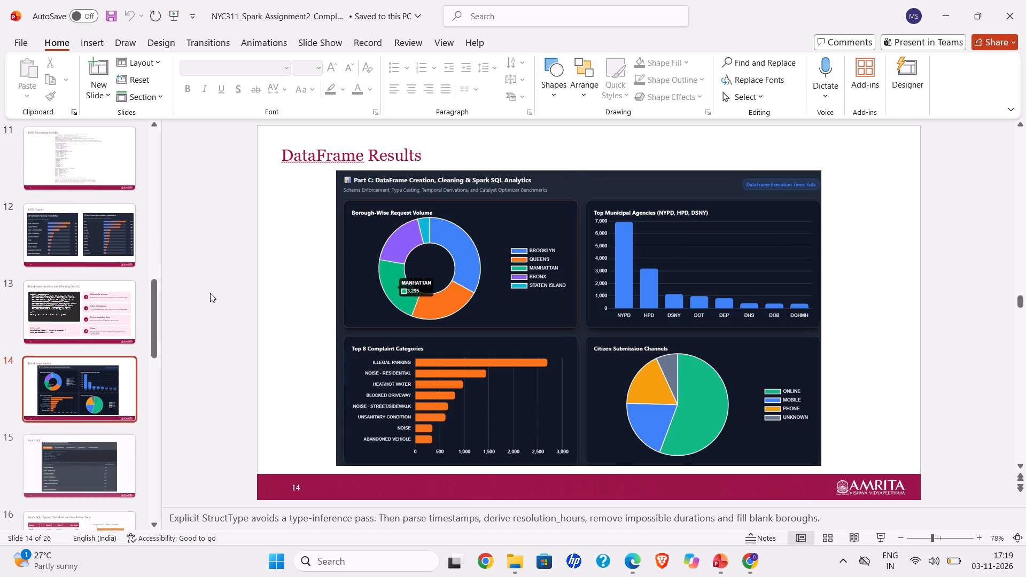
{"action": "key", "text": "Down"}
{"action": "key", "text": "Down"}
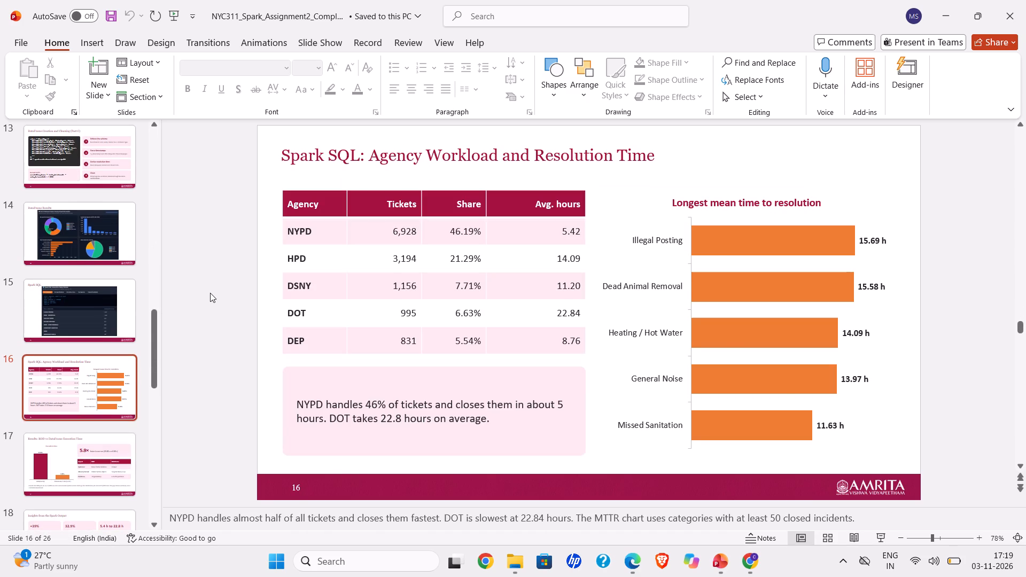
{"action": "key", "text": "Down"}
{"action": "key", "text": "Down"}
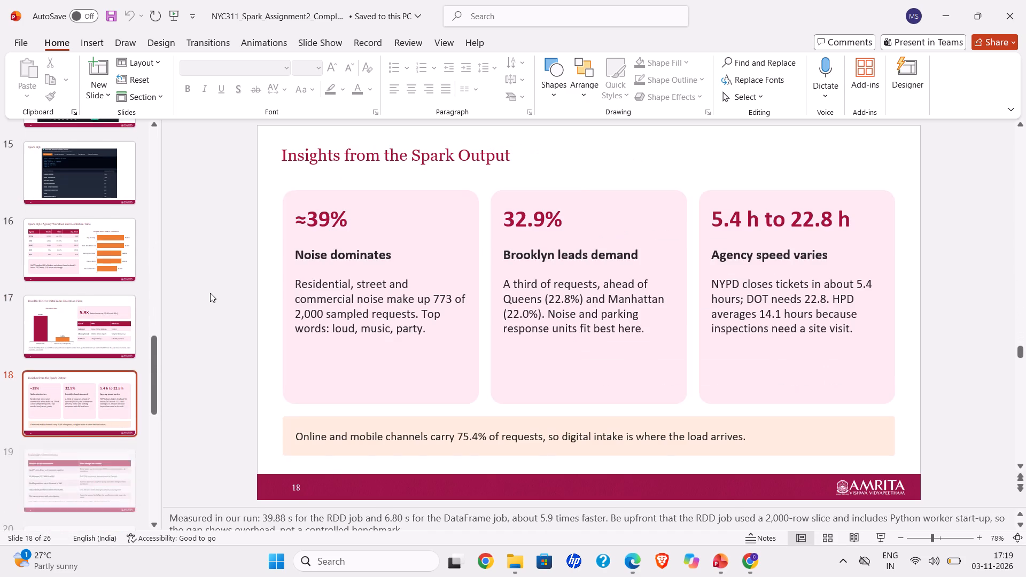
{"action": "key", "text": "Down"}
{"action": "key", "text": "Up"}
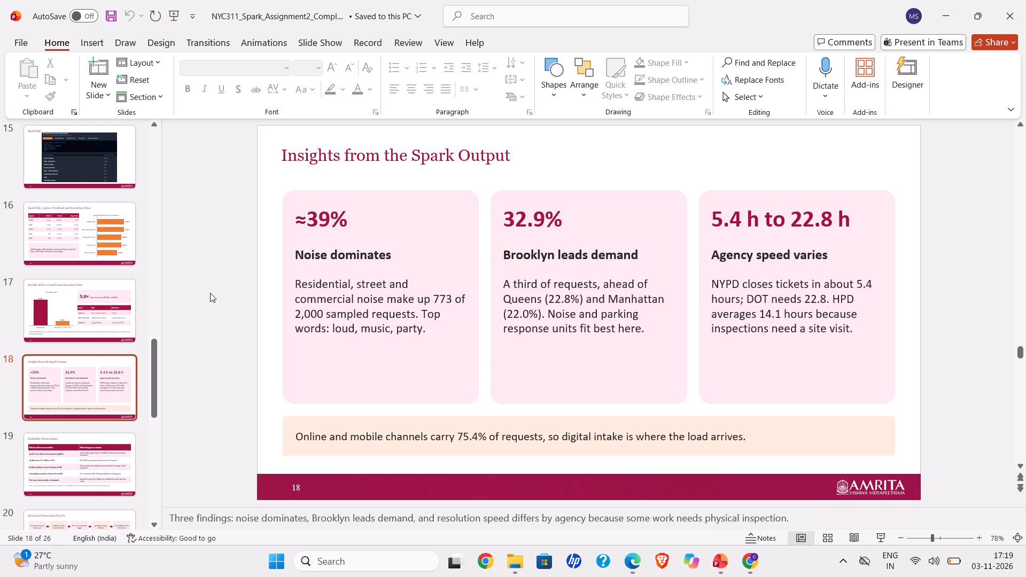
{"action": "key", "text": "Down"}
{"action": "key", "text": "Up"}
Review the remaining slides from Scalability Observations and Structured Streaming through the closing THANK YOU slide.
{"action": "key", "text": "Down"}
{"action": "key", "text": "Down"}
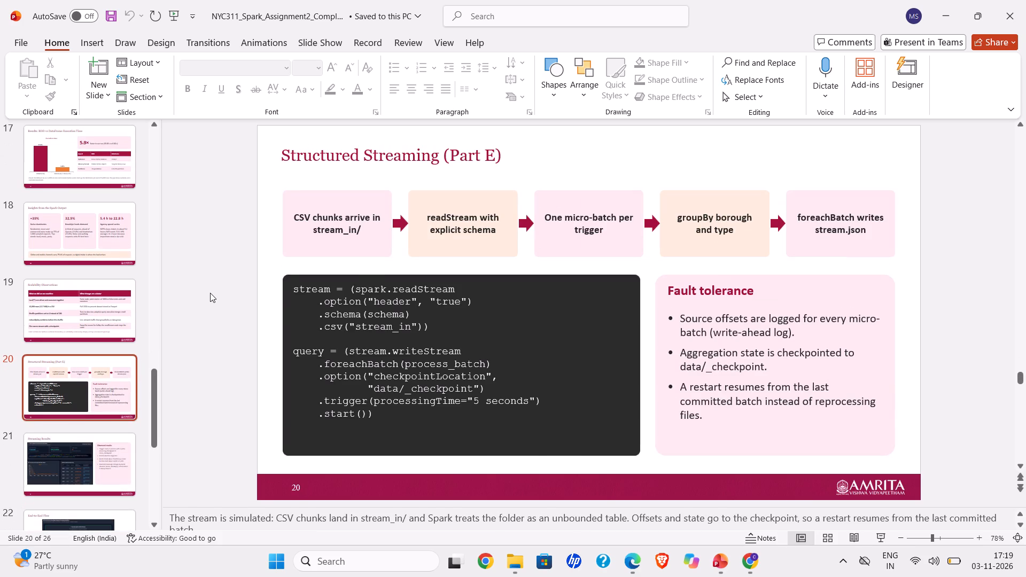
{"action": "key", "text": "Down"}
{"action": "key", "text": "Down"}
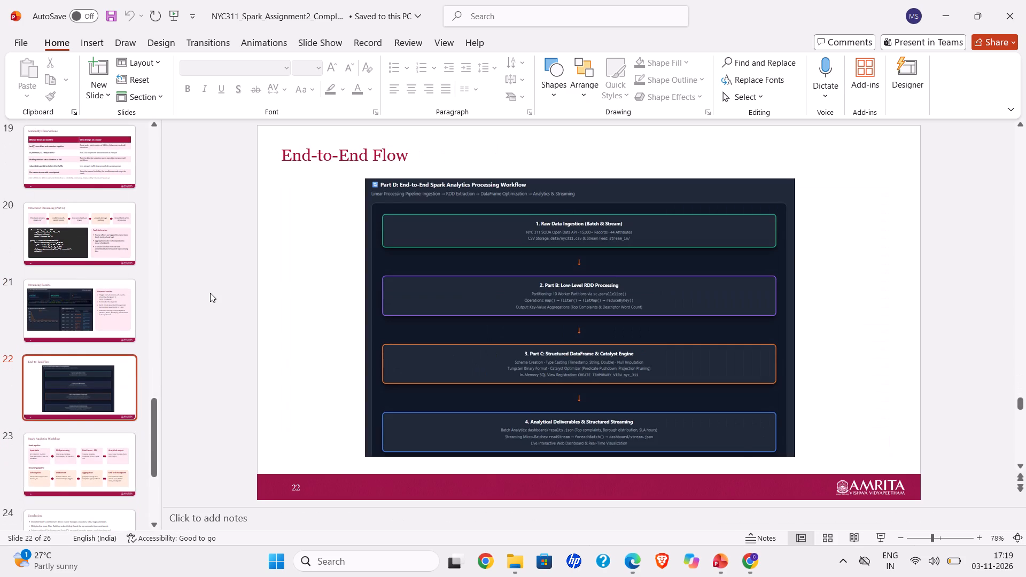
{"action": "key", "text": "Down"}
{"action": "key", "text": "Down"}
{"action": "key", "text": "Down"}
{"action": "key", "text": "Down"}
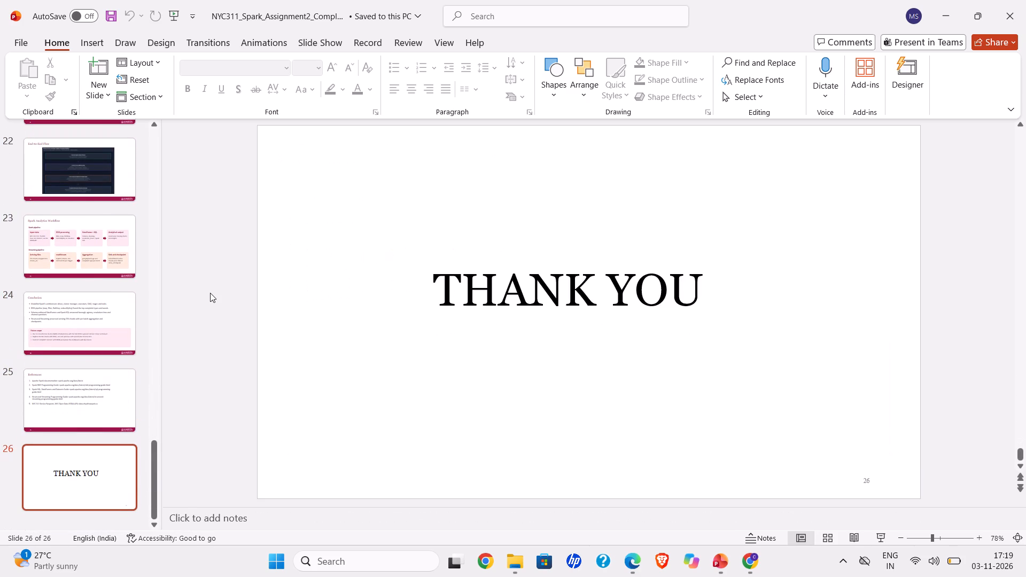
{"action": "key", "text": "Down"}
Recheck the slides backwards from the end of the deck to the RDD vs DataFrame Execution Time results.
{"action": "key", "text": "Up"}
{"action": "key", "text": "Up"}
{"action": "key", "text": "Up"}
{"action": "key", "text": "Up"}
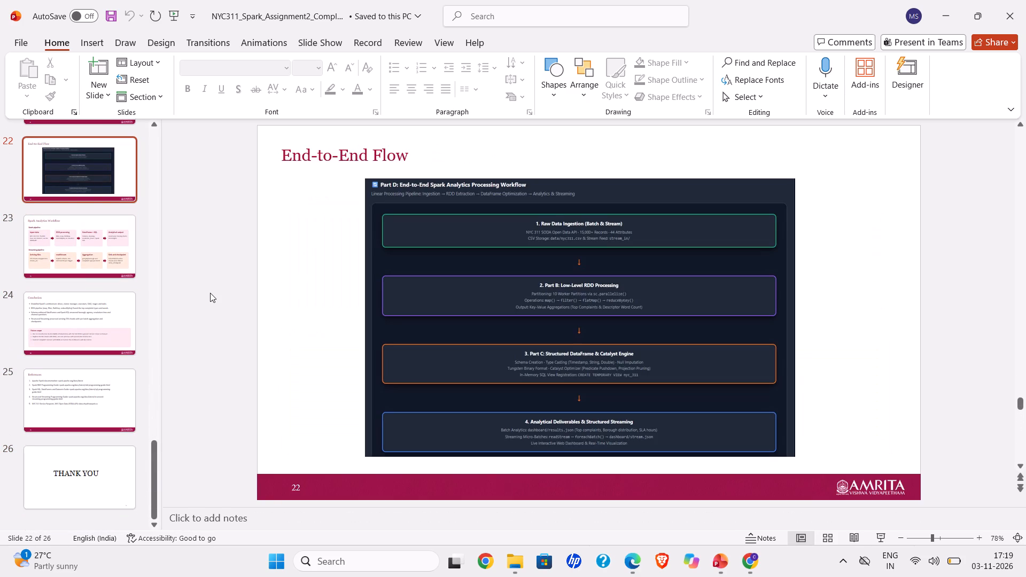
{"action": "key", "text": "Up"}
{"action": "key", "text": "Down"}
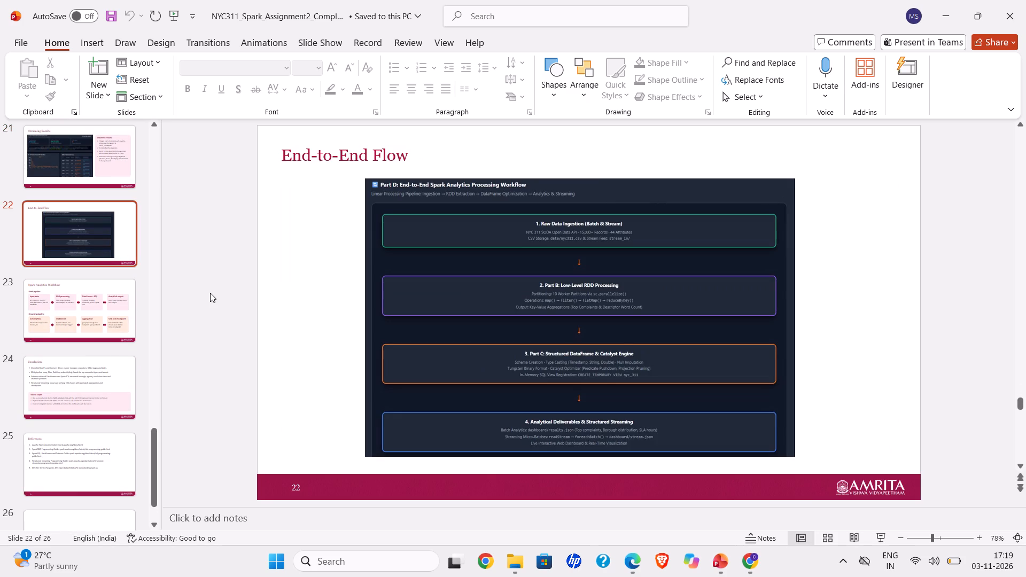
{"action": "key", "text": "Up"}
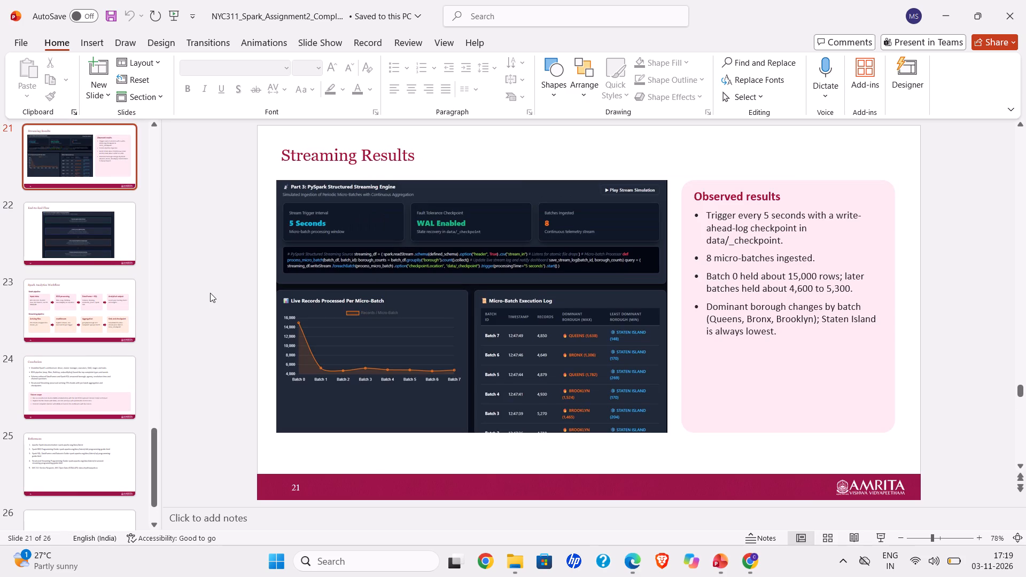
{"action": "key", "text": "Up"}
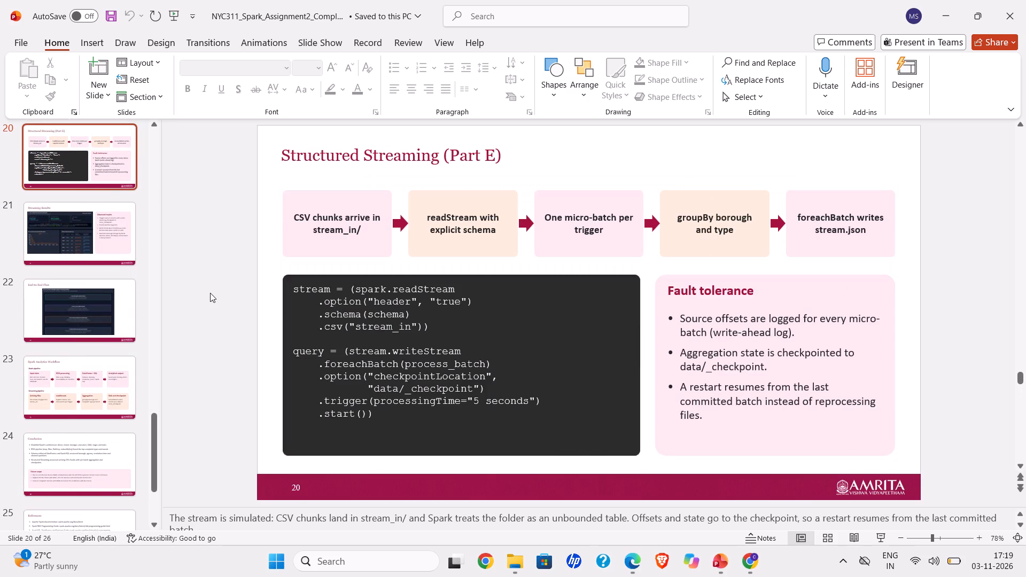
{"action": "key", "text": "Up"}
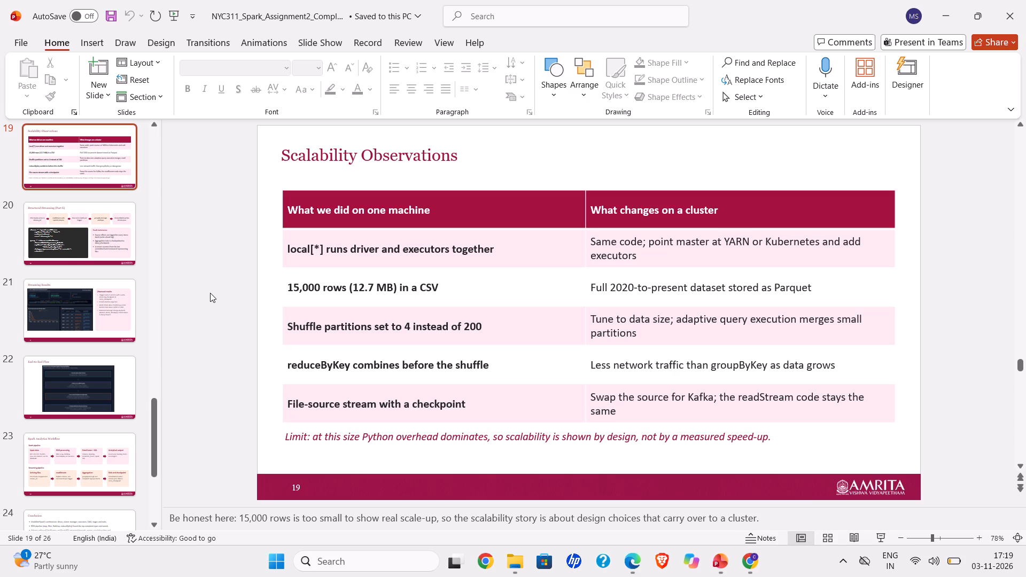
{"action": "key", "text": "Up"}
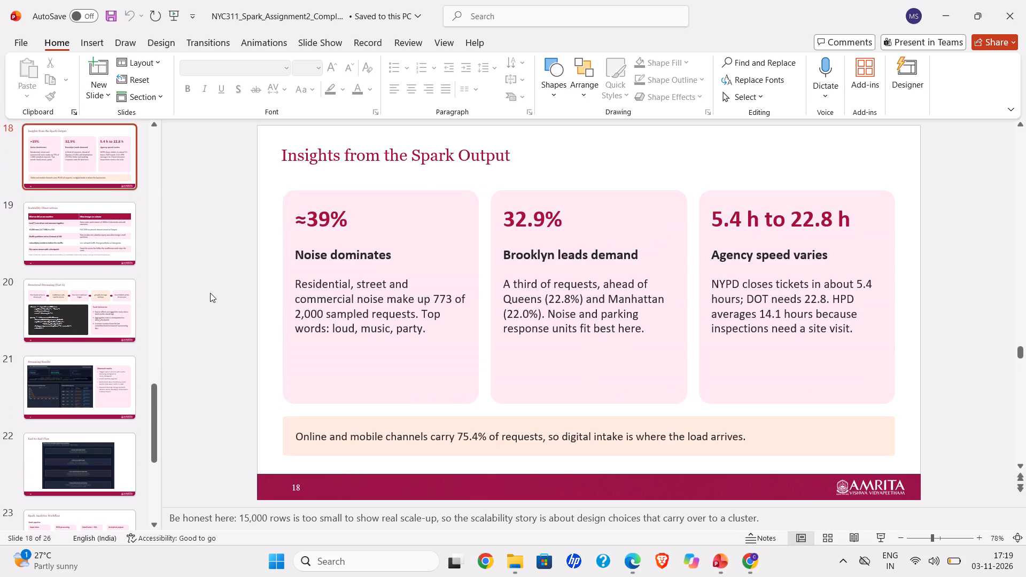
{"action": "key", "text": "Up"}
Re-examine the Scalability Observations and Streaming Results slides, and go back over the DataFrame Results and Spark SQL slides.
{"action": "key", "text": "Down"}
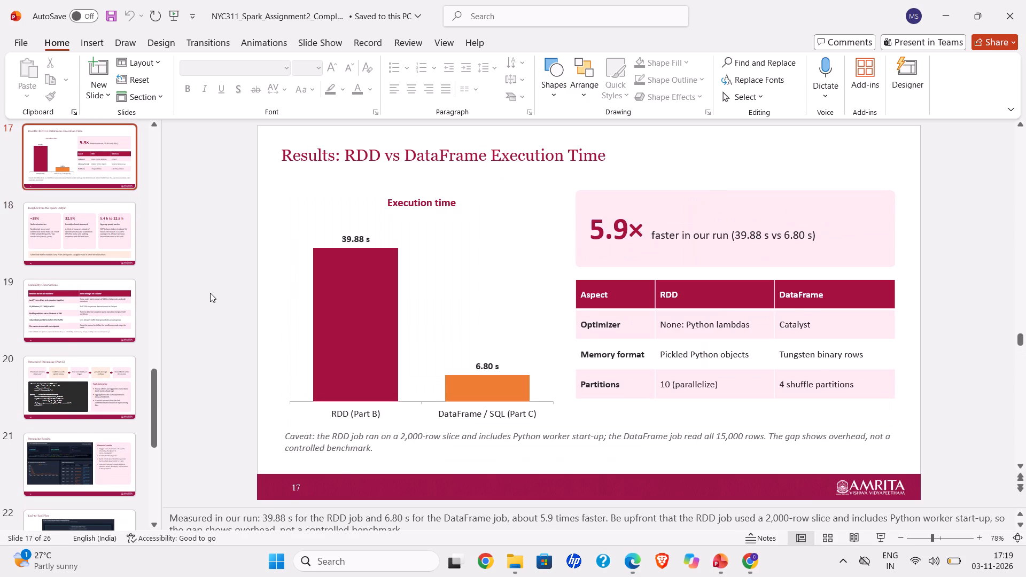
{"action": "key", "text": "Down"}
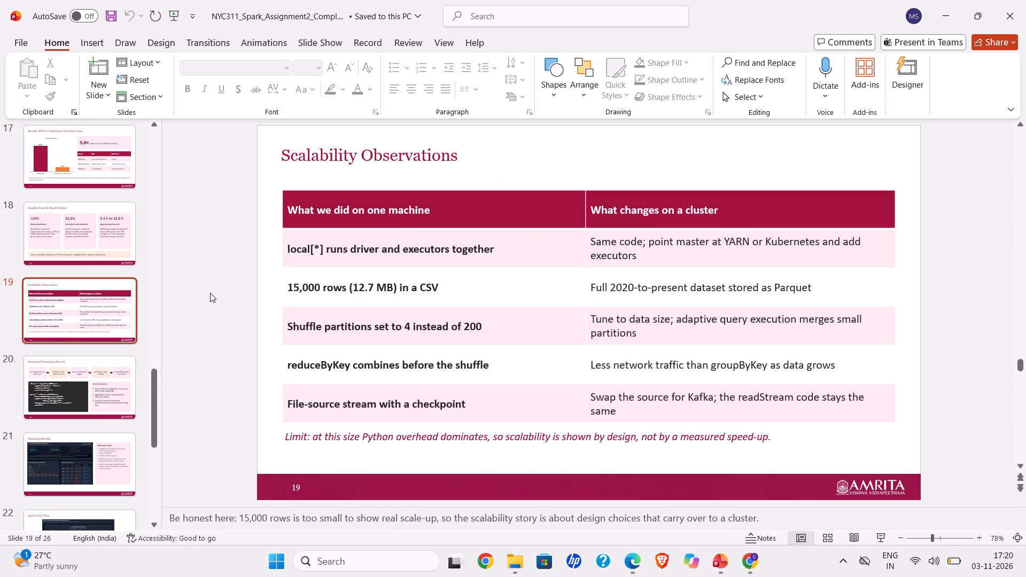
{"action": "key", "text": "Down"}
{"action": "key", "text": "Down"}
{"action": "key", "text": "Down"}
{"action": "key", "text": "Up"}
{"action": "key", "text": "Up"}
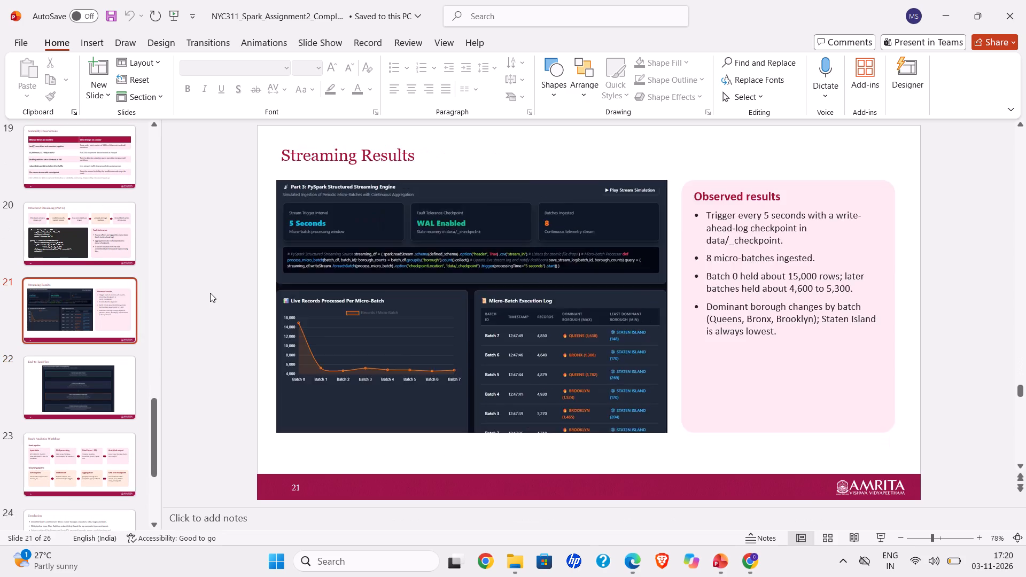
{"action": "key", "text": "Up"}
{"action": "key", "text": "Up"}
{"action": "key", "text": "Up"}
{"action": "key", "text": "Up"}
{"action": "key", "text": "Up"}
{"action": "key", "text": "Up"}
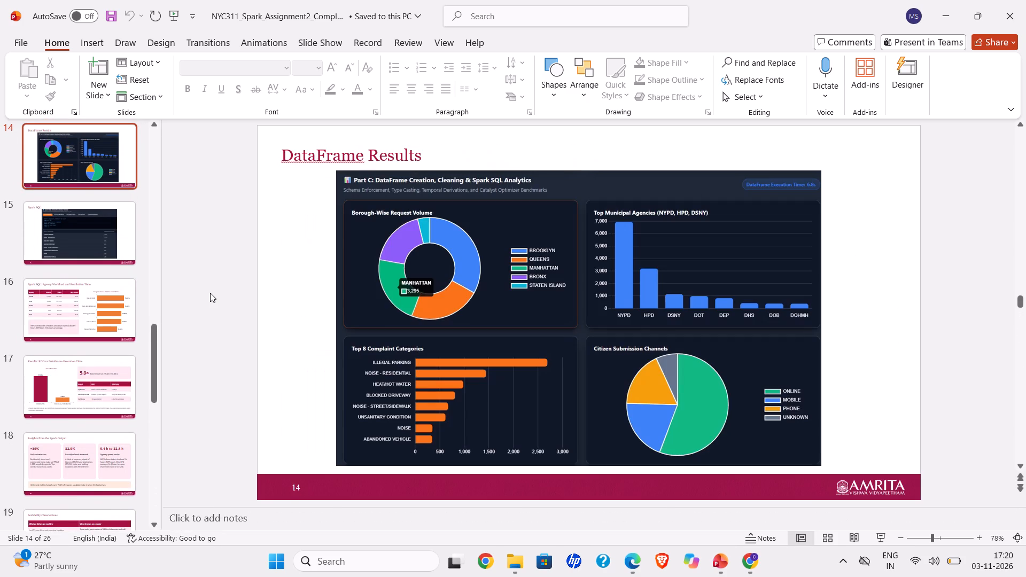
{"action": "key", "text": "Up"}
{"action": "key", "text": "Down"}
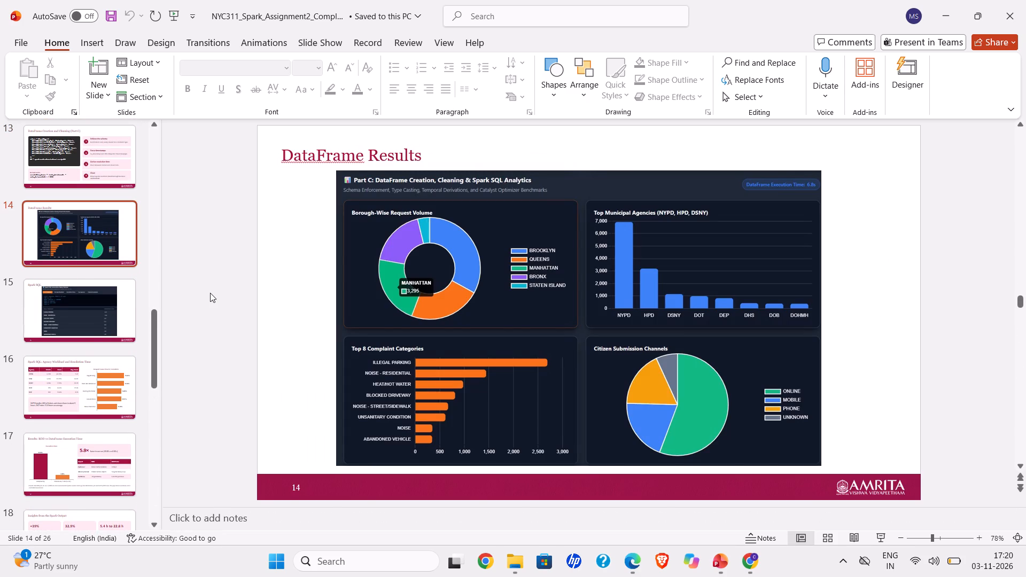
{"action": "key", "text": "Down"}
{"action": "key", "text": "Down"}
{"action": "key", "text": "Up"}
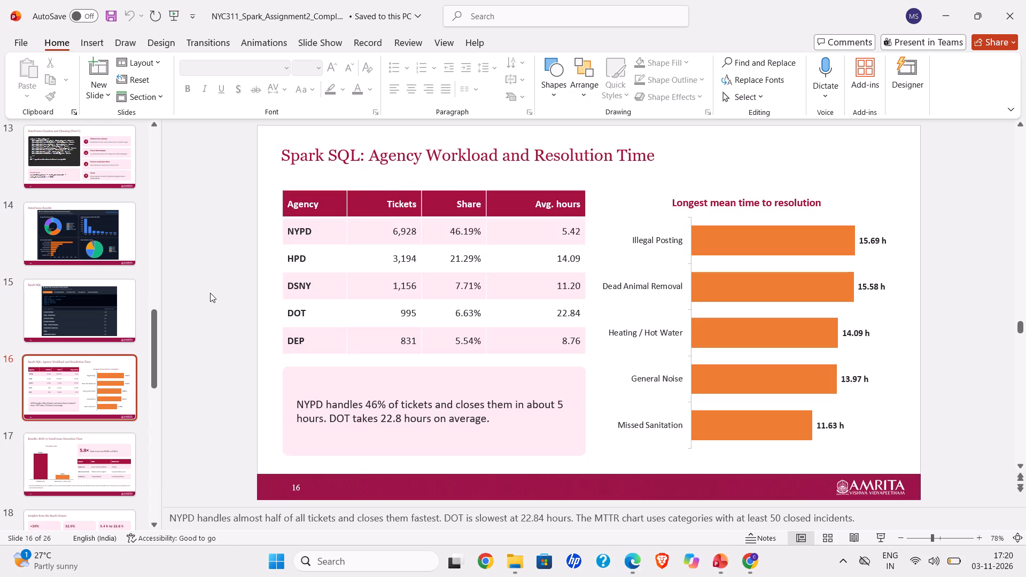
{"action": "key", "text": "Down"}
Review the slides backwards from Spark SQL: Agency Workload and Resolution Time to Spark Web UI: Jobs and Environment.
{"action": "key", "text": "Up"}
{"action": "key", "text": "Up"}
{"action": "key", "text": "Up"}
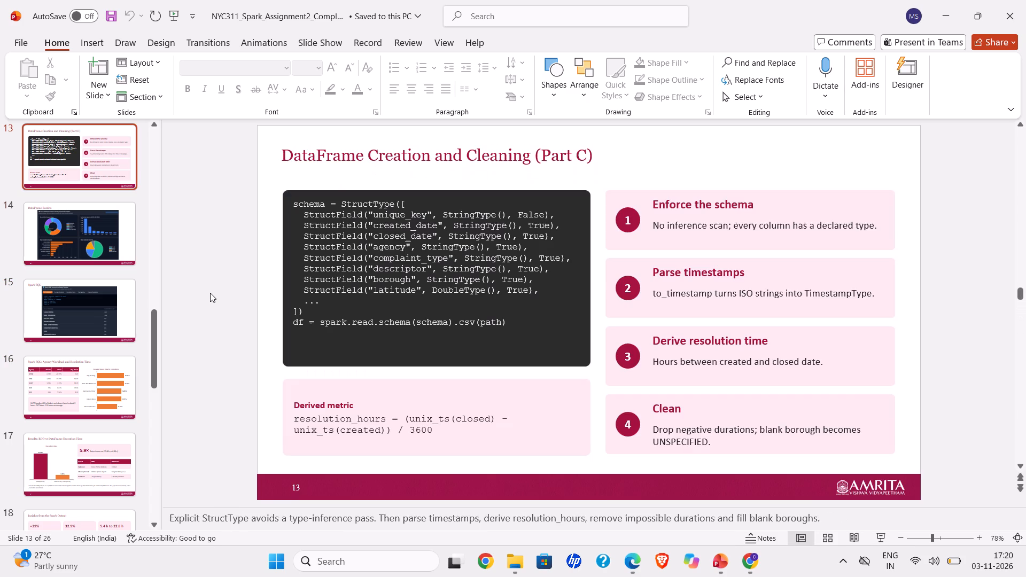
{"action": "key", "text": "Up"}
{"action": "key", "text": "Up"}
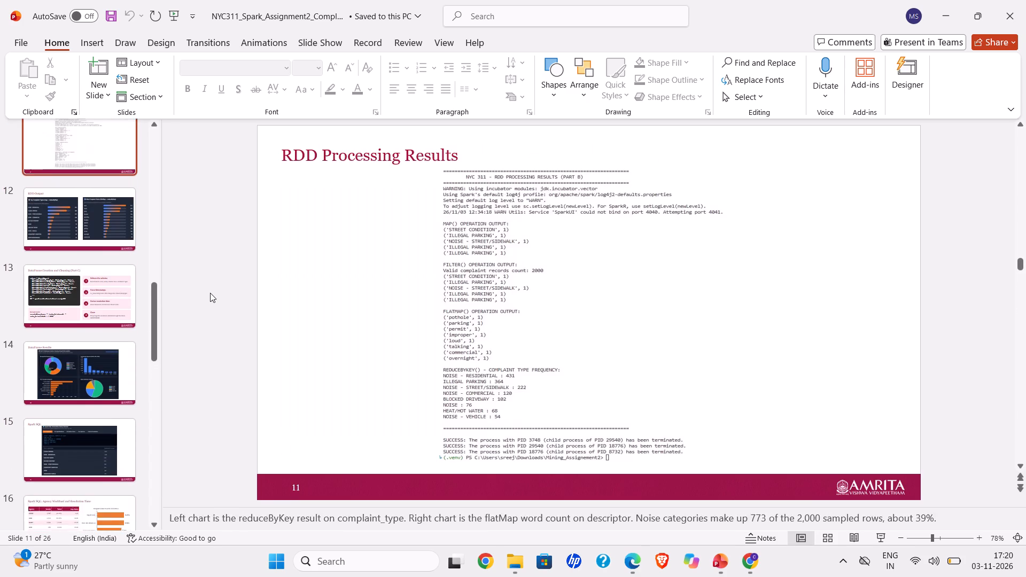
{"action": "key", "text": "Up"}
{"action": "key", "text": "Up"}
{"action": "key", "text": "Up"}
{"action": "key", "text": "Up"}
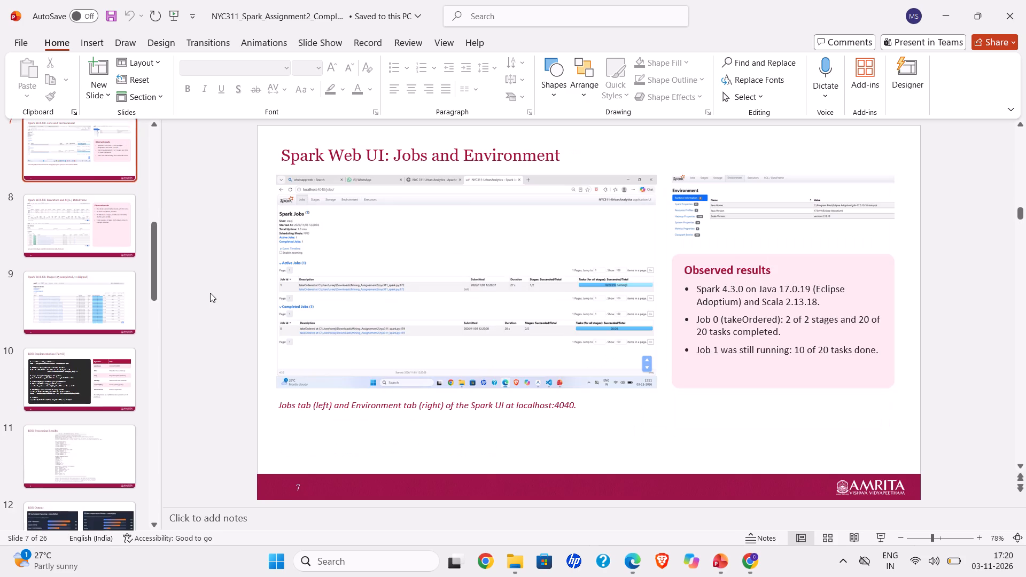
{"action": "key", "text": "Up"}
{"action": "key", "text": "Down"}
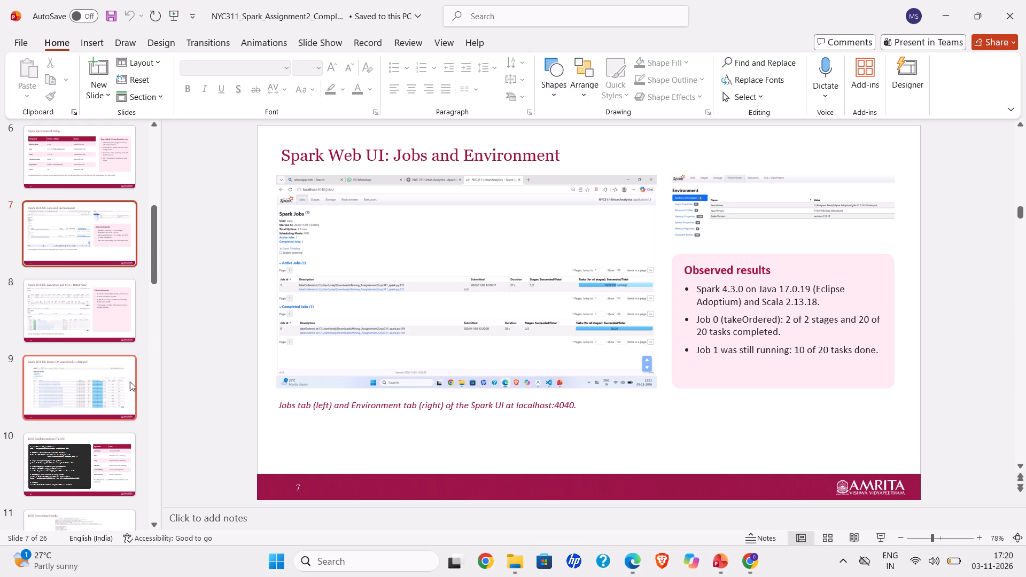
Delete the caption text beneath the screenshots on the Spark Web UI: Jobs and Environment slide.
{"action": "left_click", "coordinate": [455, 408]}
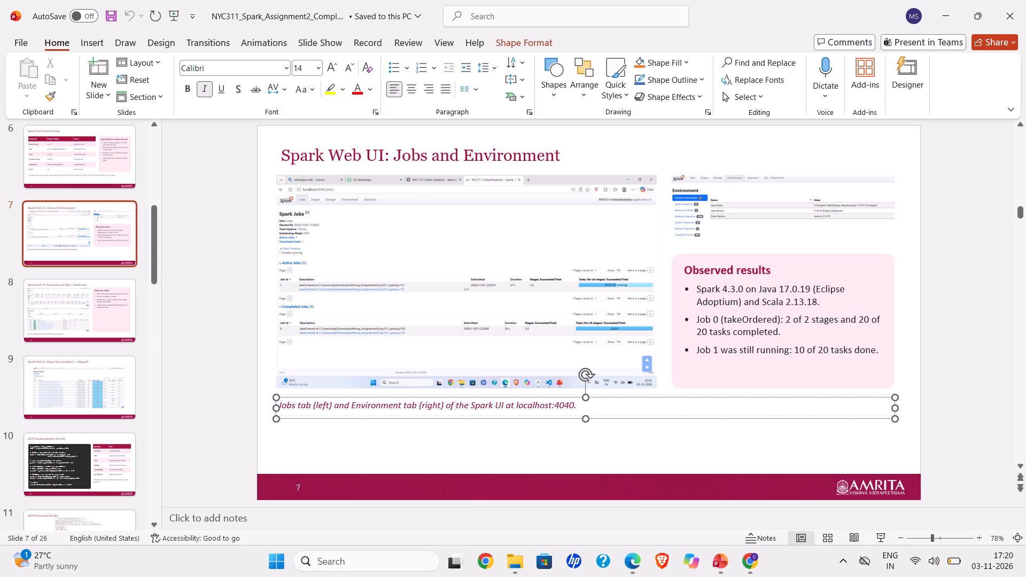
{"action": "key", "text": "ctrl+a"}
{"action": "key", "text": "BackSpace"}
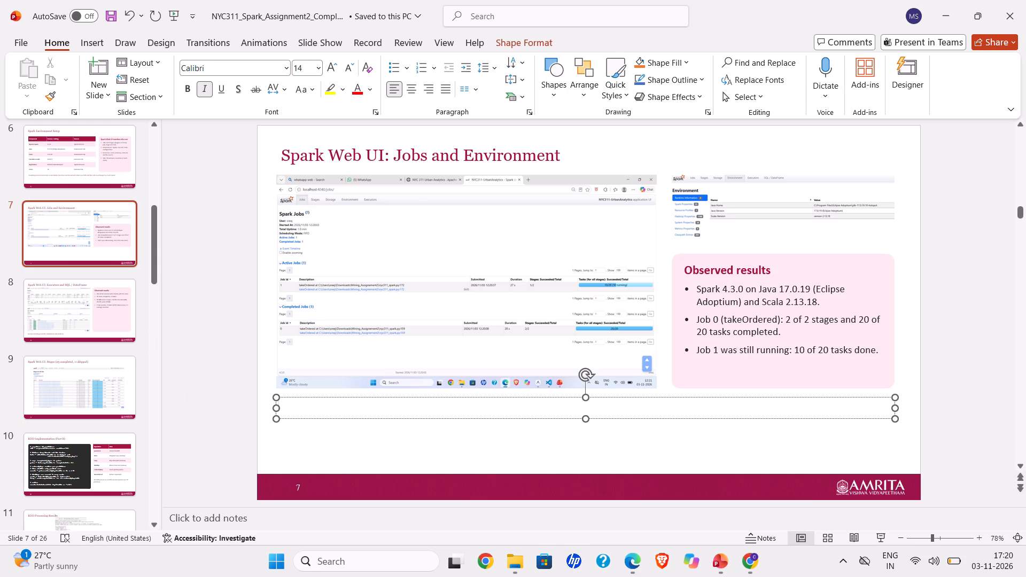
Remove the pink Observed results box and all of its text from the Jobs and Environment slide.
{"action": "left_click", "coordinate": [781, 325]}
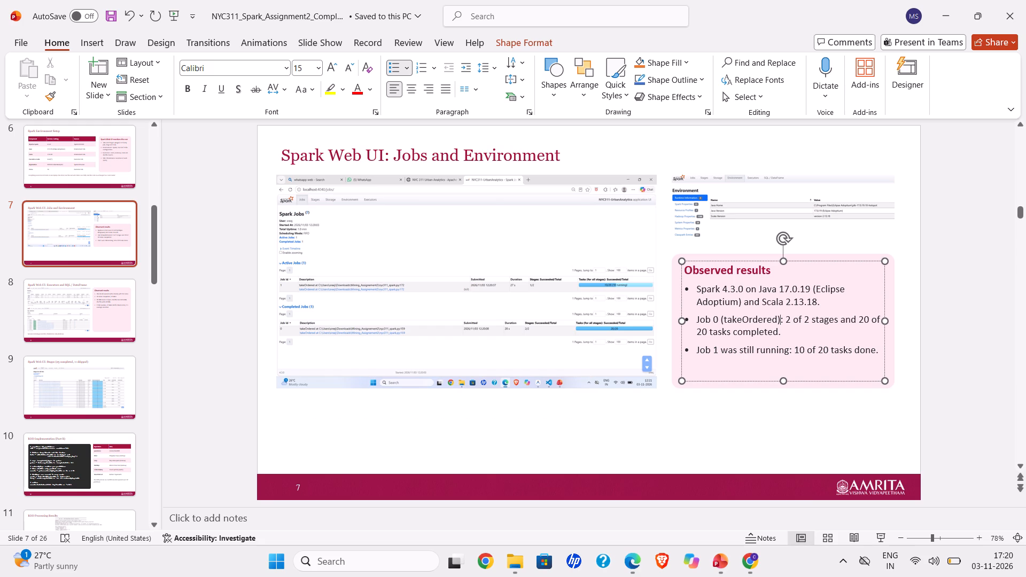
{"action": "right_click", "coordinate": [840, 255]}
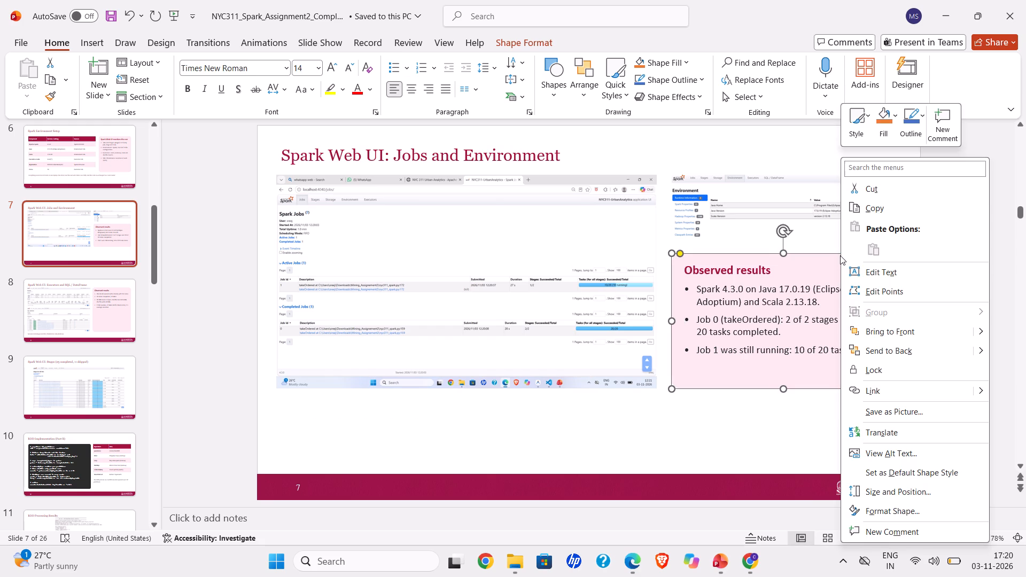
{"action": "left_click", "coordinate": [909, 182]}
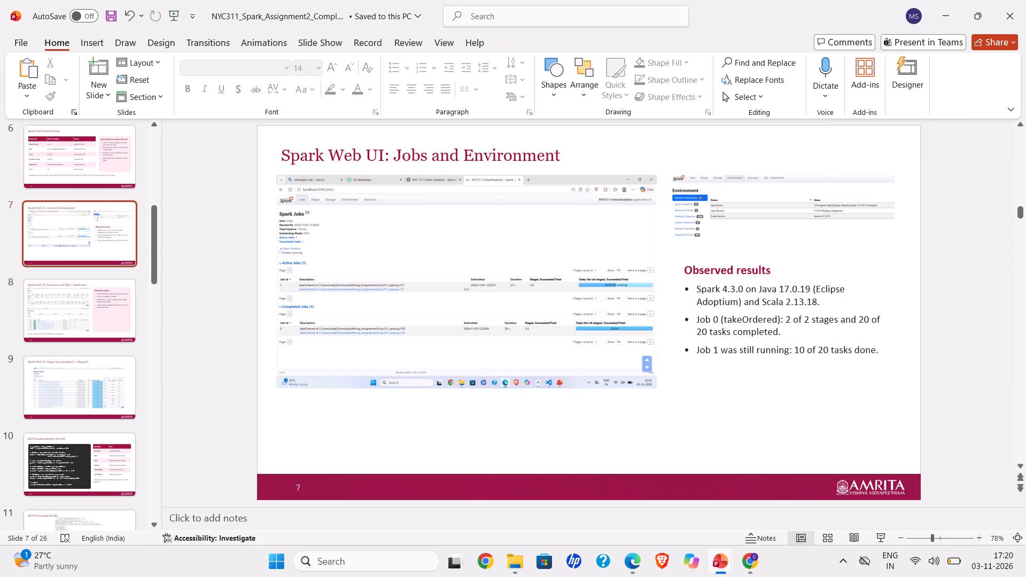
{"action": "left_click", "coordinate": [773, 315]}
{"action": "right_click", "coordinate": [773, 315]}
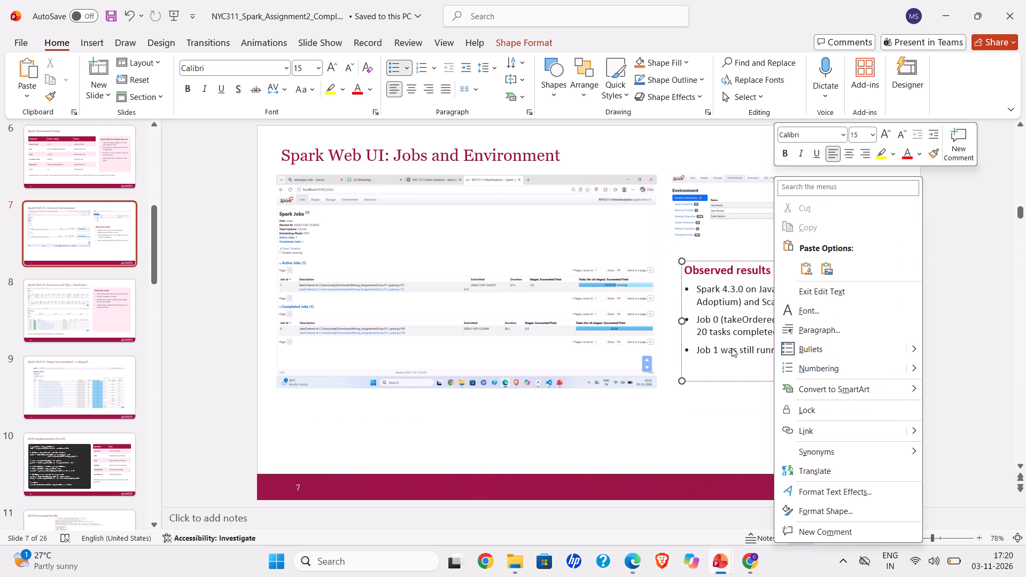
{"action": "left_click", "coordinate": [725, 348]}
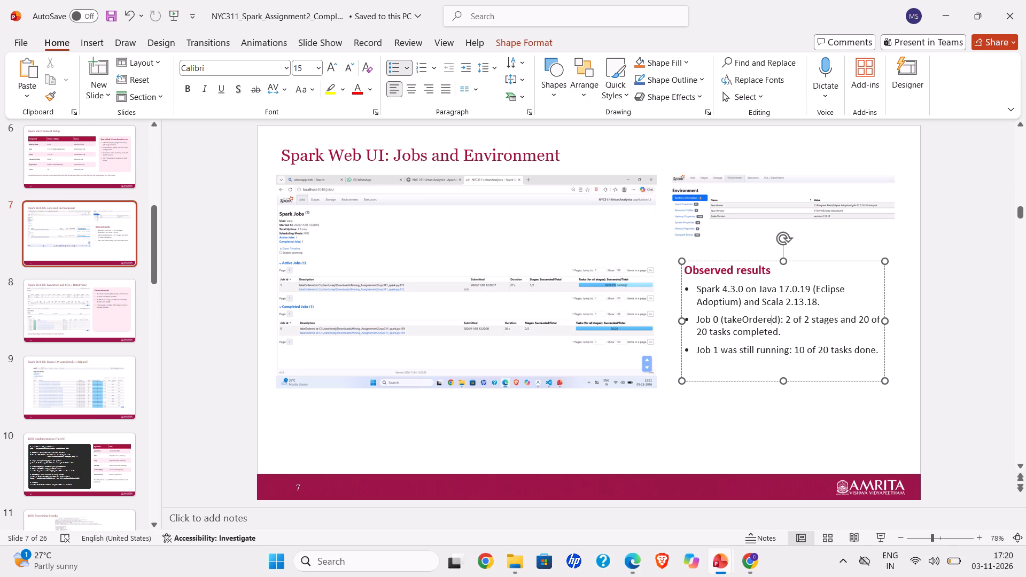
{"action": "left_click", "coordinate": [880, 349]}
{"action": "left_click_drag", "start_coordinate": [877, 354], "coordinate": [664, 266]}
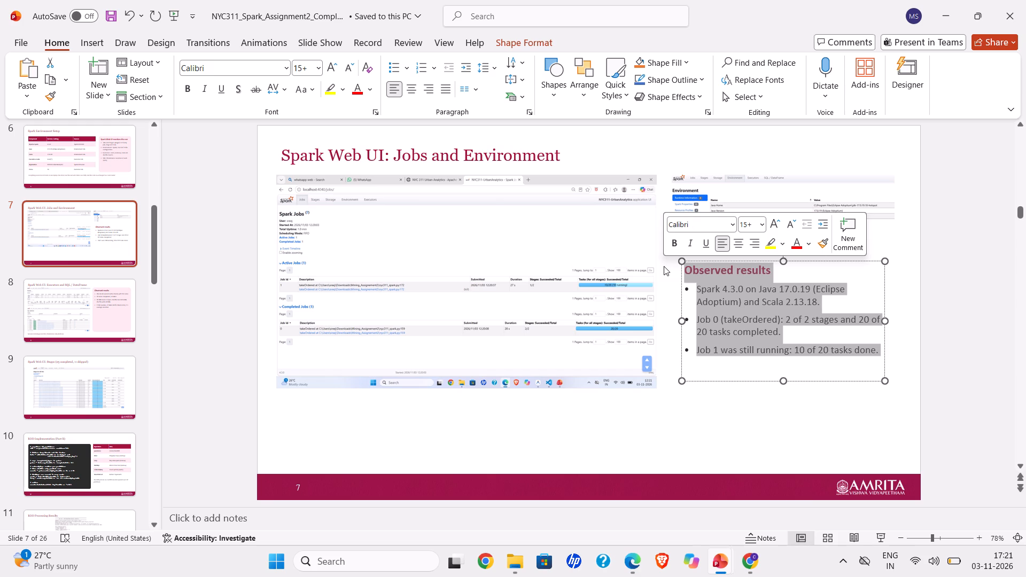
{"action": "key", "text": "BackSpace"}
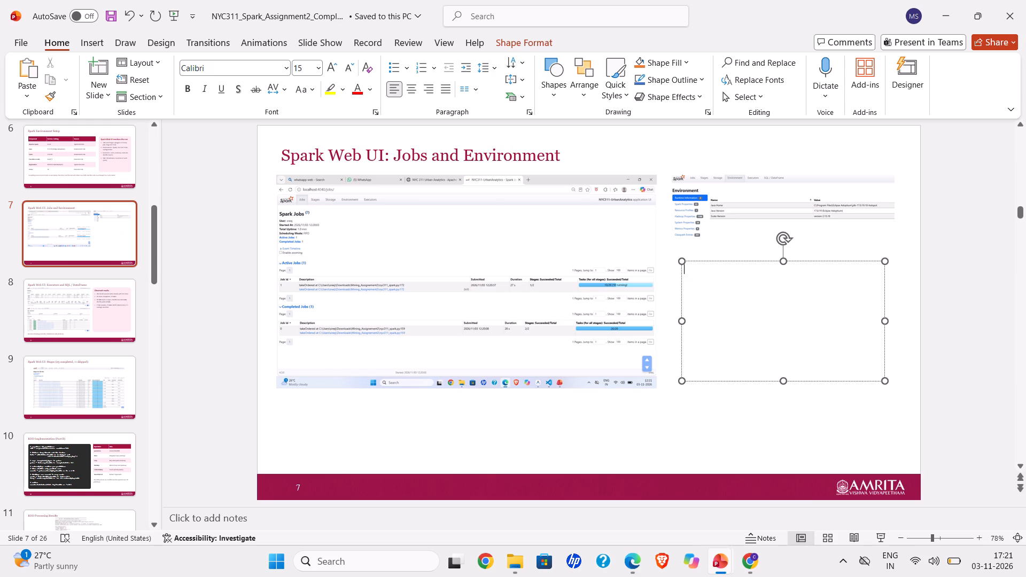
{"action": "left_click", "coordinate": [954, 403]}
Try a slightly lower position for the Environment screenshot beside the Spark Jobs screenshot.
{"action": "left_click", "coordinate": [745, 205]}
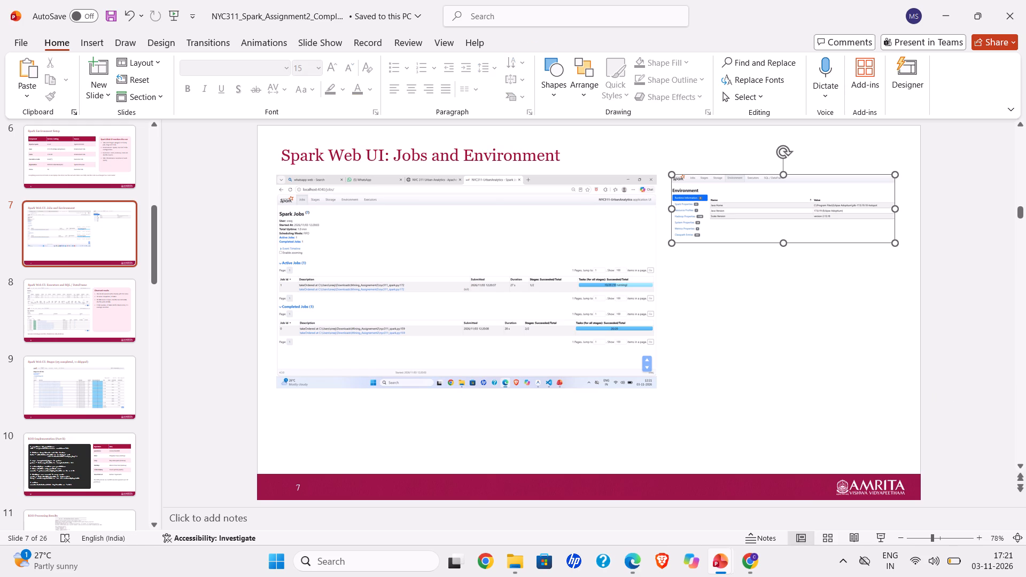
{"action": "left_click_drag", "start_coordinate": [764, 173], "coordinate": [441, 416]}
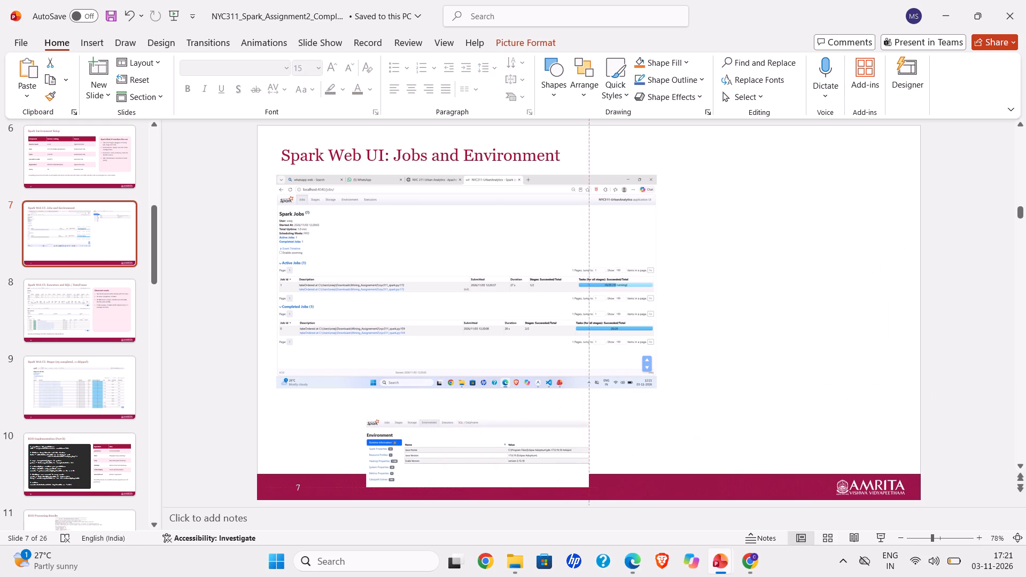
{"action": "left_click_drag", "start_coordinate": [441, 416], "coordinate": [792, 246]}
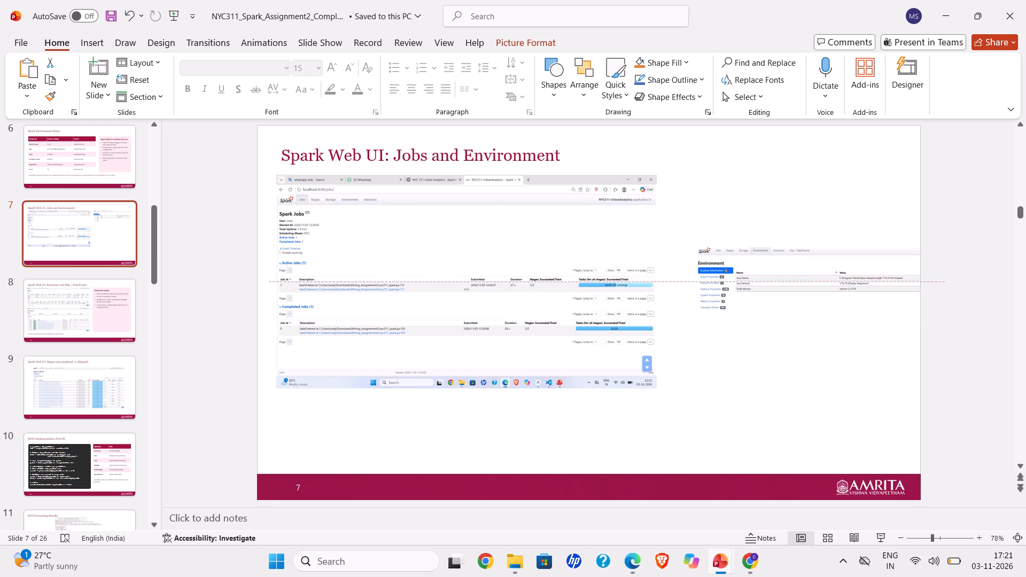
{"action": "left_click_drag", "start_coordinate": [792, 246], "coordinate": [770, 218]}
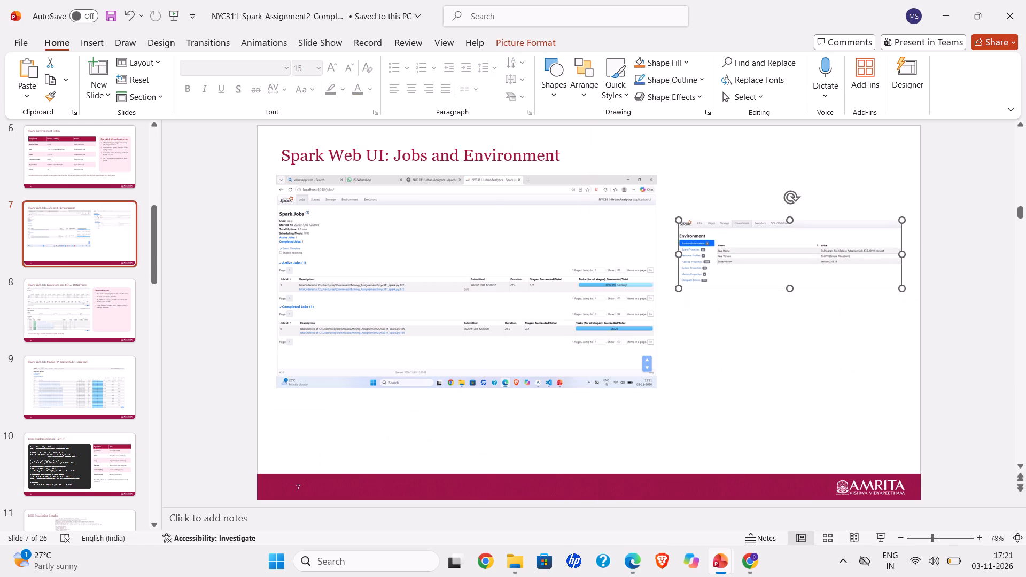
Shift the Spark Jobs screenshot towards the slide's centre and stretch it wider, keeping it below the title.
{"action": "left_click", "coordinate": [617, 256]}
{"action": "left_click_drag", "start_coordinate": [617, 256], "coordinate": [660, 259]}
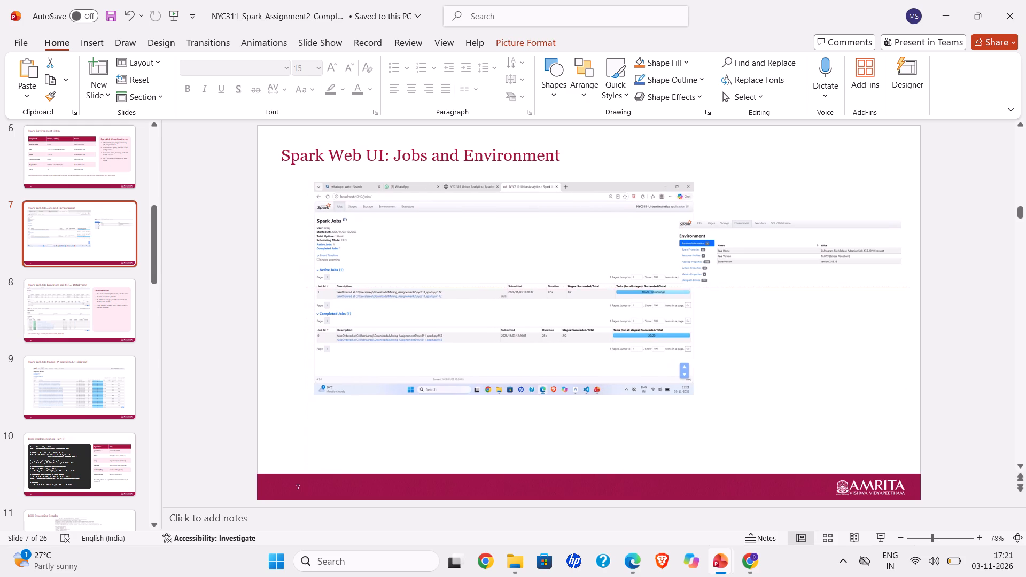
{"action": "left_click_drag", "start_coordinate": [660, 259], "coordinate": [699, 256]}
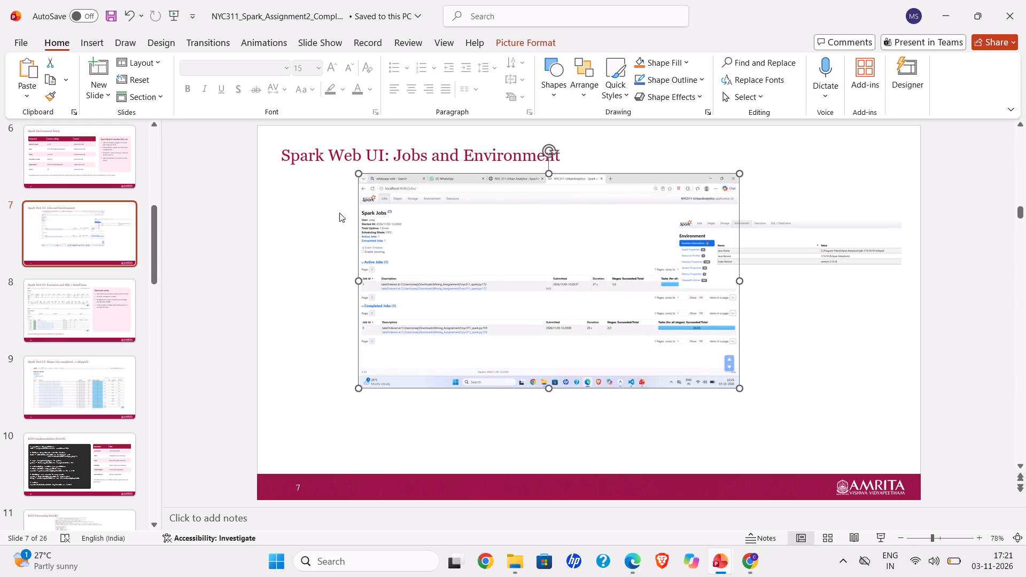
{"action": "left_click_drag", "start_coordinate": [358, 173], "coordinate": [340, 176]}
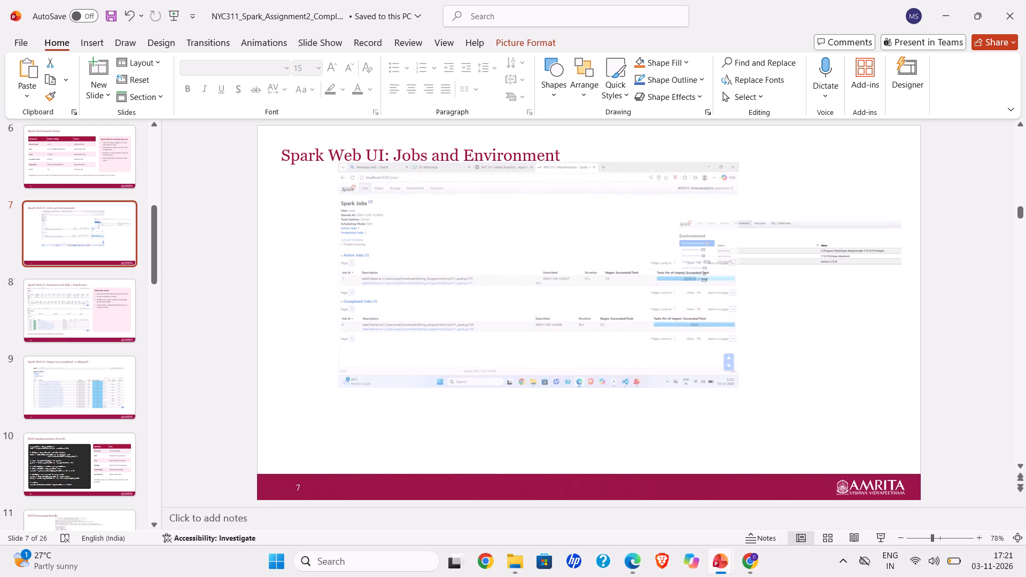
{"action": "left_click_drag", "start_coordinate": [340, 176], "coordinate": [362, 179]}
{"action": "left_click_drag", "start_coordinate": [514, 236], "coordinate": [492, 236]}
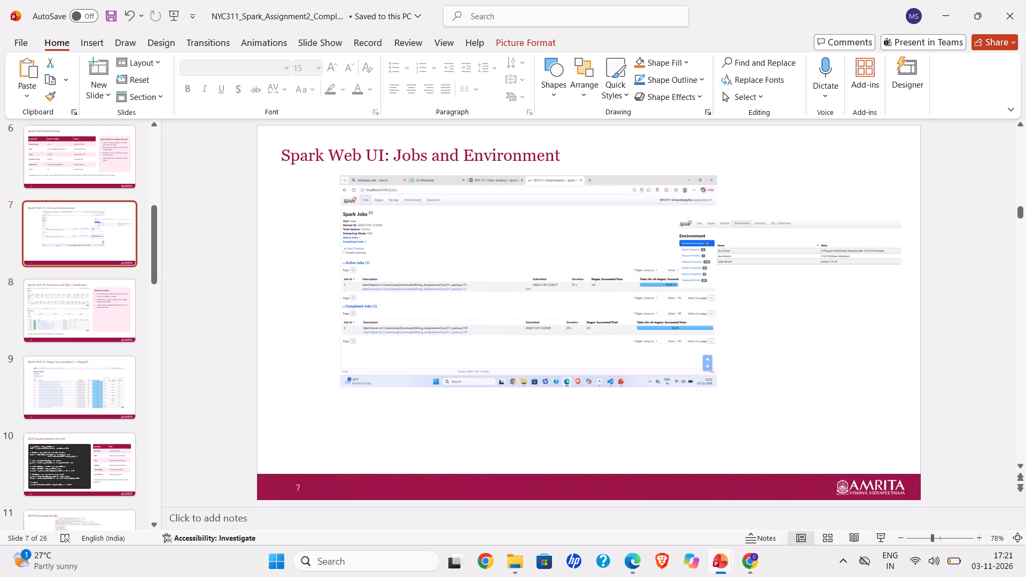
{"action": "left_click_drag", "start_coordinate": [492, 236], "coordinate": [474, 235]}
{"action": "left_click_drag", "start_coordinate": [700, 279], "coordinate": [737, 276]}
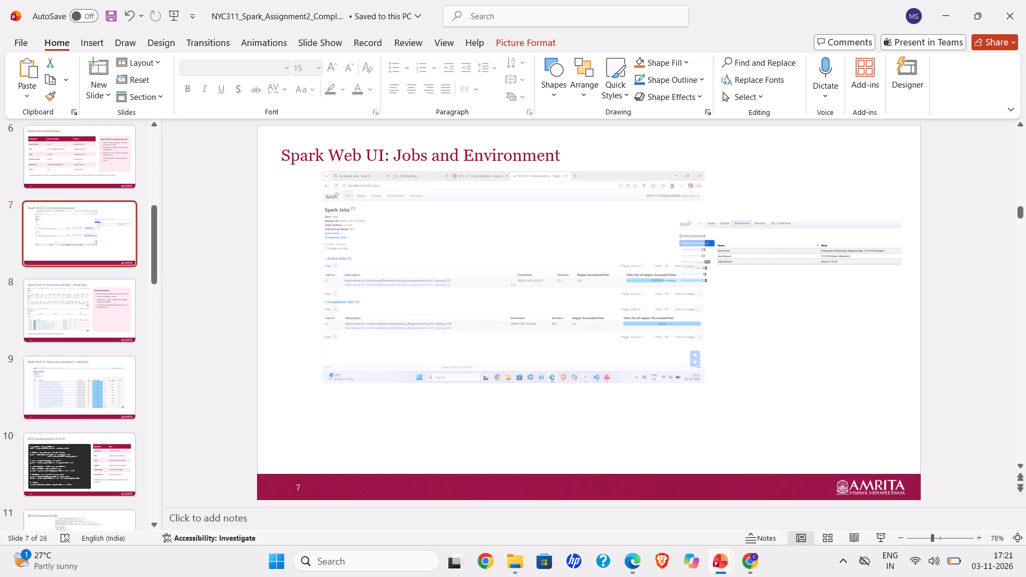
{"action": "left_click_drag", "start_coordinate": [737, 276], "coordinate": [756, 284]}
Move the Environment screenshot directly below the Spark Jobs screenshot, aligned with its left edge.
{"action": "left_click", "coordinate": [817, 249]}
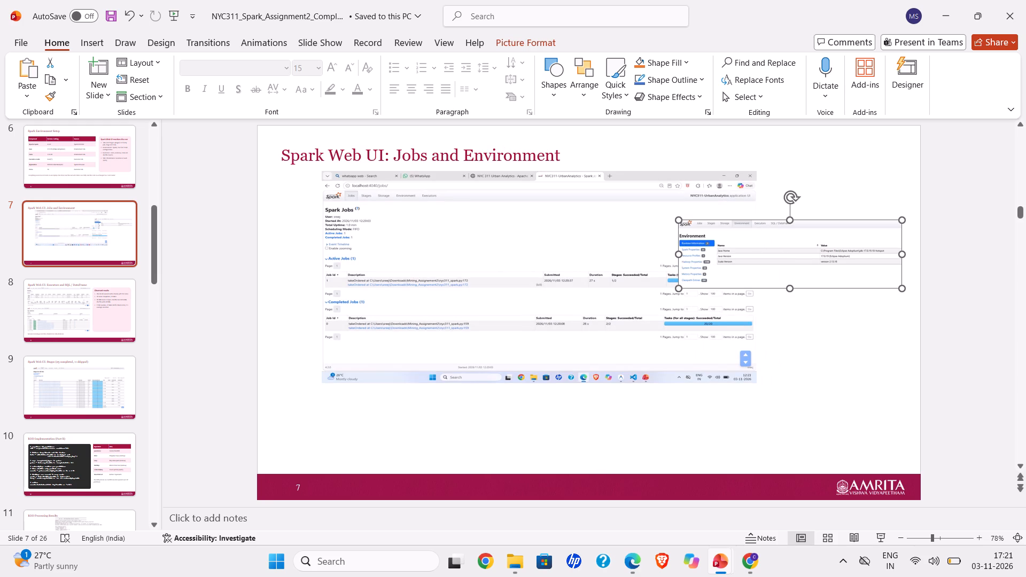
{"action": "left_click_drag", "start_coordinate": [817, 220], "coordinate": [459, 407]}
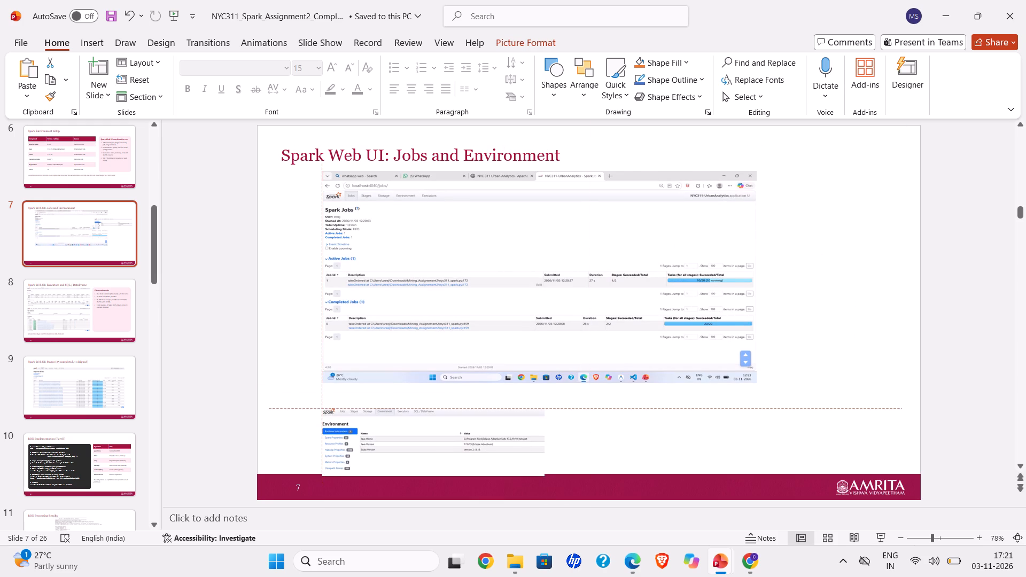
{"action": "left_click_drag", "start_coordinate": [459, 407], "coordinate": [457, 399]}
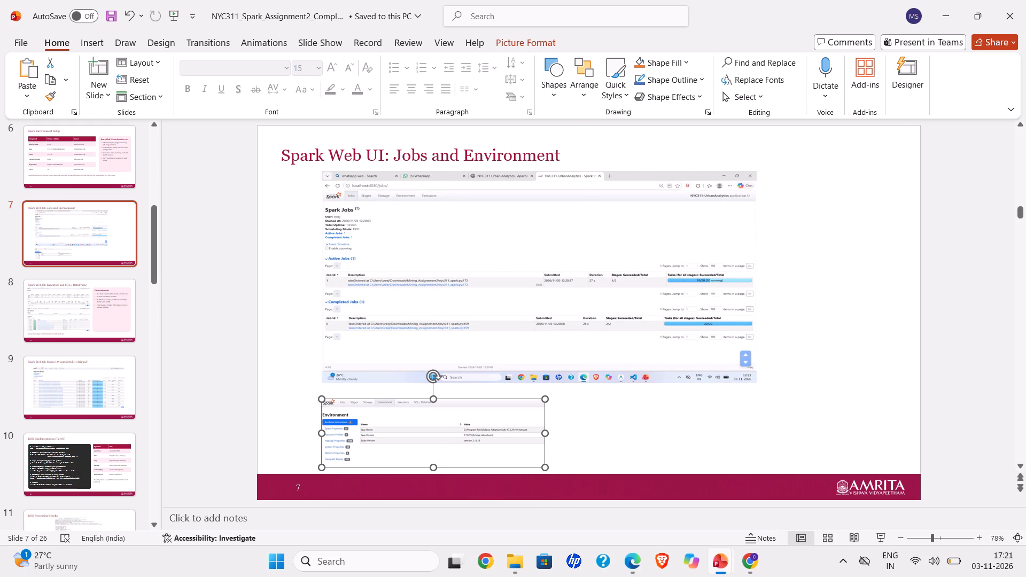
Enlarge the Environment screenshot and stretch it to nearly the width of the Spark Jobs screenshot above.
{"action": "left_click_drag", "start_coordinate": [546, 398], "coordinate": [603, 397]}
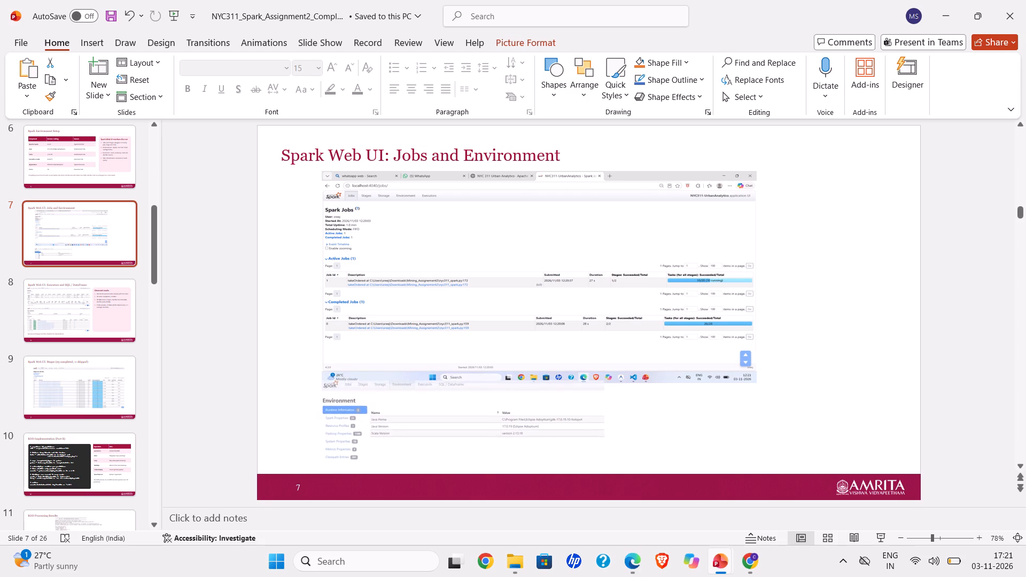
{"action": "left_click_drag", "start_coordinate": [603, 397], "coordinate": [571, 399]}
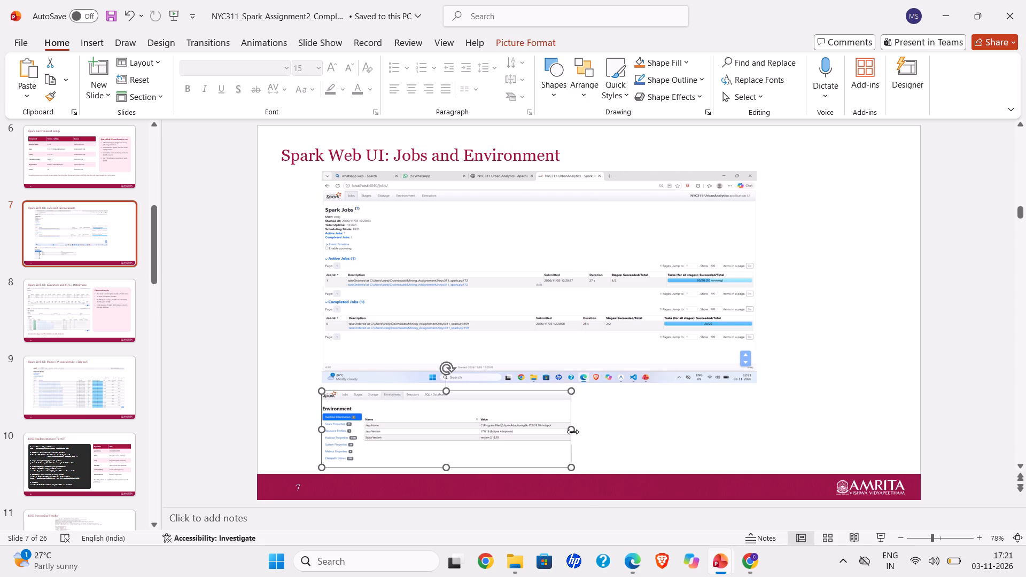
{"action": "left_click_drag", "start_coordinate": [573, 432], "coordinate": [753, 414]}
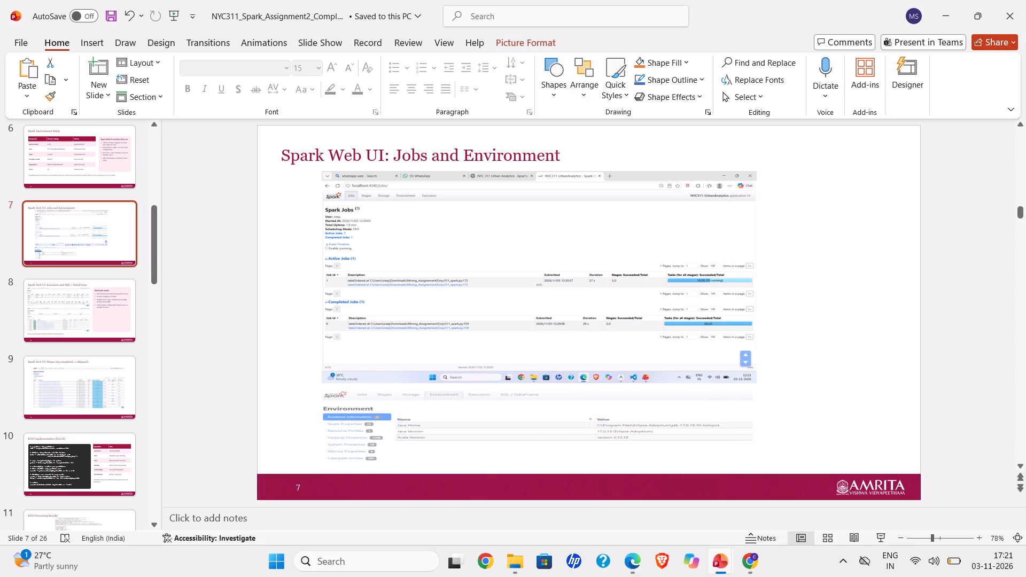
{"action": "left_click_drag", "start_coordinate": [753, 414], "coordinate": [729, 414]}
{"action": "left_click", "coordinate": [837, 428]}
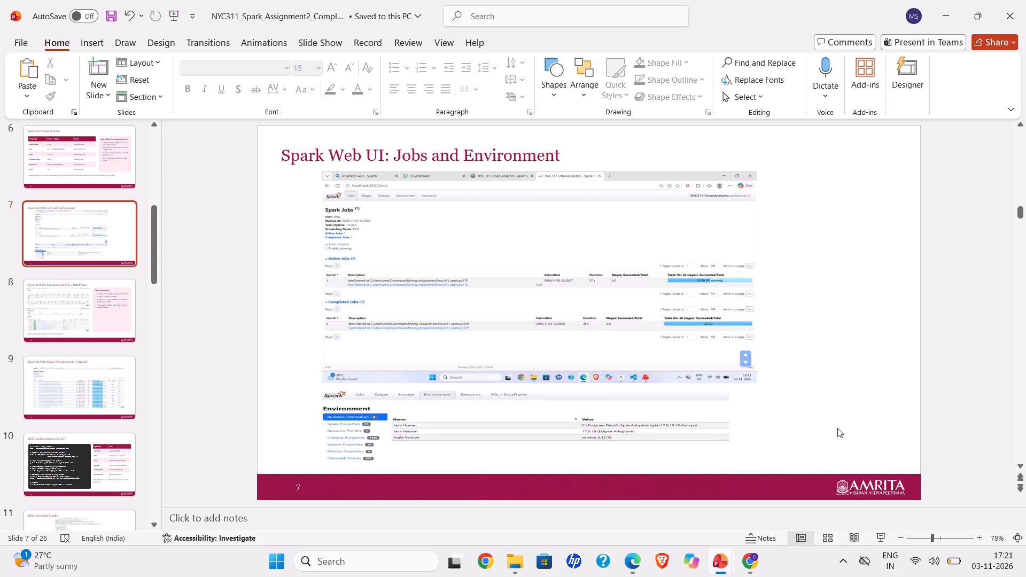
Save the presentation with the revised Jobs and Environment slide.
{"action": "left_click", "coordinate": [964, 337]}
{"action": "key", "text": "ctrl+s"}
Go to the Spark Web UI: Executors and SQL / DataFrame slide.
{"action": "key", "text": "Down"}
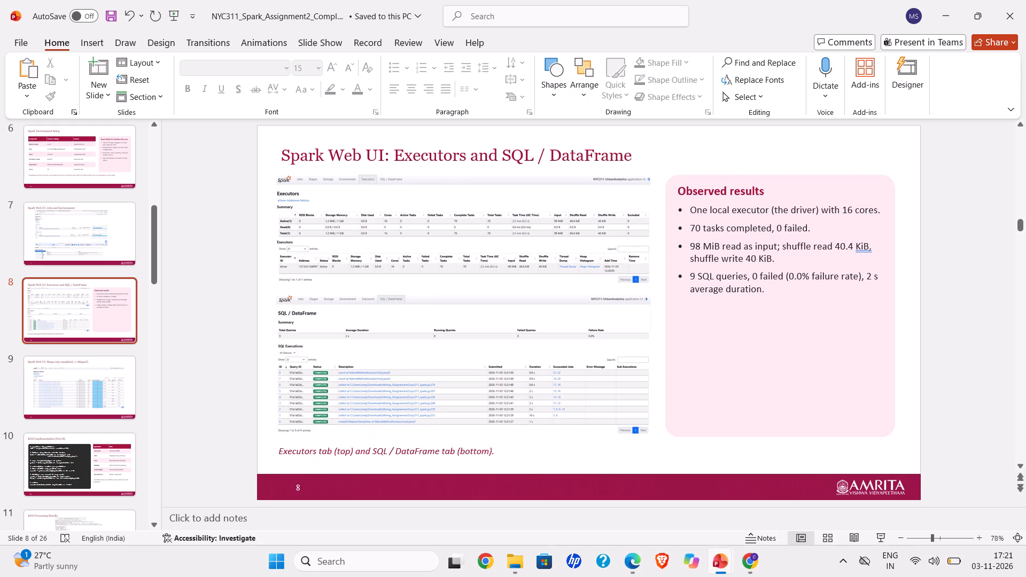
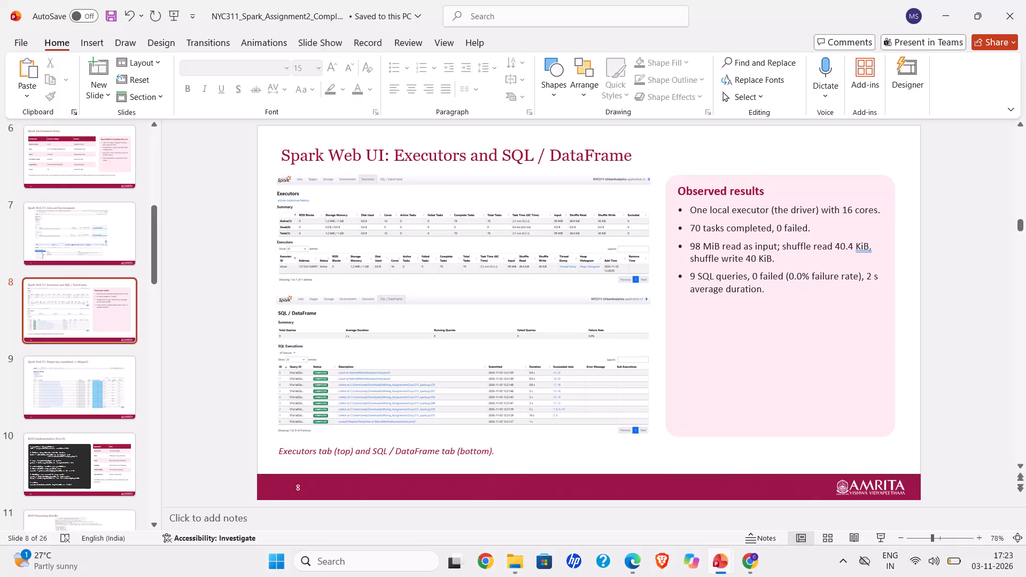
Go through the Stages slide to the RDD Implementation (Part B) slide and save the presentation.
{"action": "left_click", "coordinate": [957, 322]}
{"action": "key", "text": "Down"}
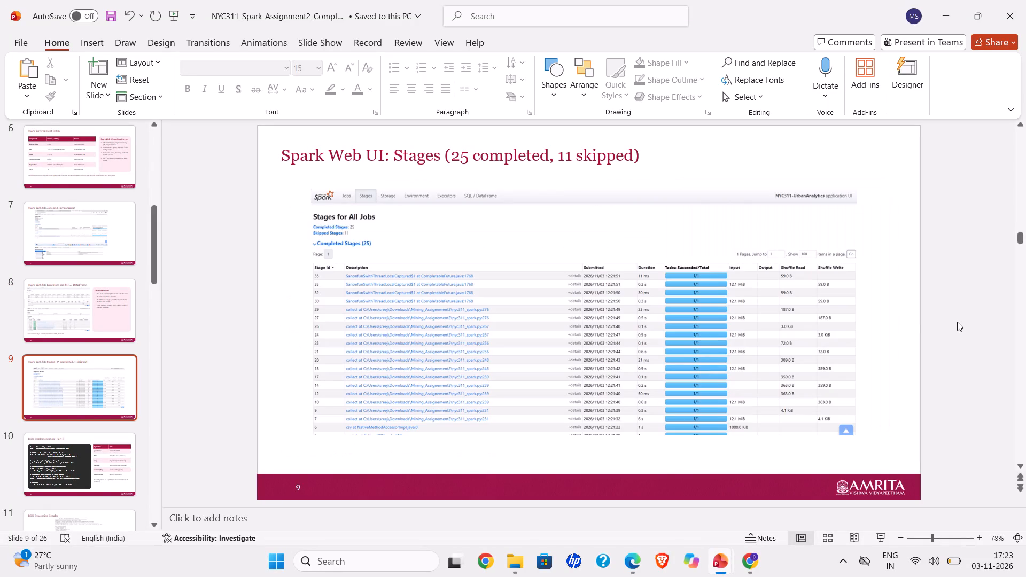
{"action": "key", "text": "Down"}
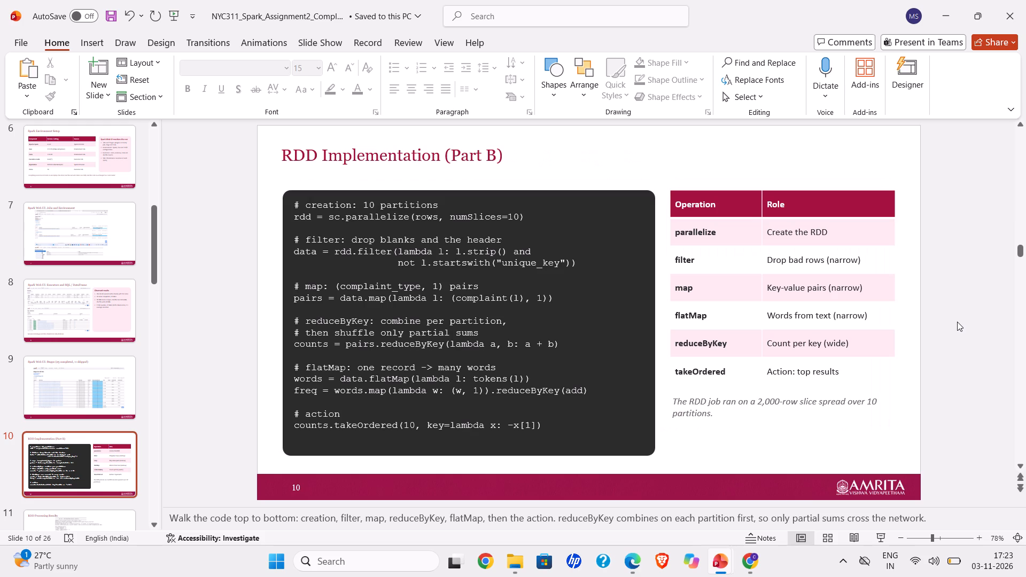
{"action": "key", "text": "ctrl+s"}
Widen the console output screenshot on the RDD Processing Results slide by stretching its right edge outward.
{"action": "key", "text": "Down"}
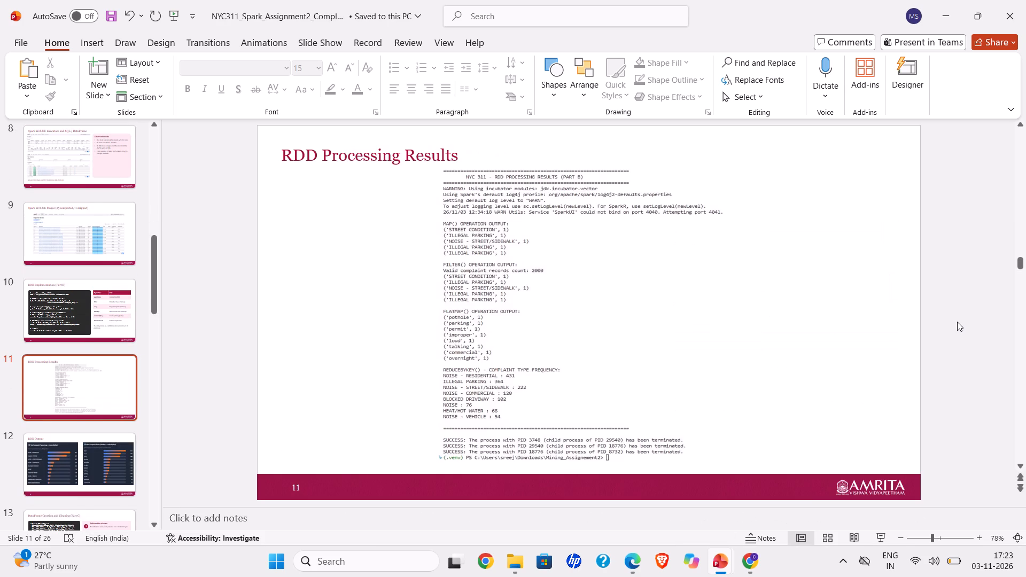
{"action": "left_click", "coordinate": [707, 260]}
{"action": "left_click_drag", "start_coordinate": [727, 314], "coordinate": [827, 317]}
{"action": "left_click", "coordinate": [960, 325]}
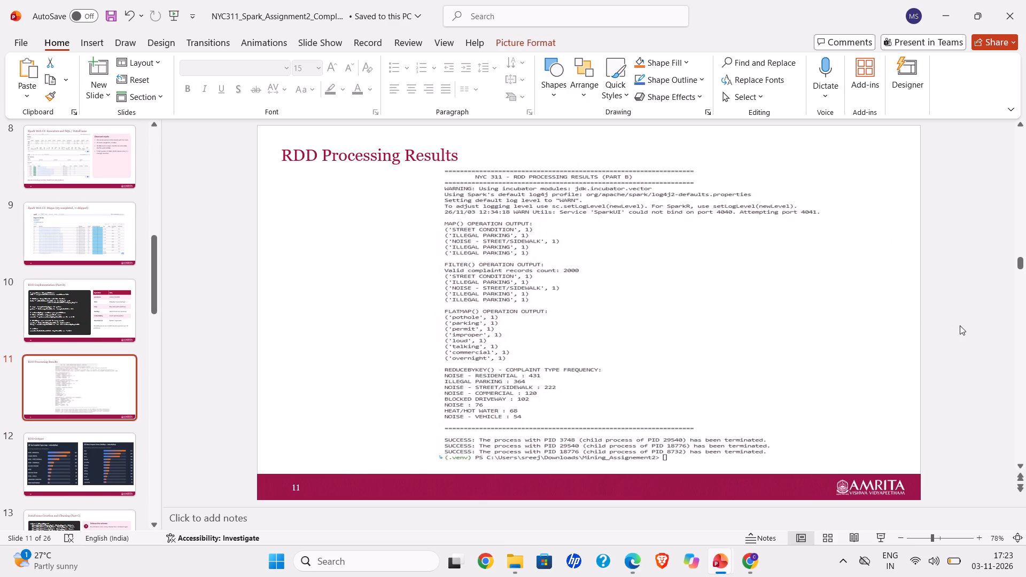
Review the slides from RDD Output through Results: RDD vs DataFrame Execution Time, rechecking the Spark SQL slides.
{"action": "key", "text": "Down"}
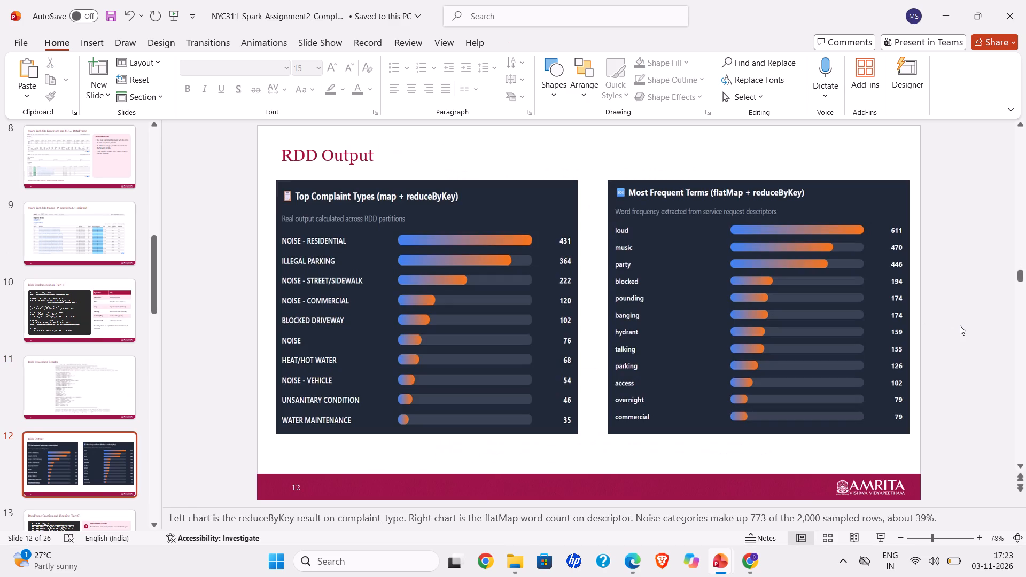
{"action": "key", "text": "Up"}
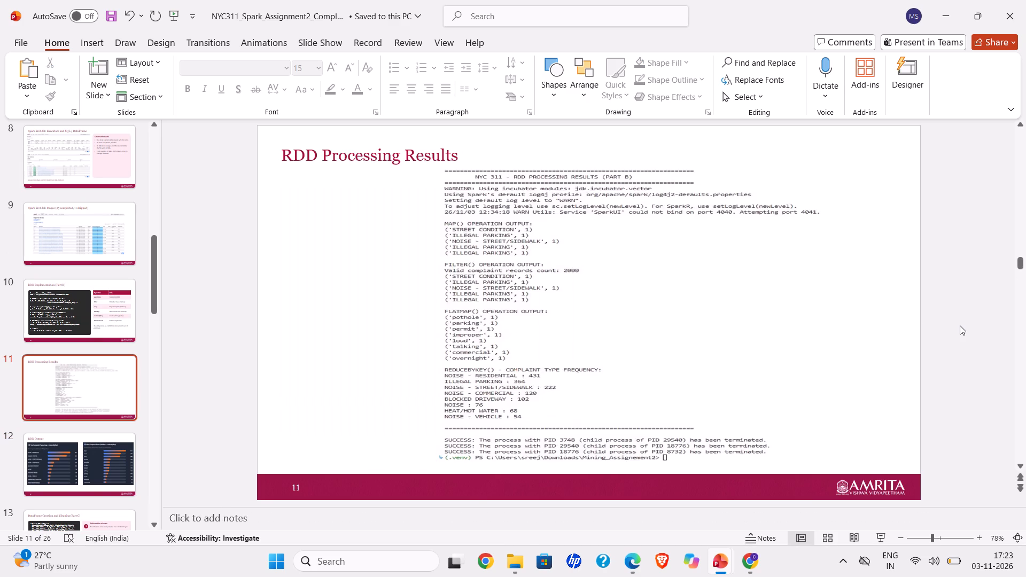
{"action": "key", "text": "Down"}
{"action": "key", "text": "Down"}
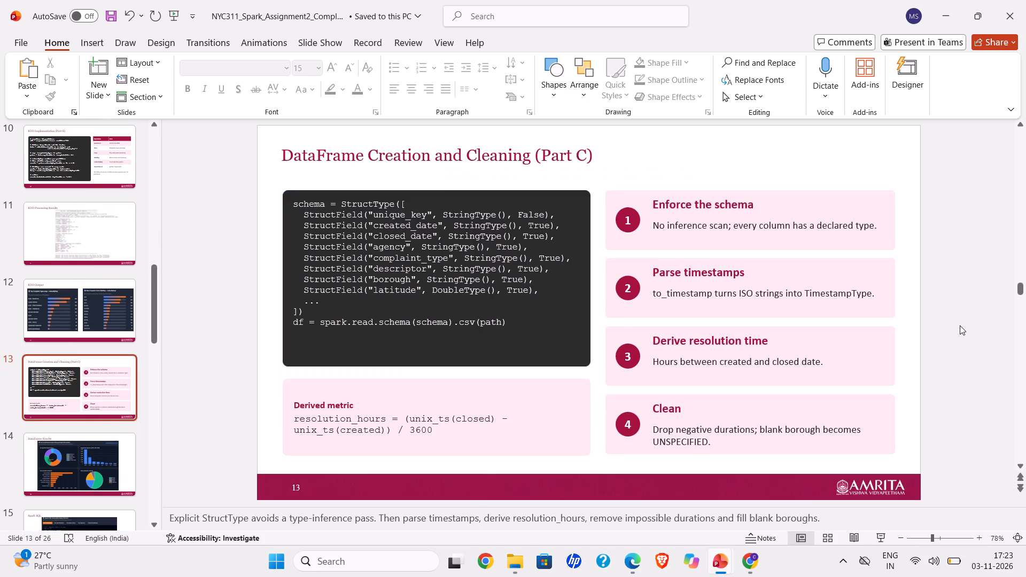
{"action": "key", "text": "Down"}
{"action": "key", "text": "Up"}
{"action": "key", "text": "Down"}
{"action": "key", "text": "Down"}
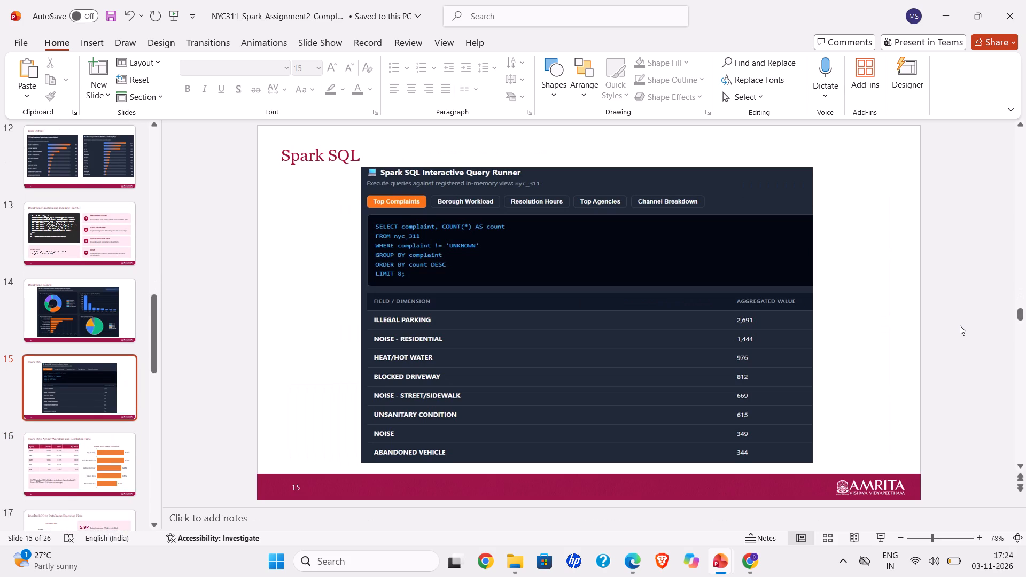
{"action": "key", "text": "Down"}
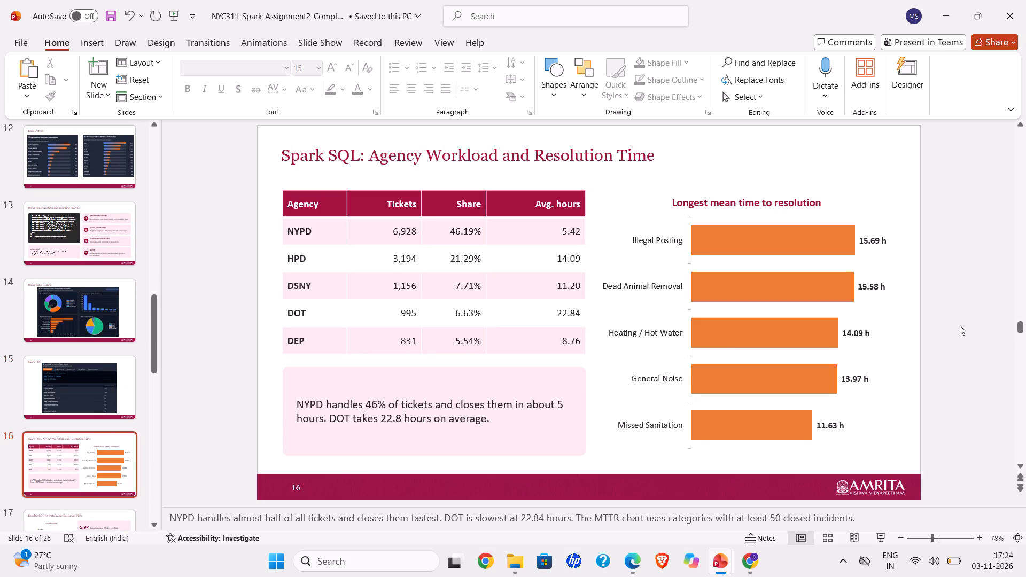
{"action": "key", "text": "Down"}
{"action": "key", "text": "Up"}
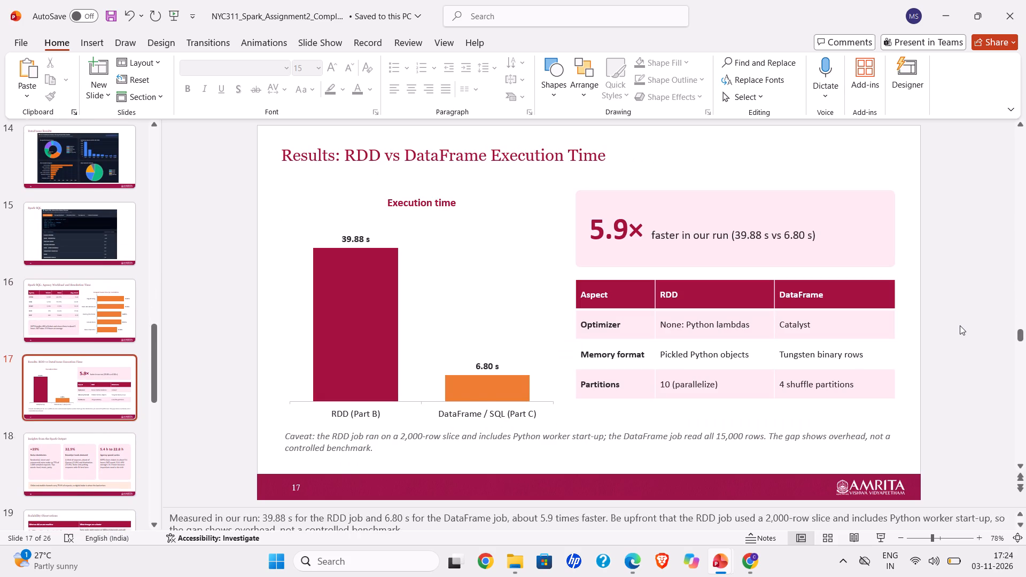
{"action": "key", "text": "Up"}
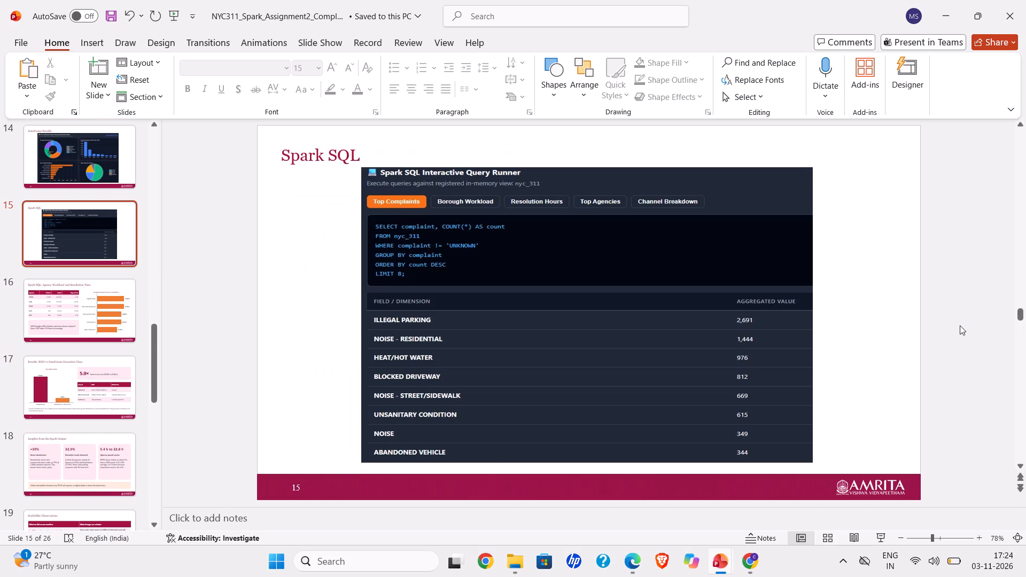
{"action": "key", "text": "Down"}
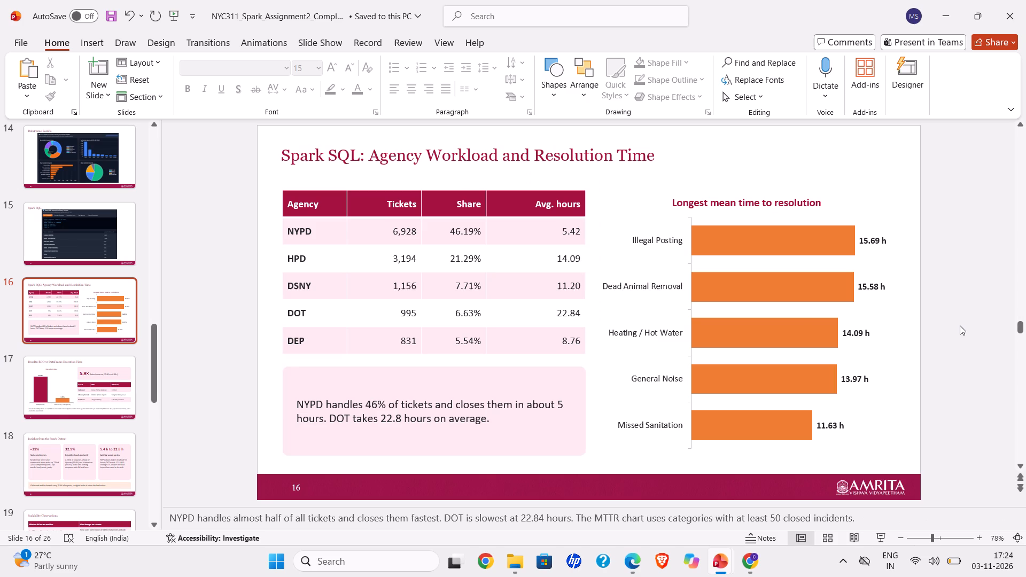
{"action": "key", "text": "Down"}
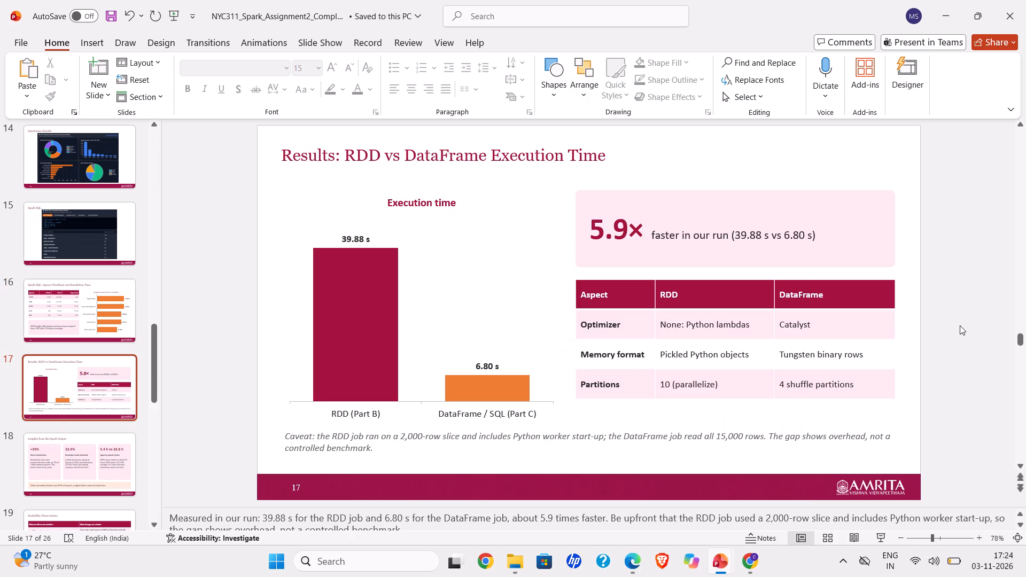
Review the remaining slides from Insights from the Spark Output to the closing slide, and return to the Conclusion slide.
{"action": "key", "text": "Down"}
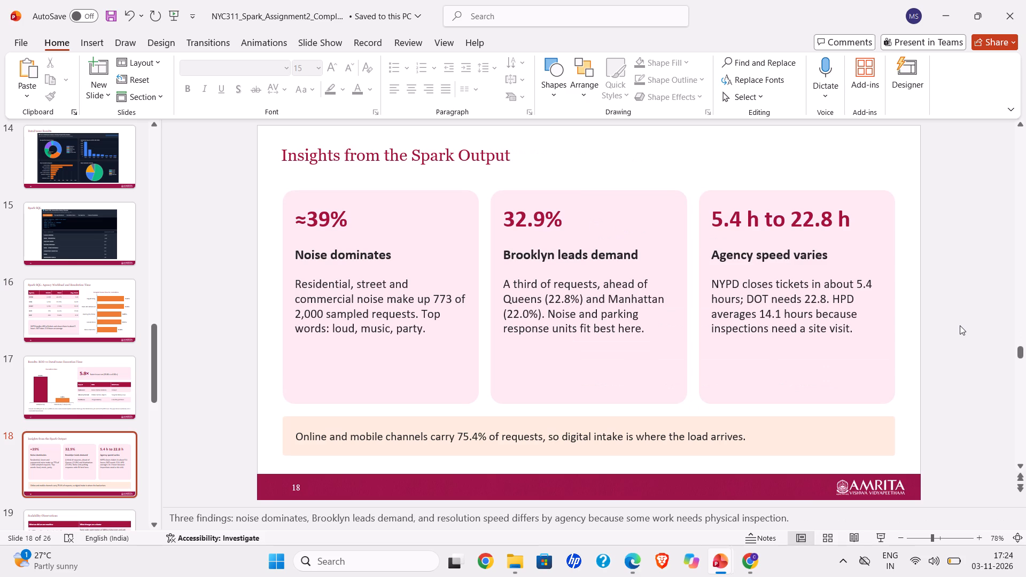
{"action": "key", "text": "Down"}
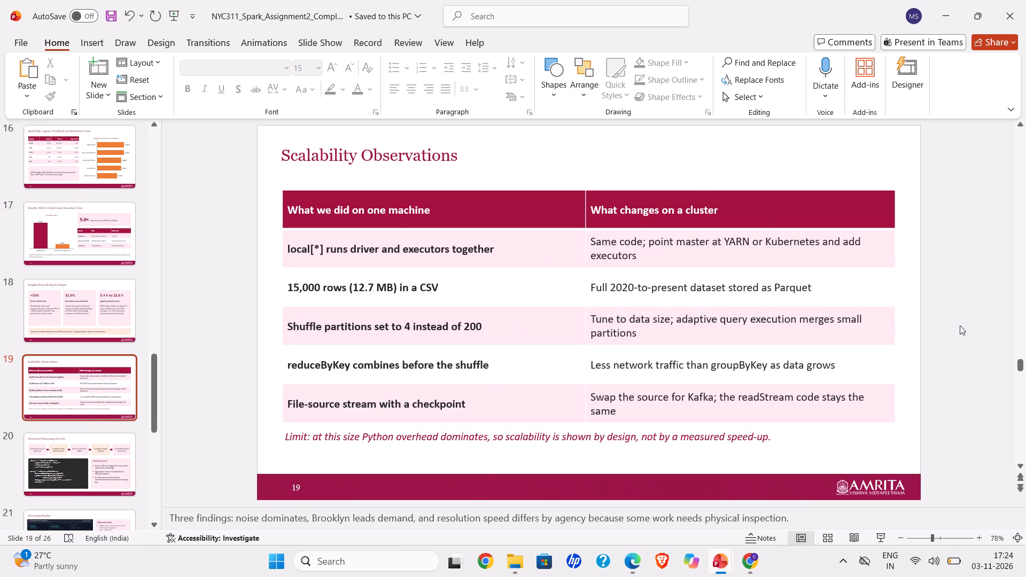
{"action": "key", "text": "Down"}
{"action": "key", "text": "Up"}
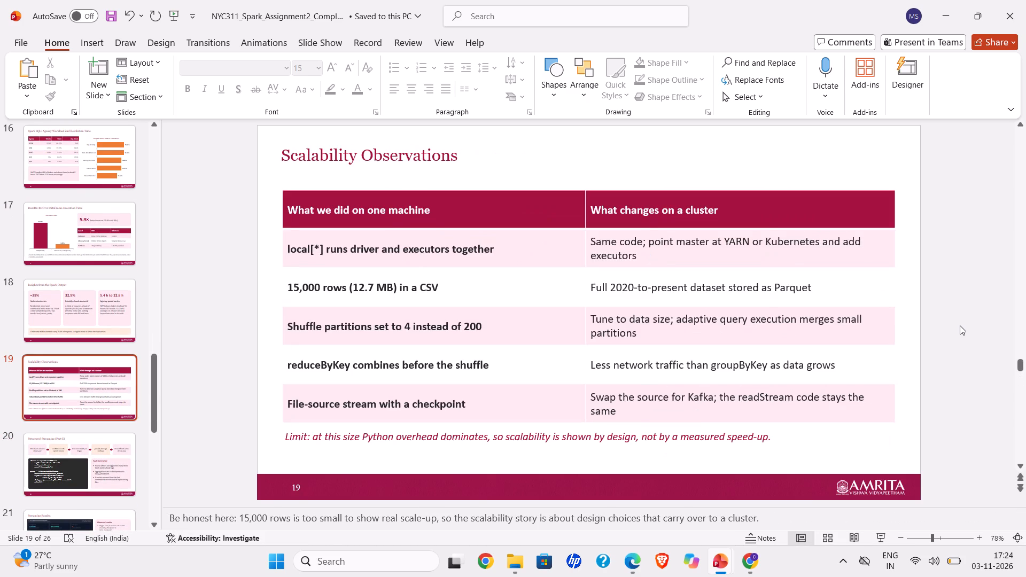
{"action": "key", "text": "Down"}
{"action": "key", "text": "Down"}
{"action": "key", "text": "Down"}
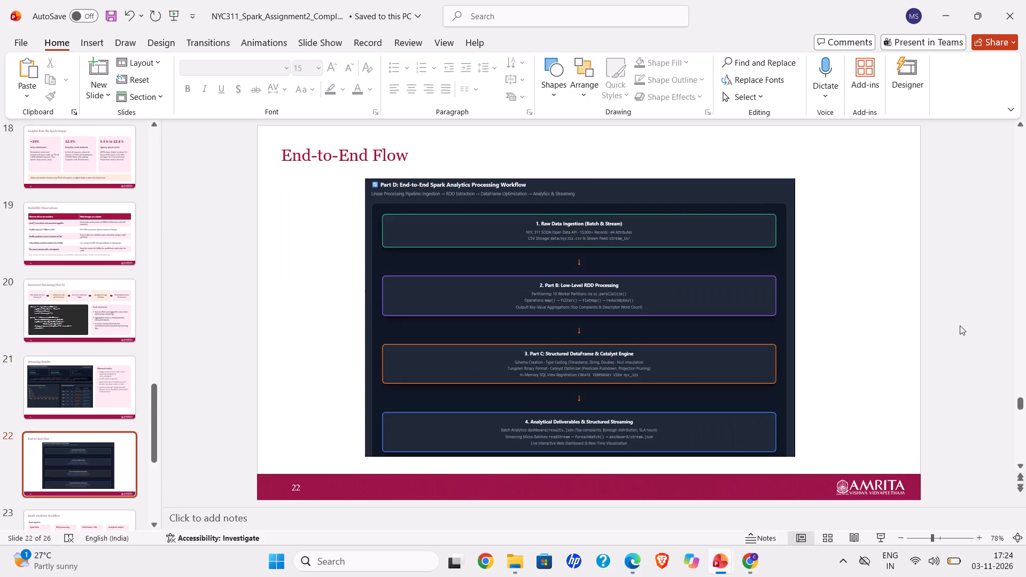
{"action": "key", "text": "Down"}
{"action": "key", "text": "Down"}
{"action": "key", "text": "Down"}
{"action": "key", "text": "Down"}
{"action": "key", "text": "Up"}
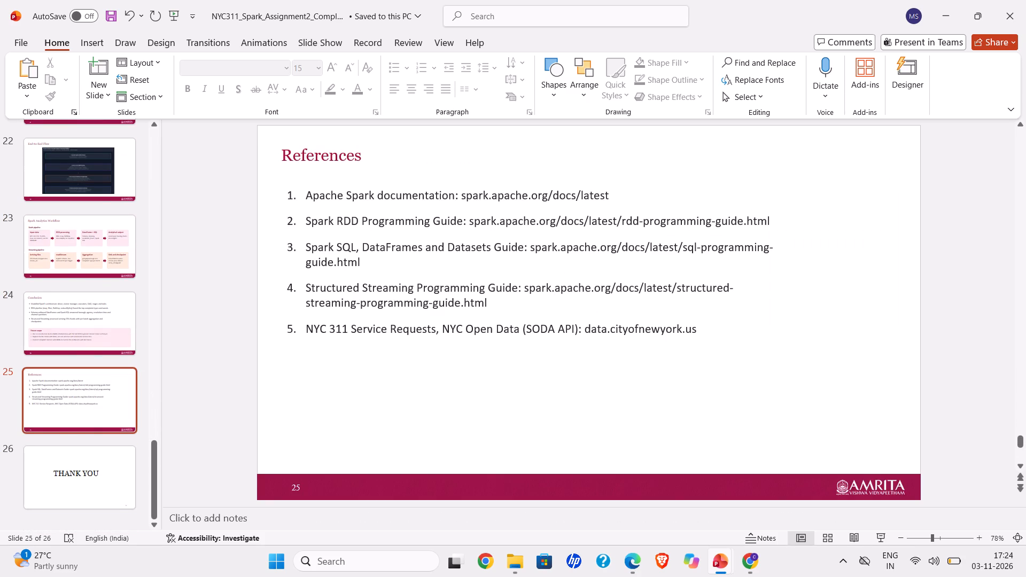
{"action": "left_click", "coordinate": [73, 338]}
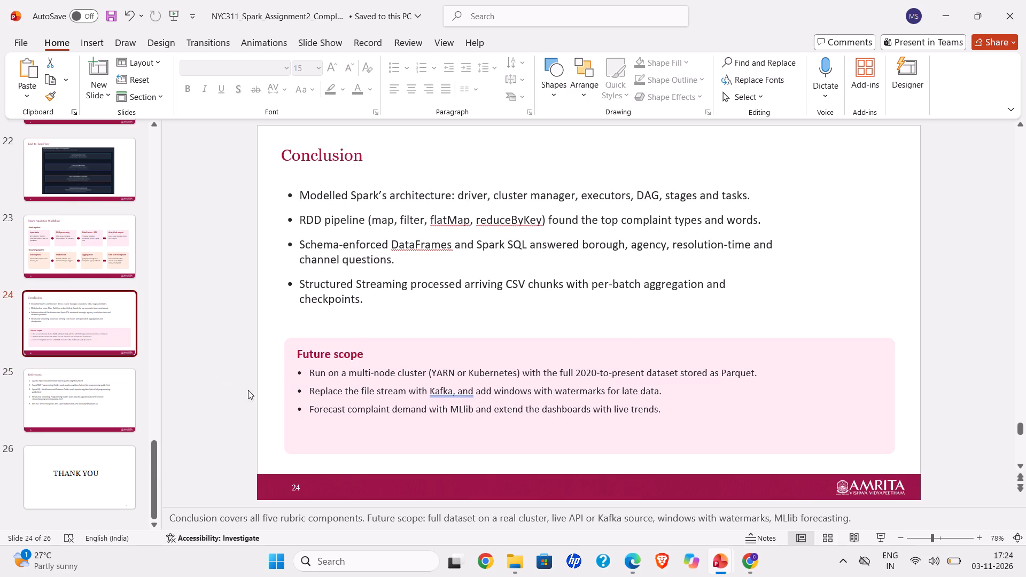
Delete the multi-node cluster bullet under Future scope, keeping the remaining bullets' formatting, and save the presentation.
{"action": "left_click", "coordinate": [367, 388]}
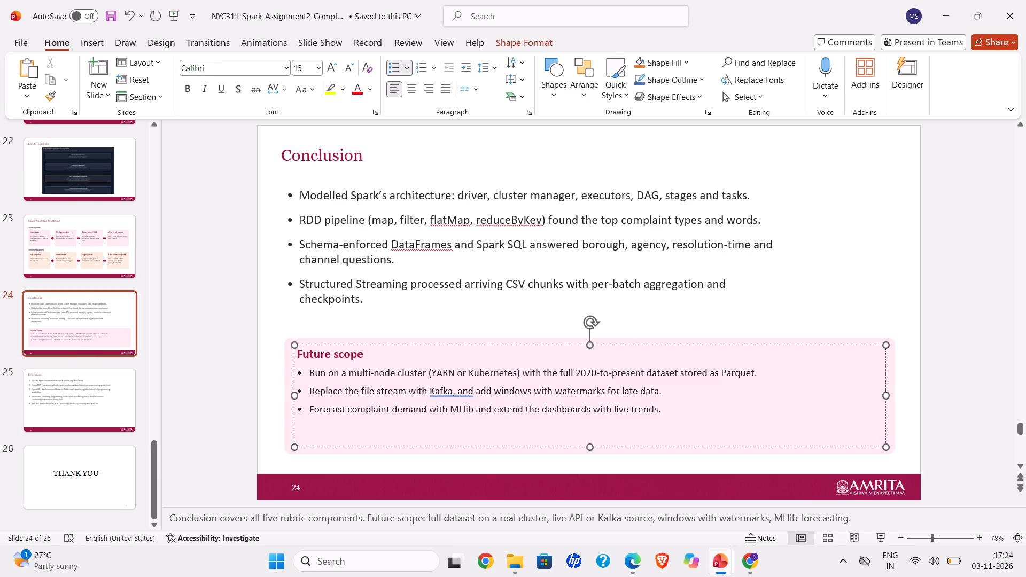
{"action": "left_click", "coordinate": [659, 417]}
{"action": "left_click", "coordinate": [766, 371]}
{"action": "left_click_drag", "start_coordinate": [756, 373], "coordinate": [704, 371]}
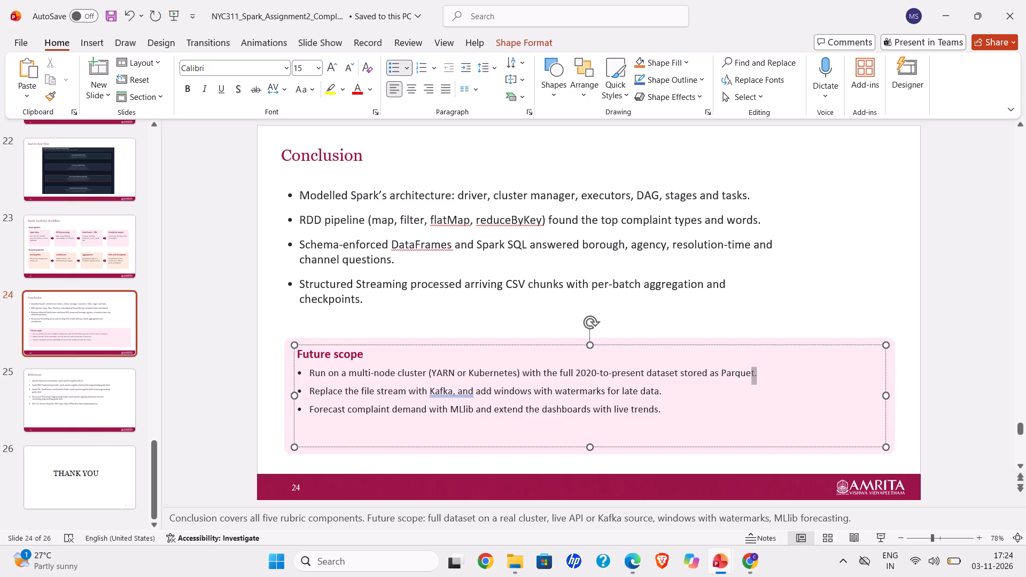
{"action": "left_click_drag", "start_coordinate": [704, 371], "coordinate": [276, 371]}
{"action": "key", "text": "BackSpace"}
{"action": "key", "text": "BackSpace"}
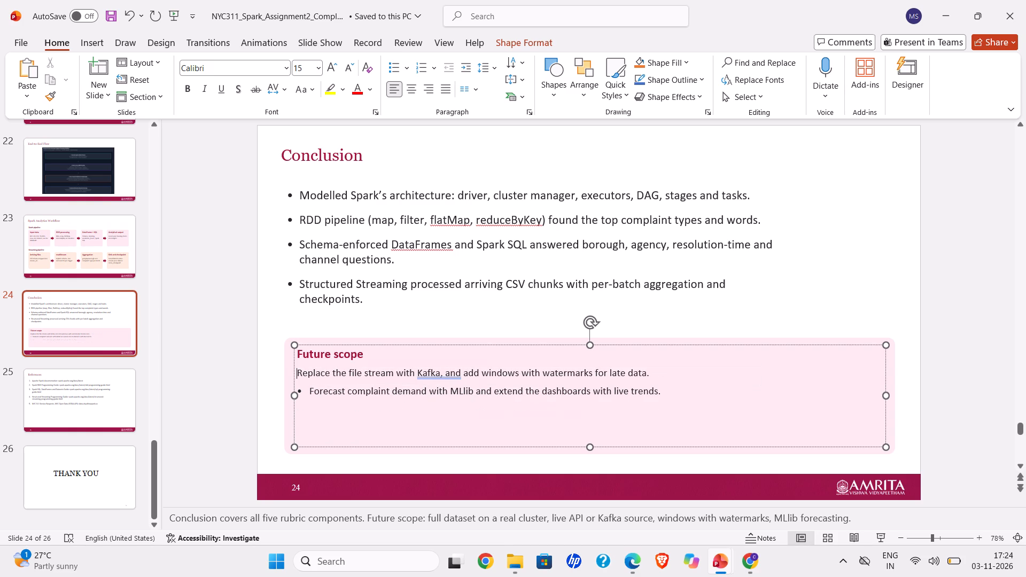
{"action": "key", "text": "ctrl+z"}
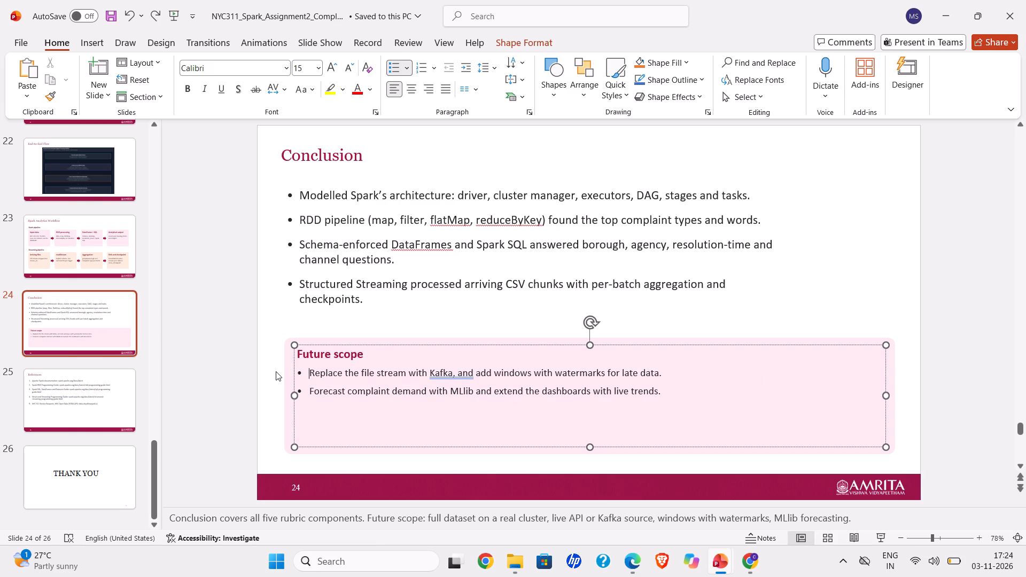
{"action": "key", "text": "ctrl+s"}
Cut the pink background box and the Future scope text box from the Conclusion slide.
{"action": "left_click", "coordinate": [652, 339]}
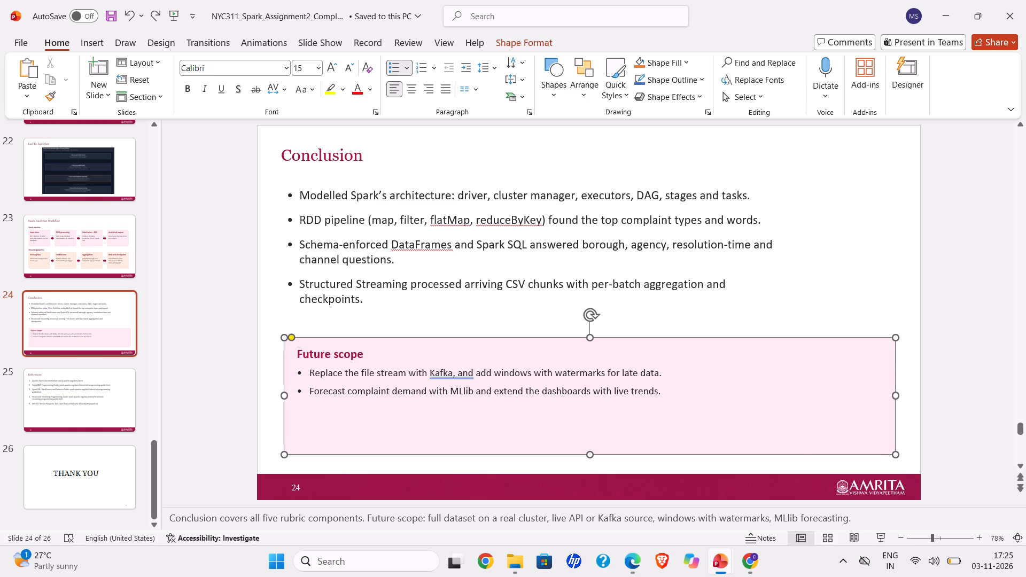
{"action": "right_click", "coordinate": [652, 339]}
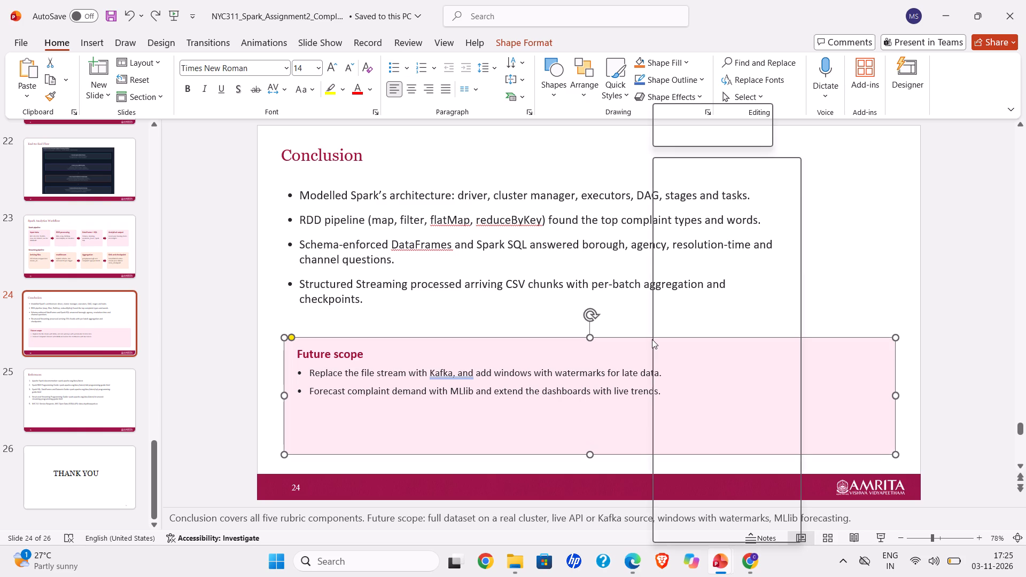
{"action": "left_click", "coordinate": [704, 188]}
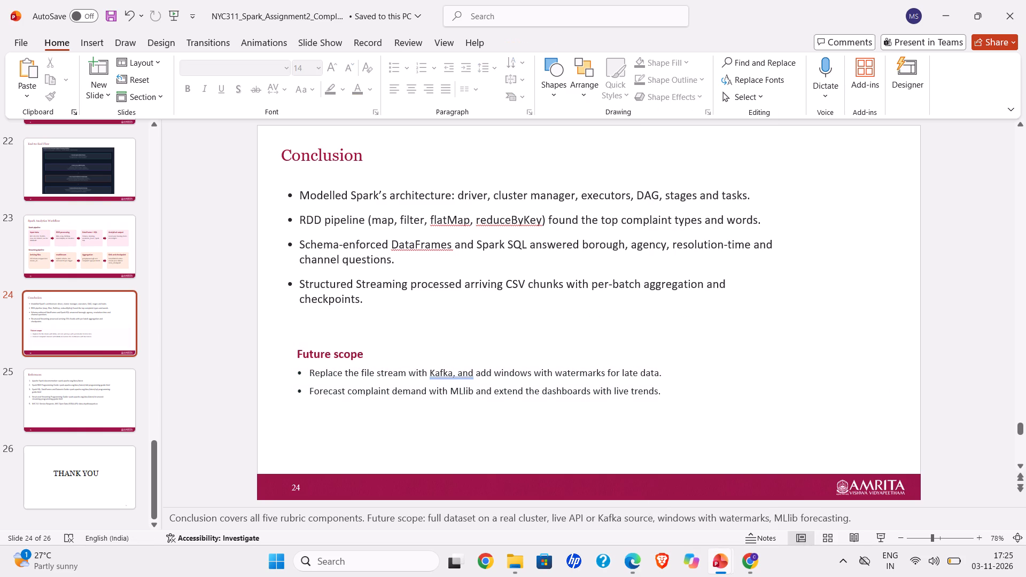
{"action": "left_click", "coordinate": [530, 407]}
{"action": "left_click", "coordinate": [663, 406]}
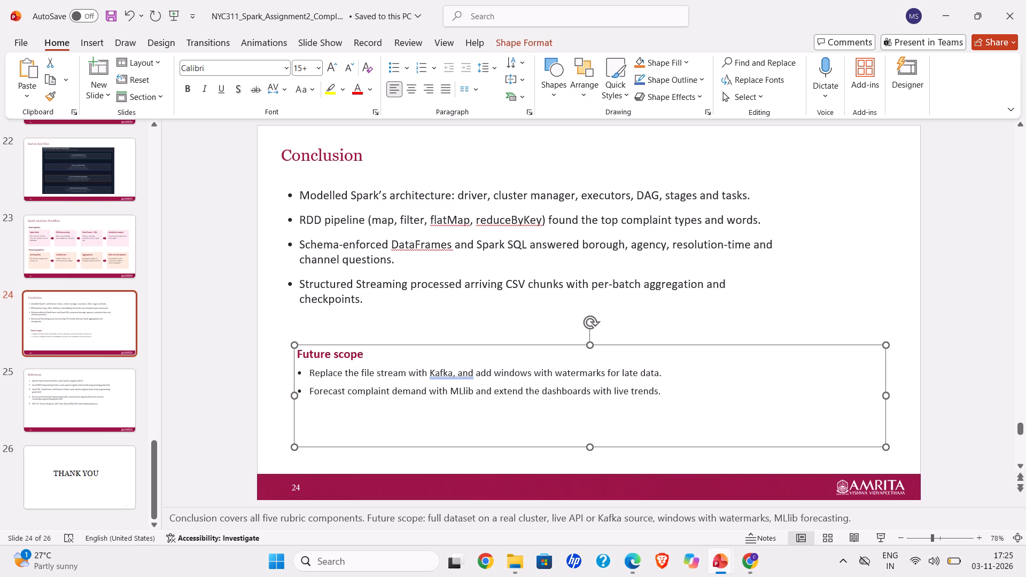
{"action": "right_click", "coordinate": [663, 346]}
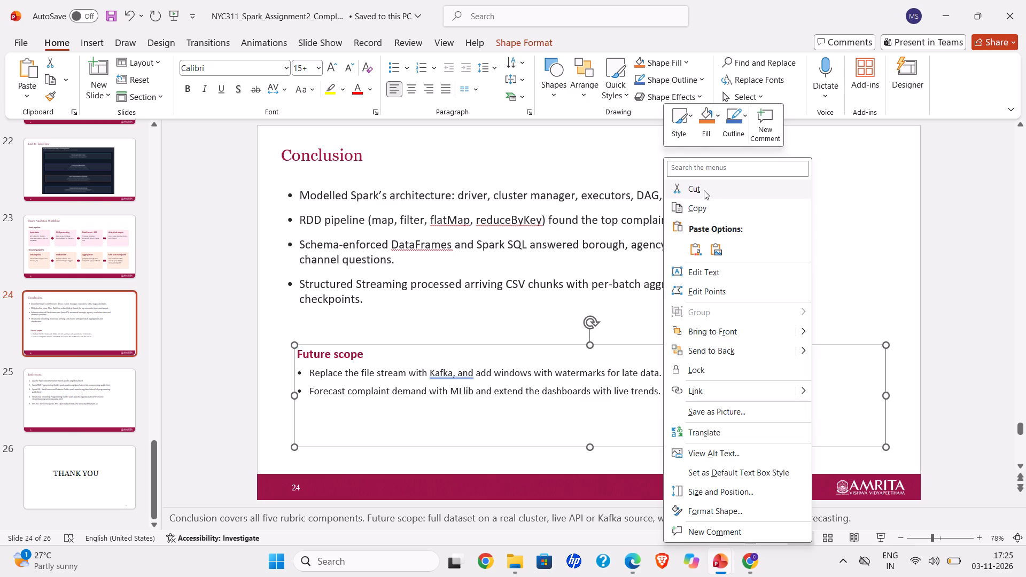
{"action": "left_click", "coordinate": [704, 189]}
{"action": "left_click", "coordinate": [451, 382]}
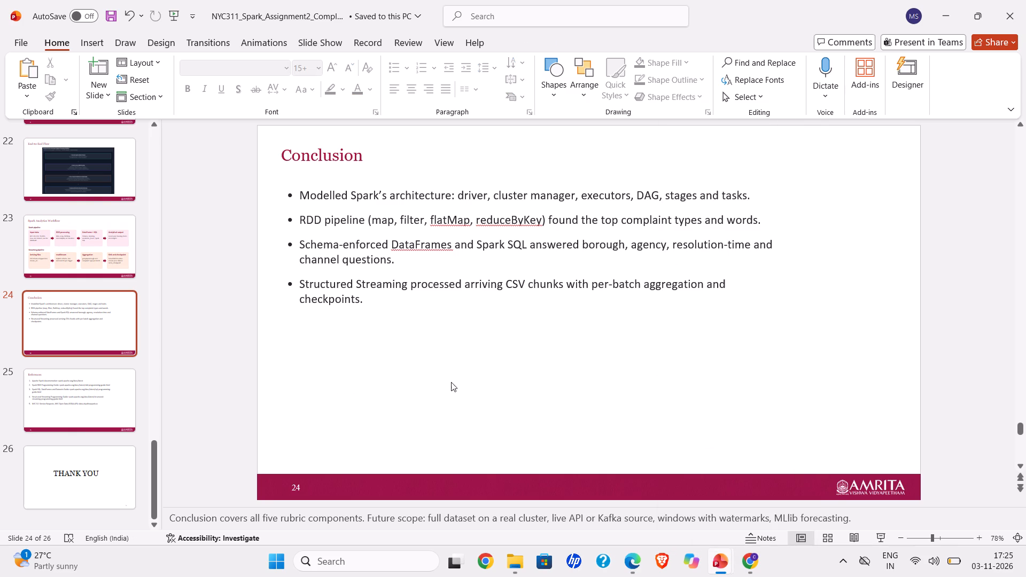
Save the presentation with the trimmed Conclusion slide.
{"action": "left_click", "coordinate": [200, 377]}
{"action": "key", "text": "ctrl+s"}
{"action": "key", "text": "ctrl+s"}
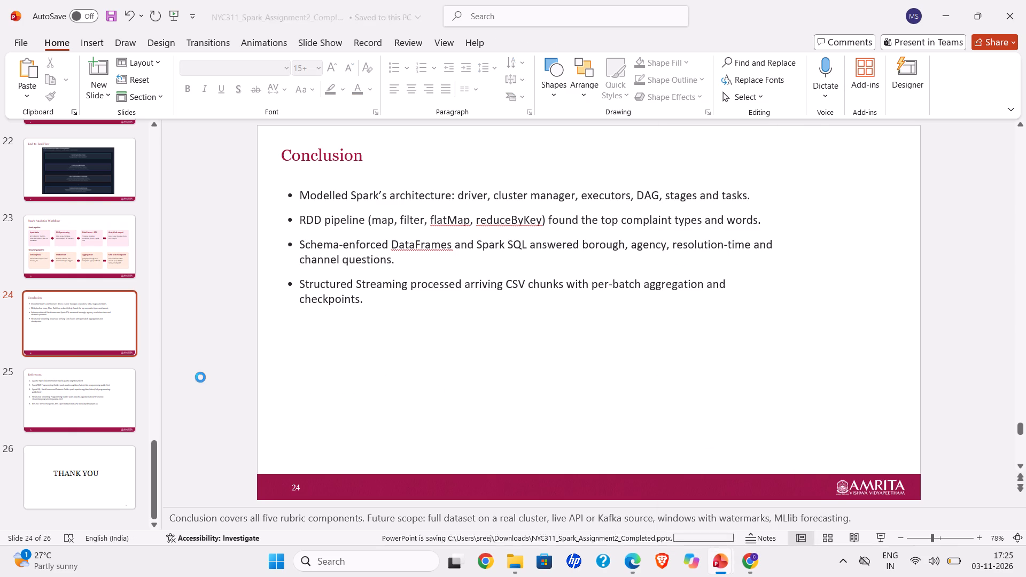
On the title slide's team table, replace the first row's registration number and student name with those from the third row.
{"action": "scroll", "coordinate": [111, 304], "scroll_direction": "up", "scroll_amount": 15}
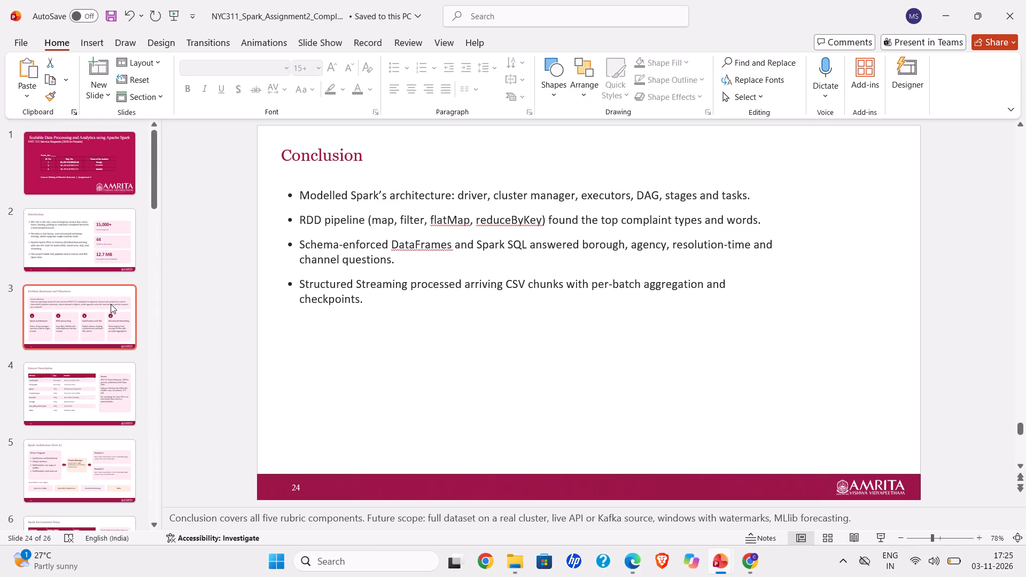
{"action": "left_click", "coordinate": [63, 181]}
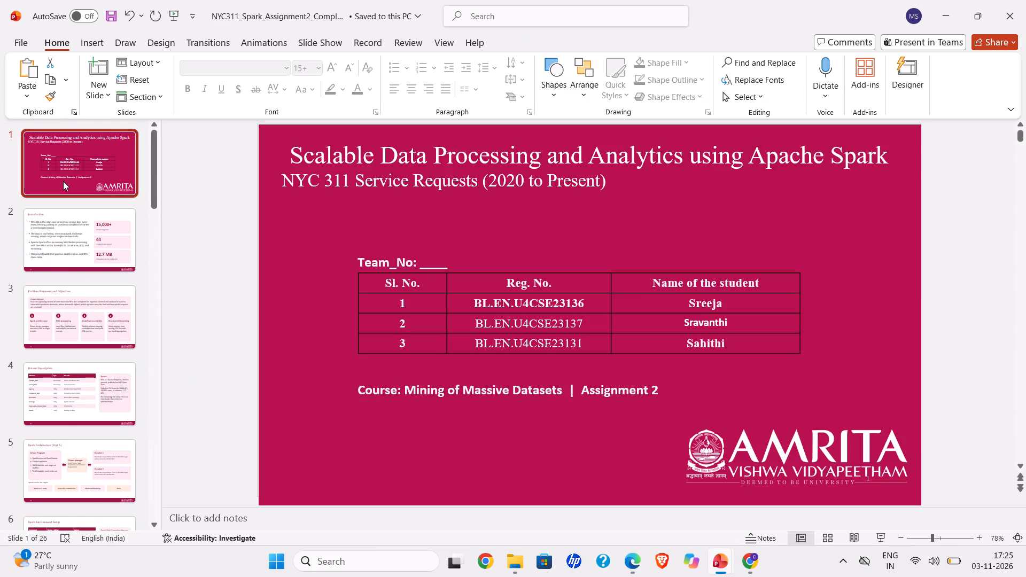
{"action": "left_click", "coordinate": [593, 307]}
{"action": "key", "text": "BackSpace"}
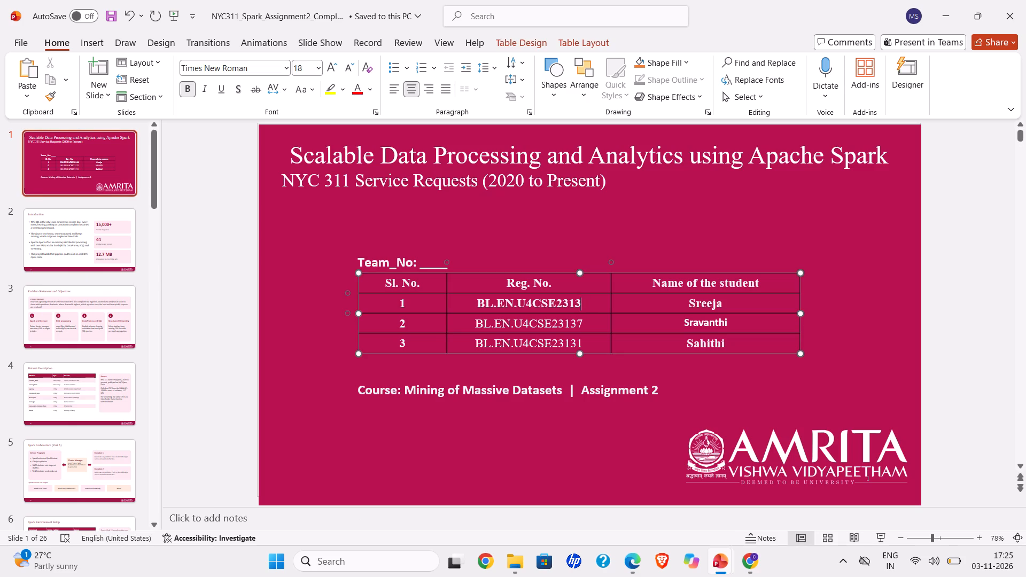
{"action": "key", "text": "BackSpace"}
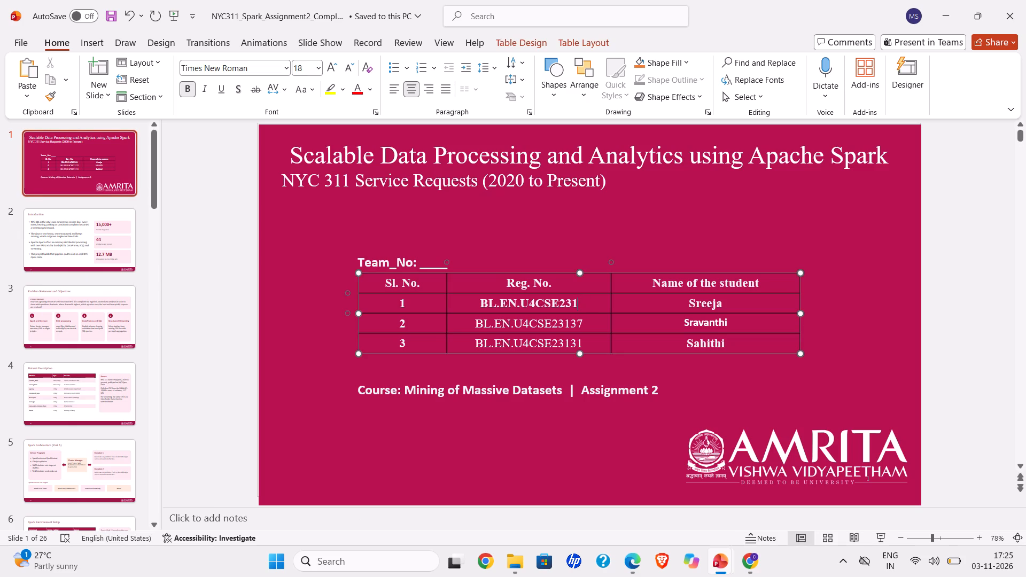
{"action": "type", "text": "31"}
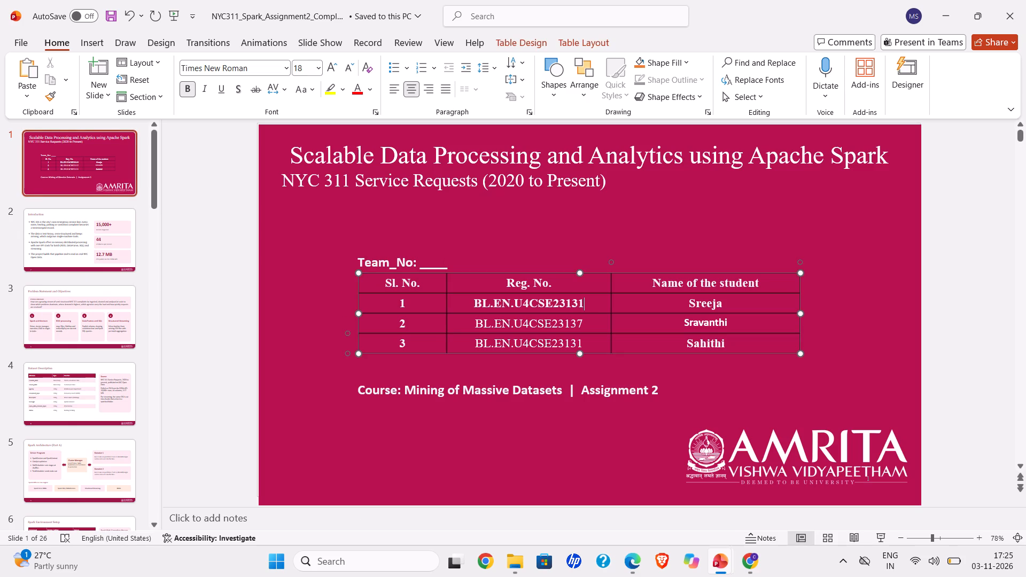
{"action": "left_click", "coordinate": [728, 343]}
{"action": "left_click_drag", "start_coordinate": [728, 343], "coordinate": [660, 345]}
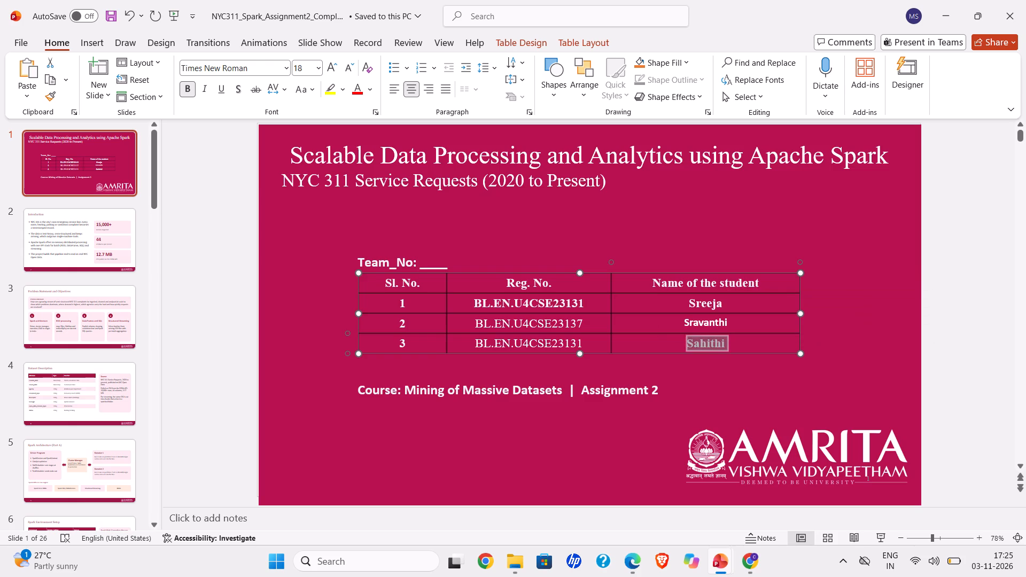
{"action": "key", "text": "ctrl+c"}
{"action": "left_click", "coordinate": [726, 303]}
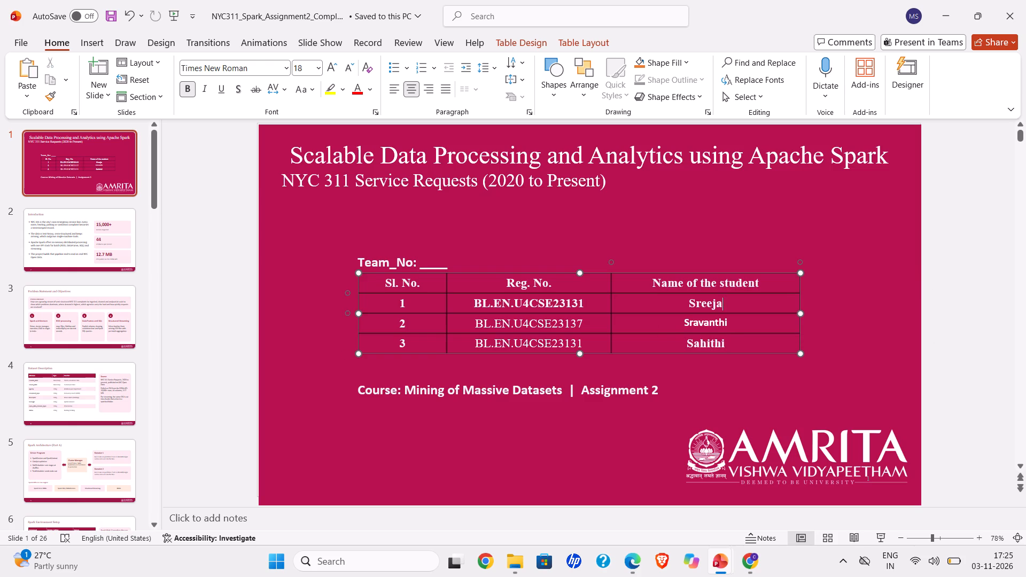
{"action": "left_click_drag", "start_coordinate": [726, 303], "coordinate": [685, 303]}
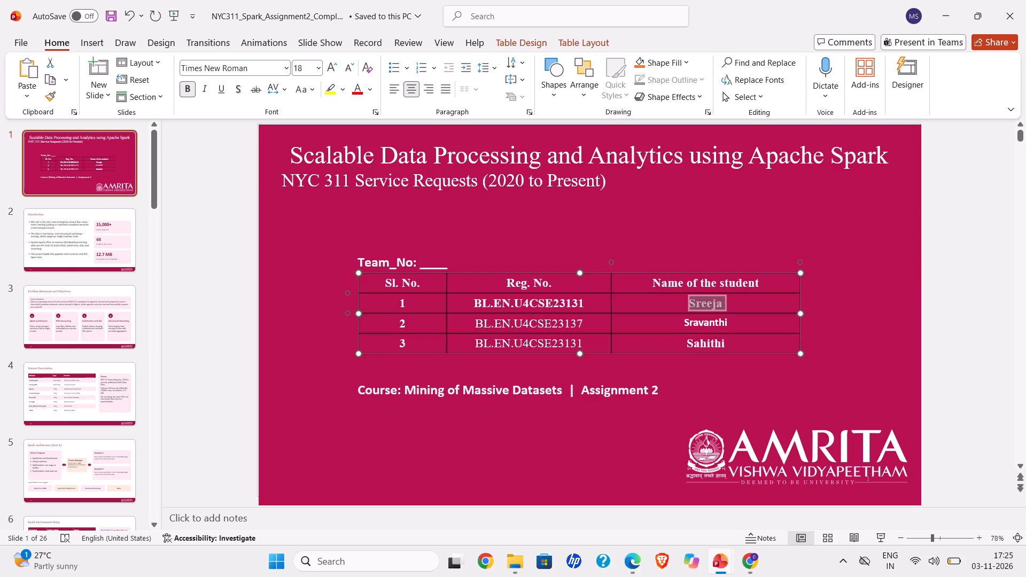
{"action": "key", "text": "ctrl+v"}
Change the third row's registration number and name to those of the student originally listed in the first row.
{"action": "left_click", "coordinate": [647, 340]}
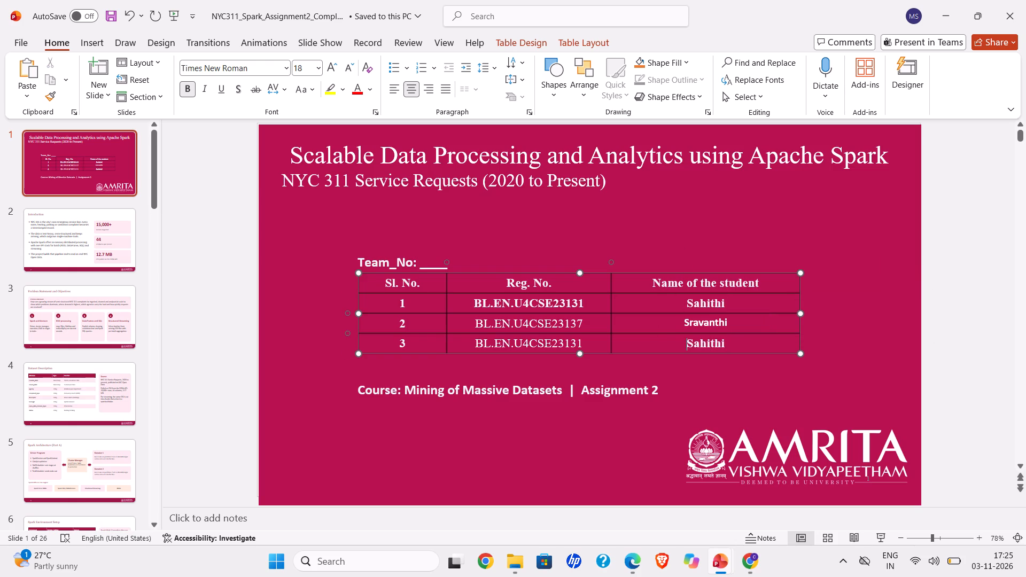
{"action": "left_click", "coordinate": [588, 321]}
{"action": "left_click", "coordinate": [589, 345]}
{"action": "key", "text": "BackSpace"}
{"action": "key", "text": "6"}
{"action": "left_click", "coordinate": [726, 344]}
{"action": "left_click_drag", "start_coordinate": [730, 344], "coordinate": [675, 346]}
{"action": "key", "text": "BackSpace"}
{"action": "type", "text": "sree"}
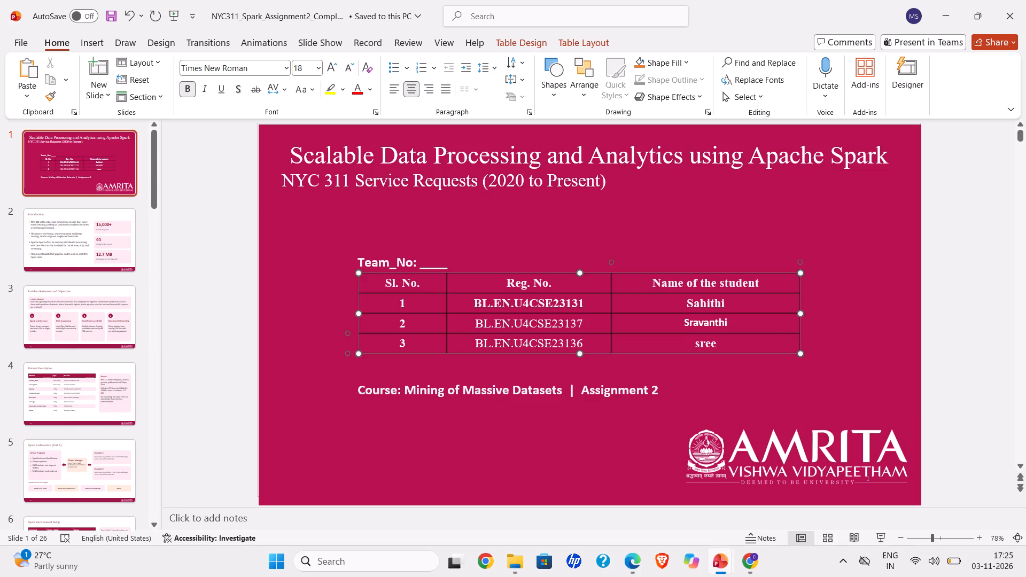
{"action": "type", "text": "ja"}
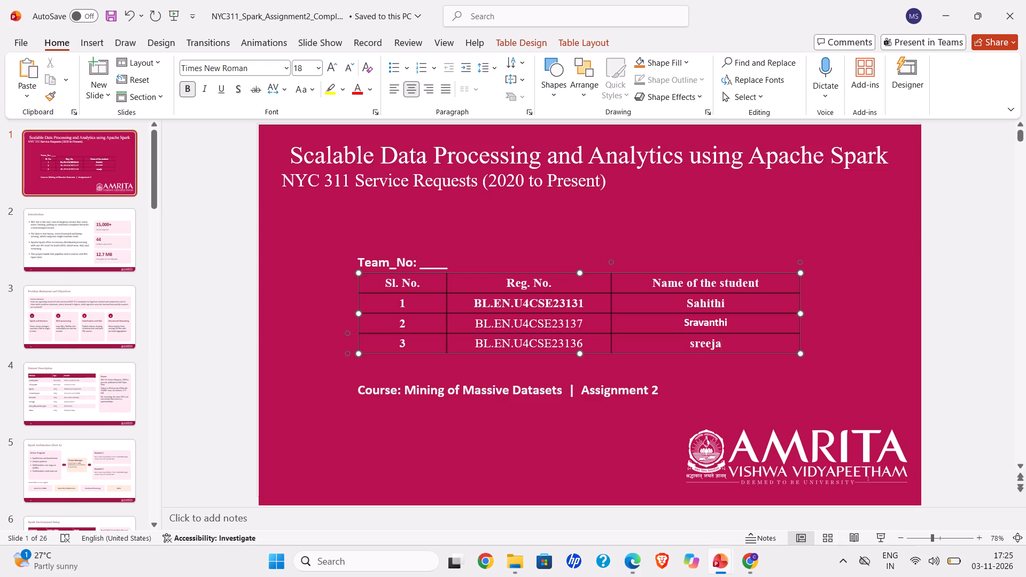
{"action": "left_click", "coordinate": [694, 342]}
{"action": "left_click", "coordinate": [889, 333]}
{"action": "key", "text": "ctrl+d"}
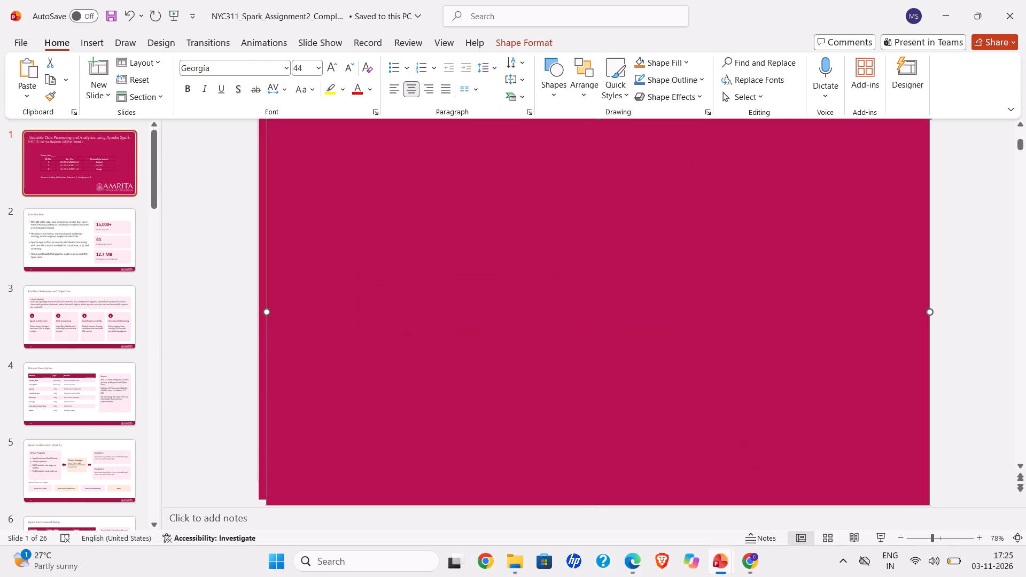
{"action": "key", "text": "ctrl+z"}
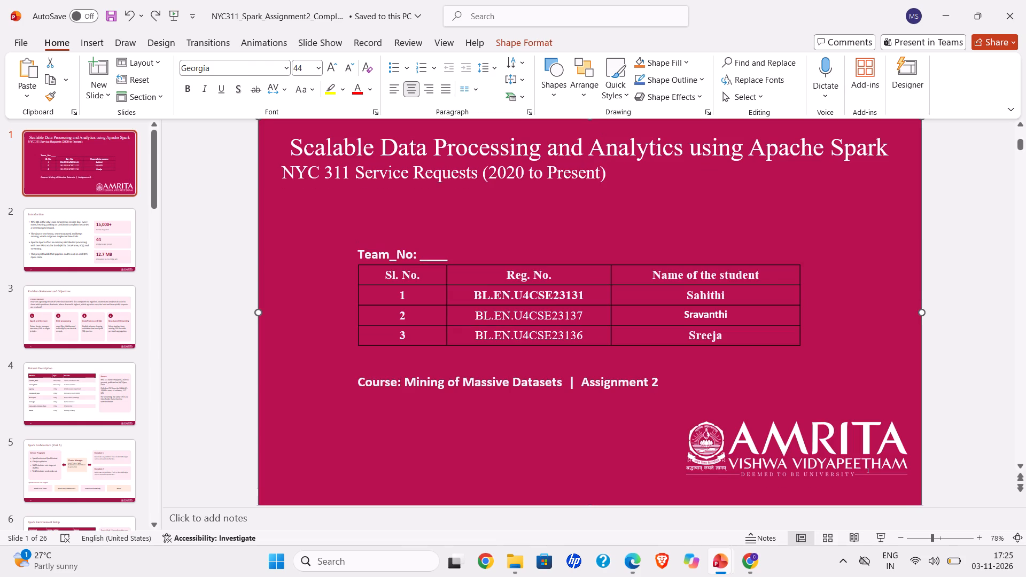
Save the presentation with the reordered team table.
{"action": "key", "text": "ctrl+s"}
{"action": "key", "text": "ctrl+s"}
{"action": "key", "text": "ctrl+s"}
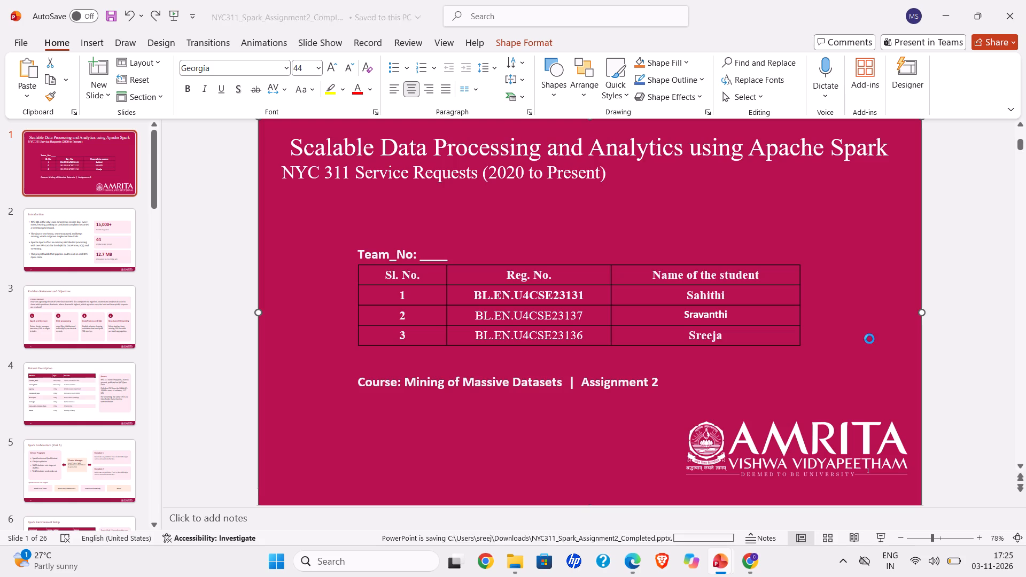
{"action": "key", "text": "ctrl+s"}
{"action": "key", "text": "ctrl+s"}
{"action": "key", "text": "ctrl+s"}
{"action": "key", "text": "ctrl+s"}
{"action": "key", "text": "ctrl+s"}
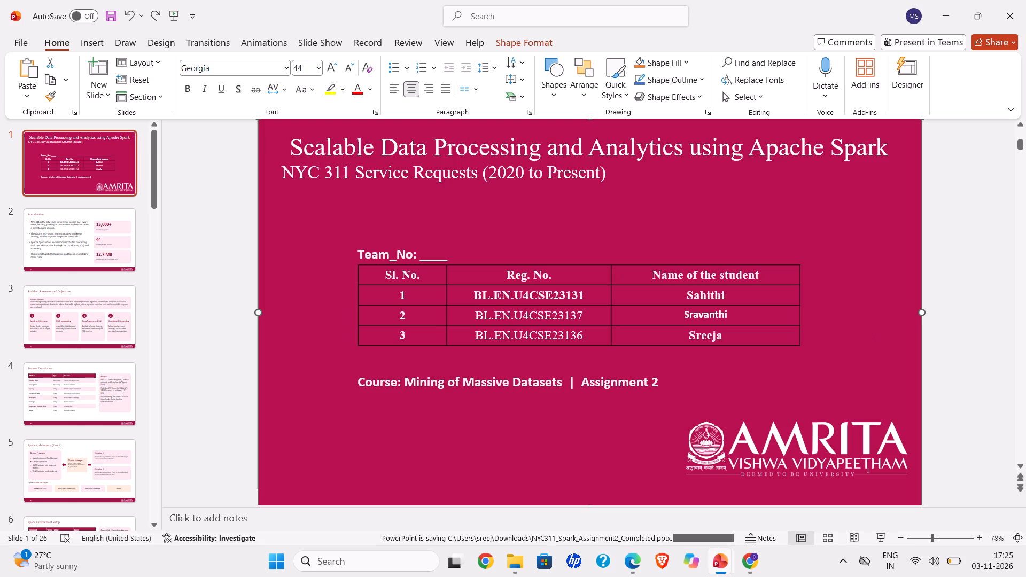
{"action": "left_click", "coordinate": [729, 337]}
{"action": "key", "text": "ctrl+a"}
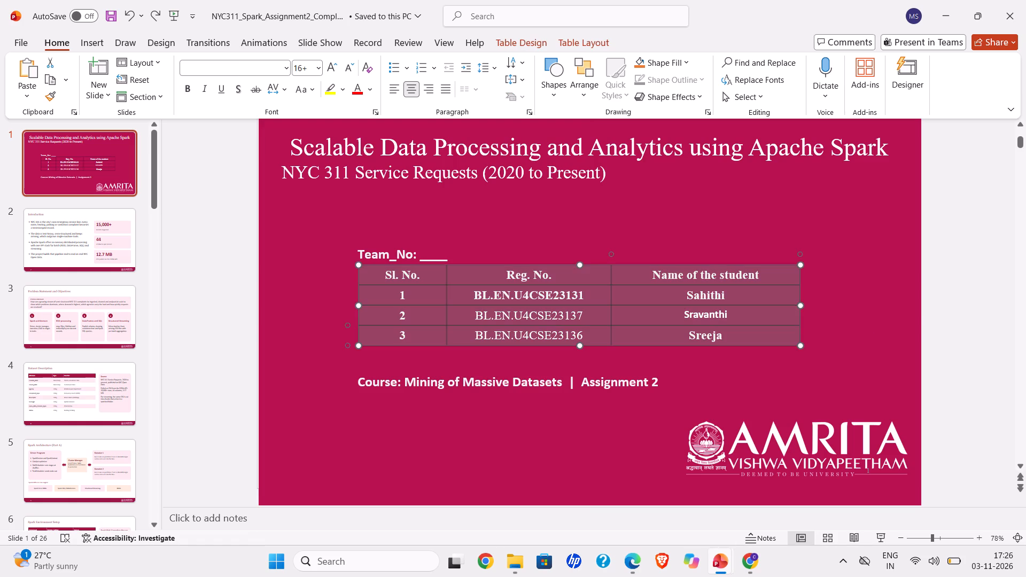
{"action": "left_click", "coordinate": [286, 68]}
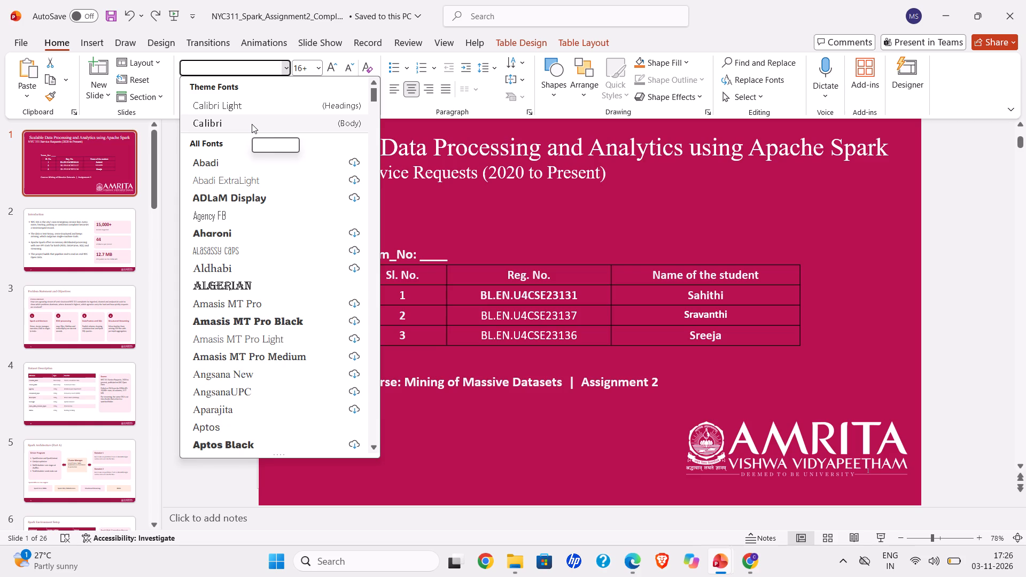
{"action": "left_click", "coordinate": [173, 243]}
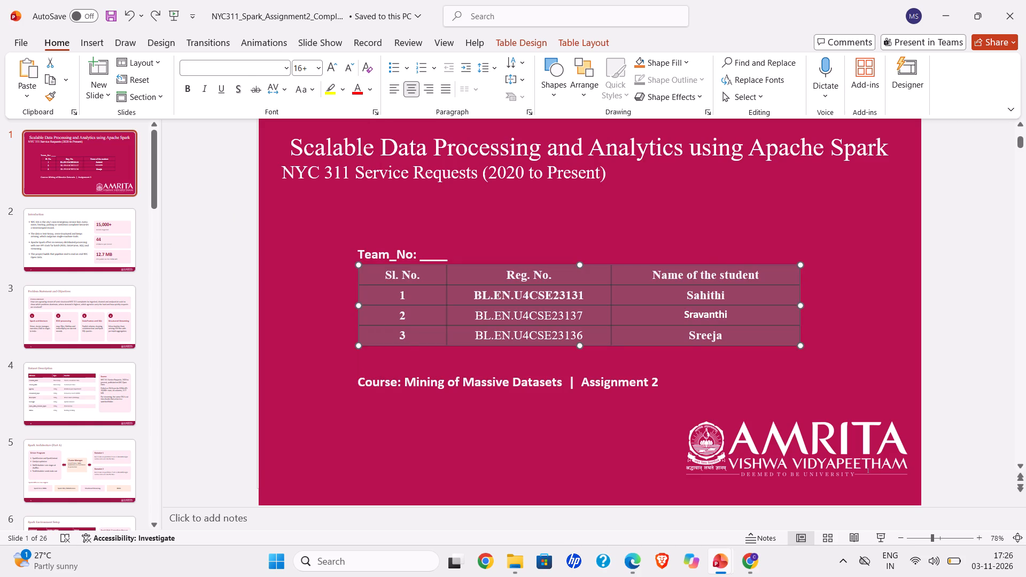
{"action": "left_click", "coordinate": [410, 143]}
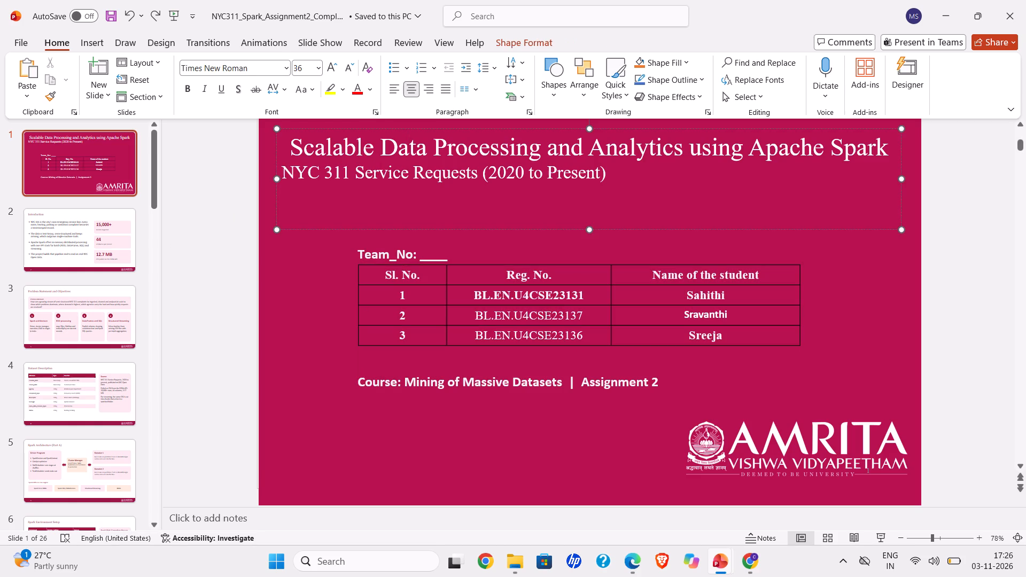
Set the font of the entire team table on the title slide to Times New Roman.
{"action": "left_click", "coordinate": [735, 336]}
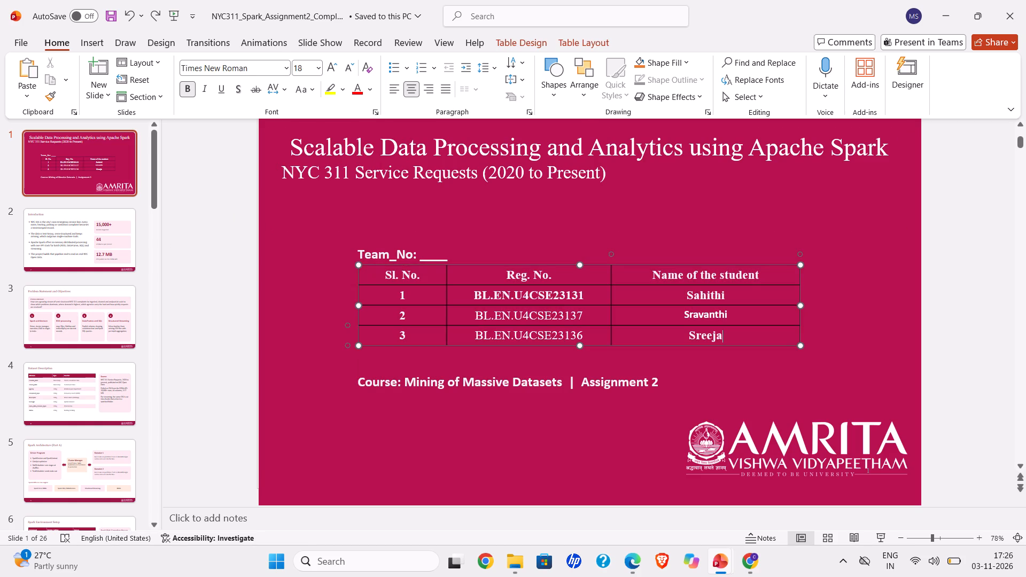
{"action": "key", "text": "ctrl+a"}
{"action": "left_click", "coordinate": [287, 72]}
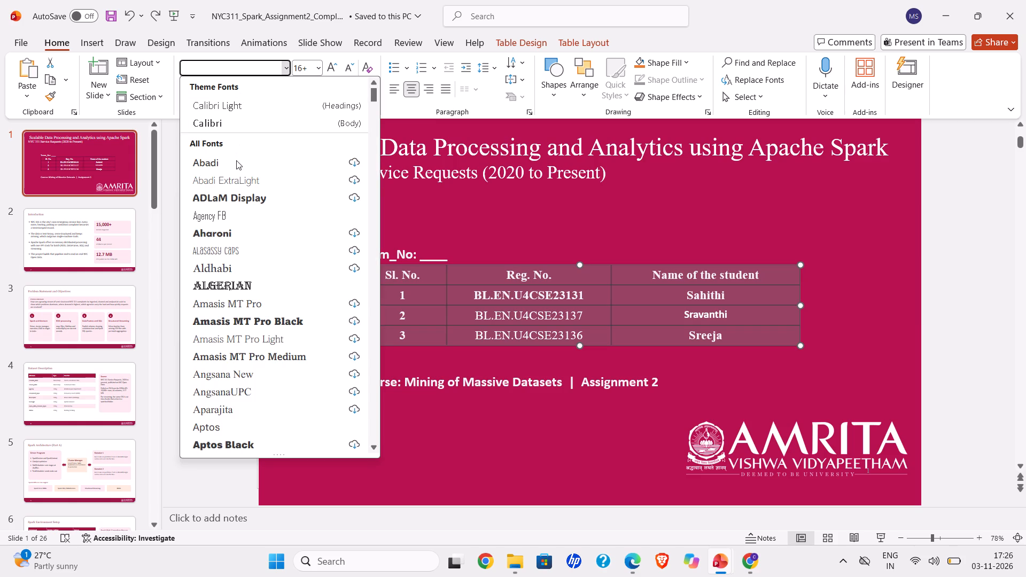
{"action": "type", "text": "tim"}
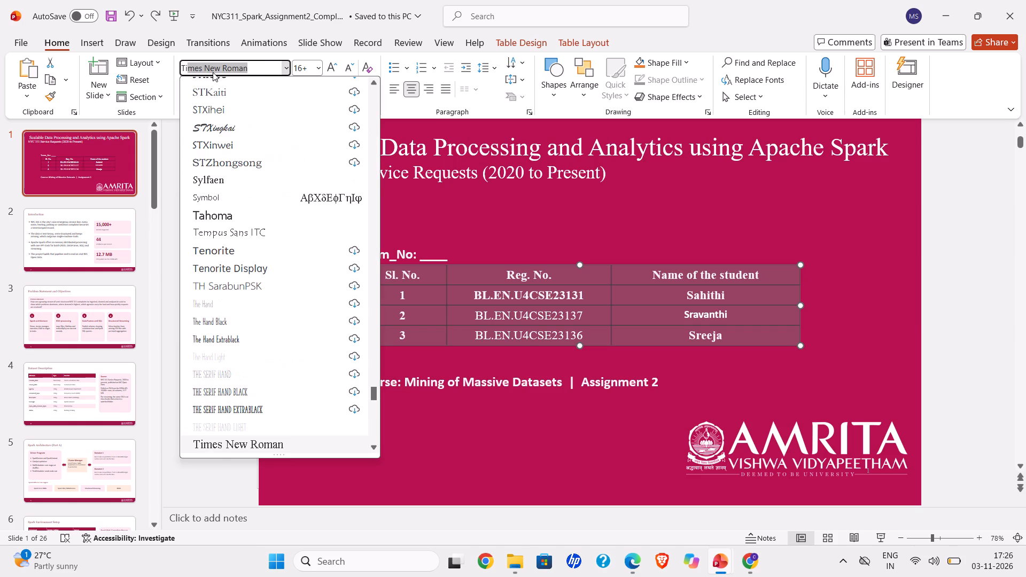
{"action": "key", "text": "Return"}
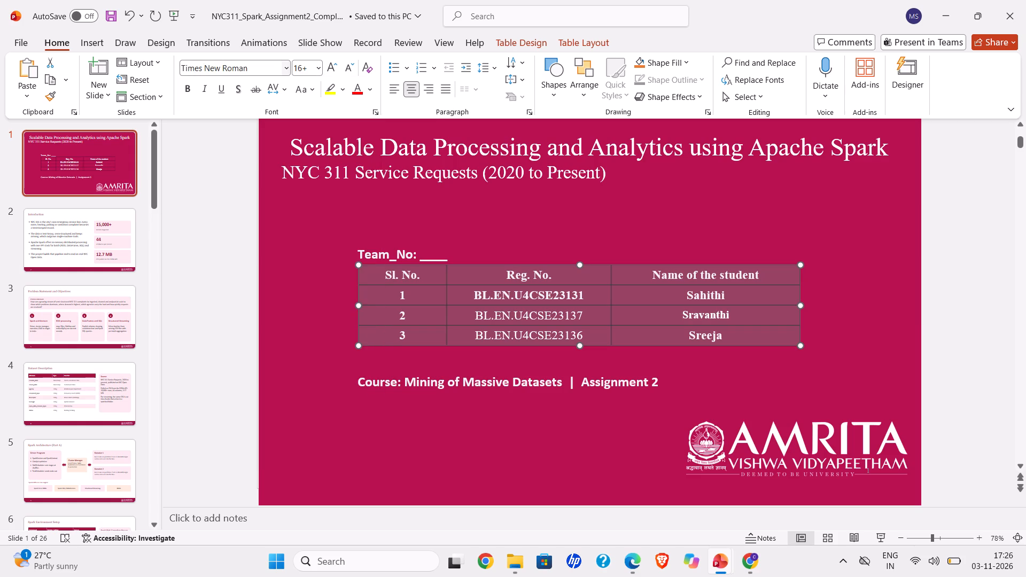
{"action": "left_click", "coordinate": [200, 291]}
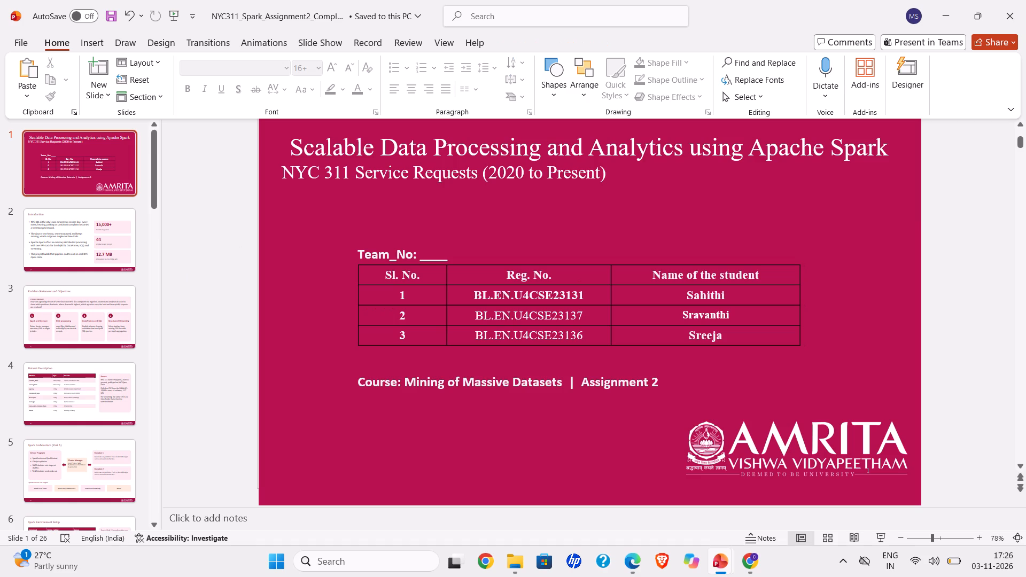
Indent the subtitle line "NYC 311 Service Requests (2020 to Present)" by two tab stops.
{"action": "left_click", "coordinate": [400, 186]}
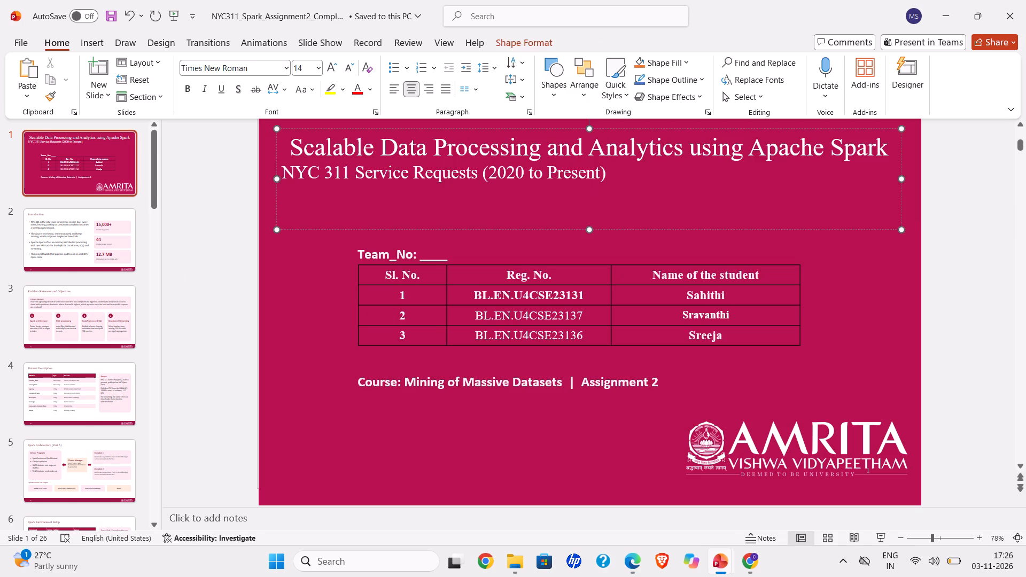
{"action": "left_click", "coordinate": [289, 172]}
{"action": "key", "text": "Left"}
{"action": "key", "text": "Tab"}
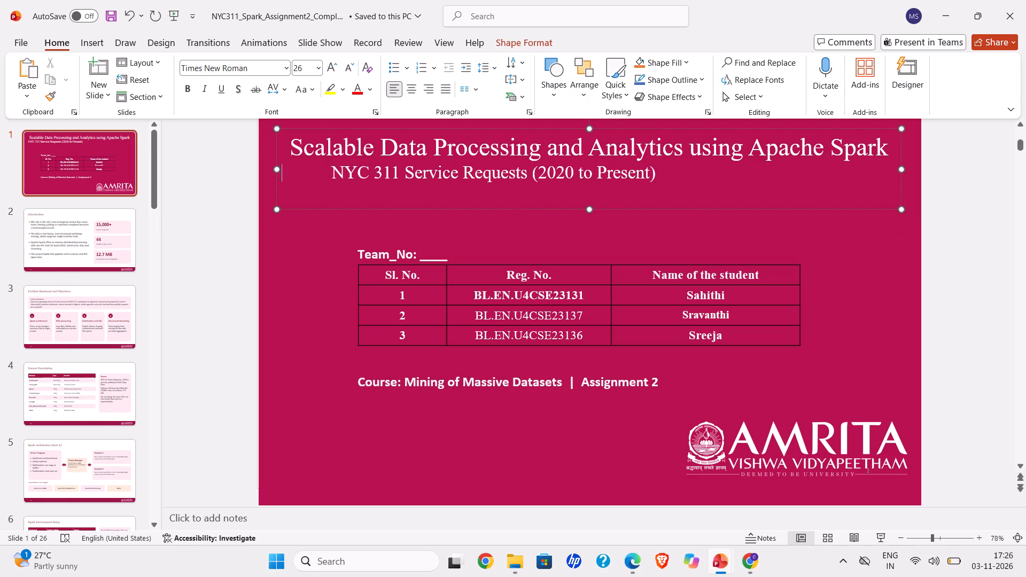
{"action": "key", "text": "Tab"}
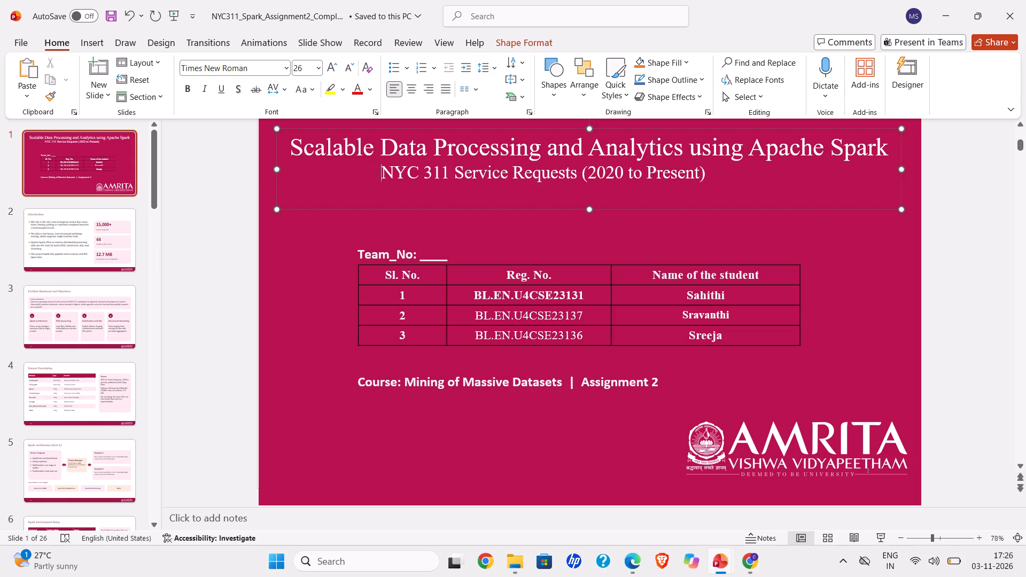
Right-align the subtitle "NYC 311 Service Requests (2020 to Present)" beneath the title and save the presentation.
{"action": "left_click_drag", "start_coordinate": [711, 175], "coordinate": [354, 171]}
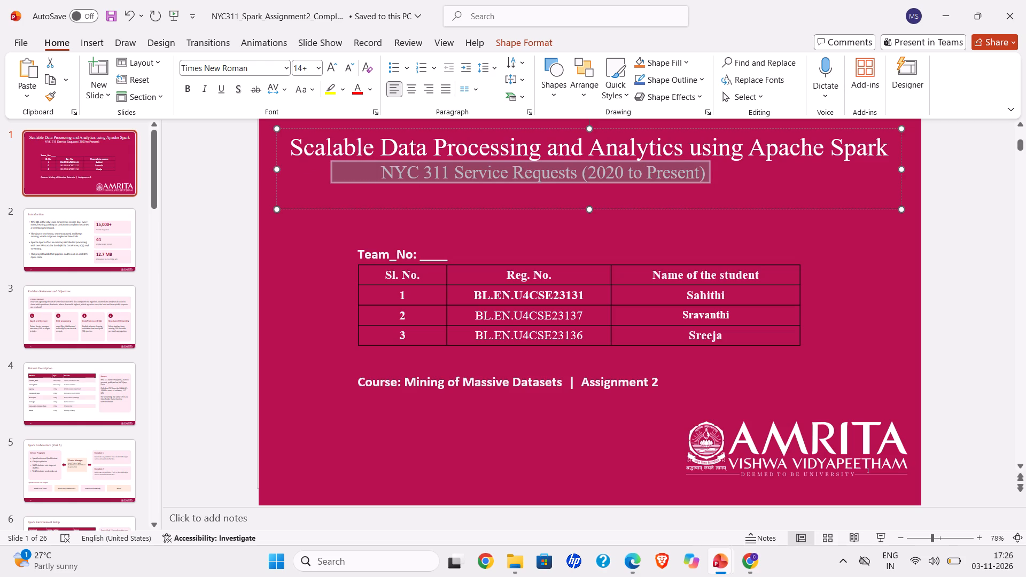
{"action": "left_click_drag", "start_coordinate": [354, 171], "coordinate": [379, 176]}
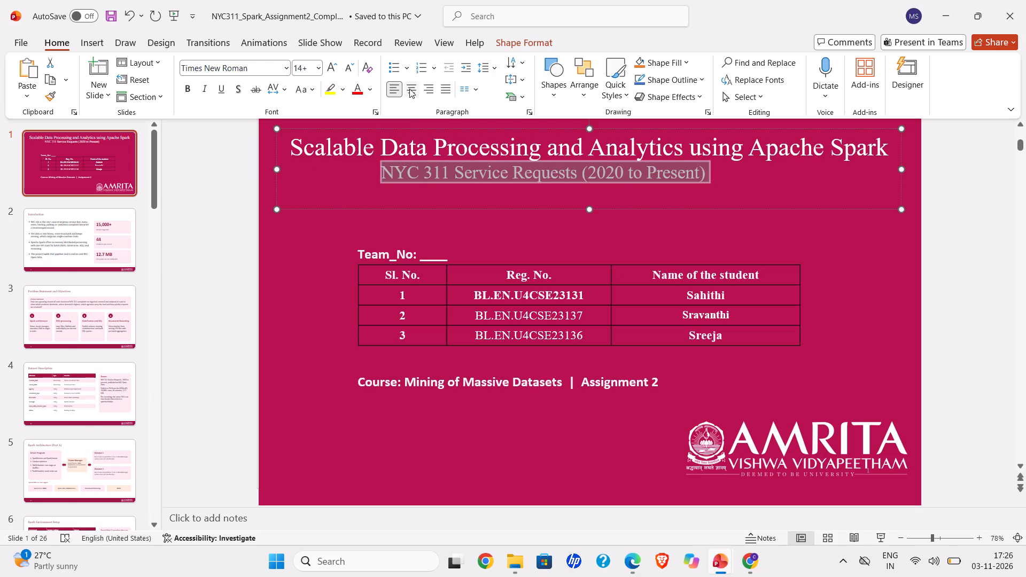
{"action": "left_click", "coordinate": [409, 89]}
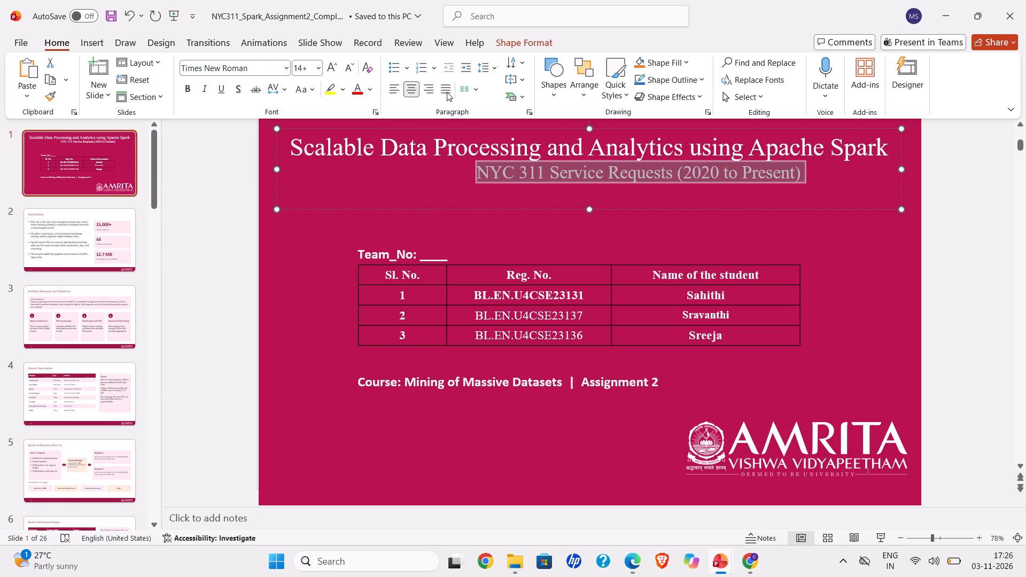
{"action": "left_click", "coordinate": [430, 88]}
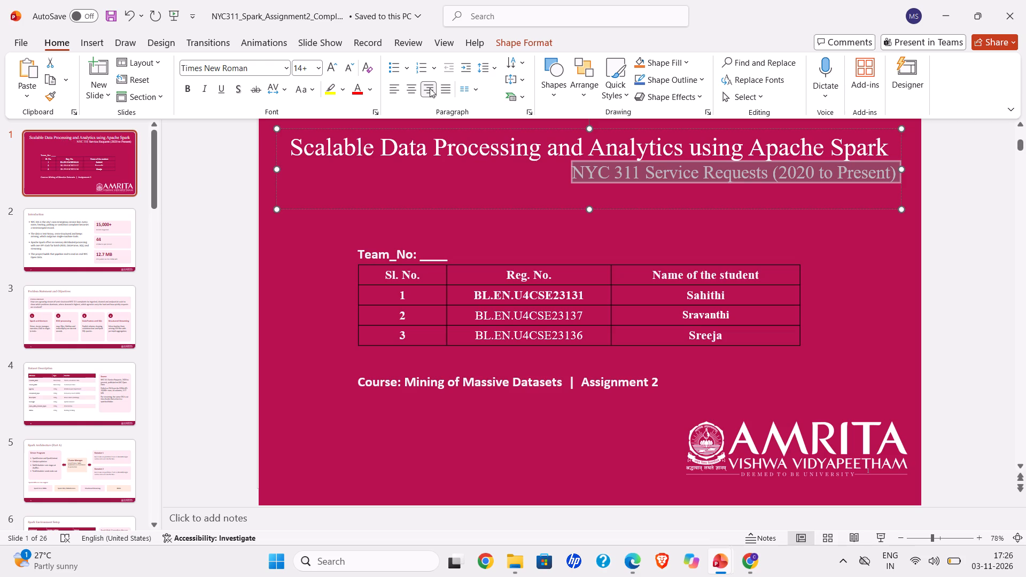
{"action": "left_click", "coordinate": [949, 293]}
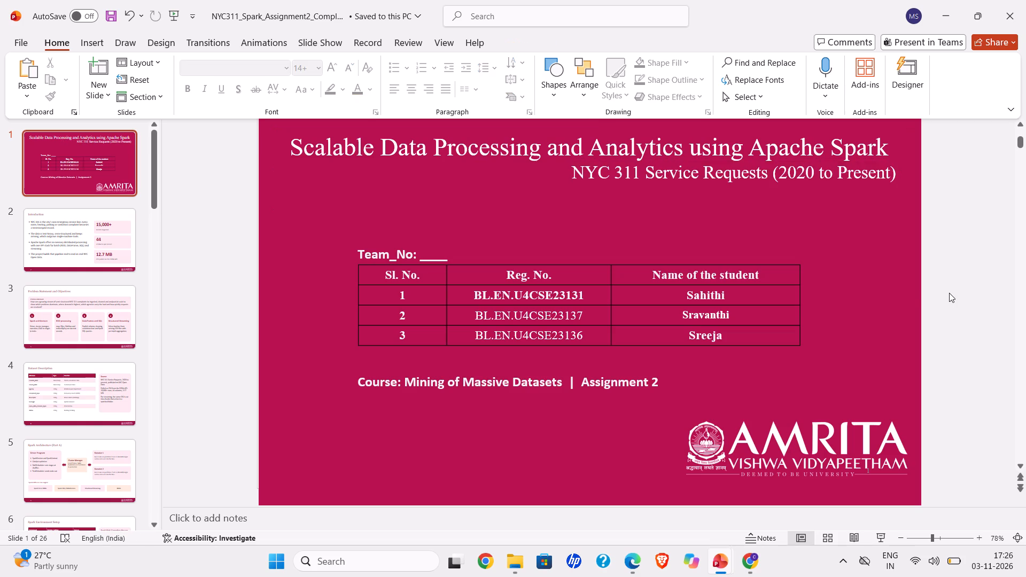
{"action": "key", "text": "ctrl+s"}
{"action": "key", "text": "ctrl+s"}
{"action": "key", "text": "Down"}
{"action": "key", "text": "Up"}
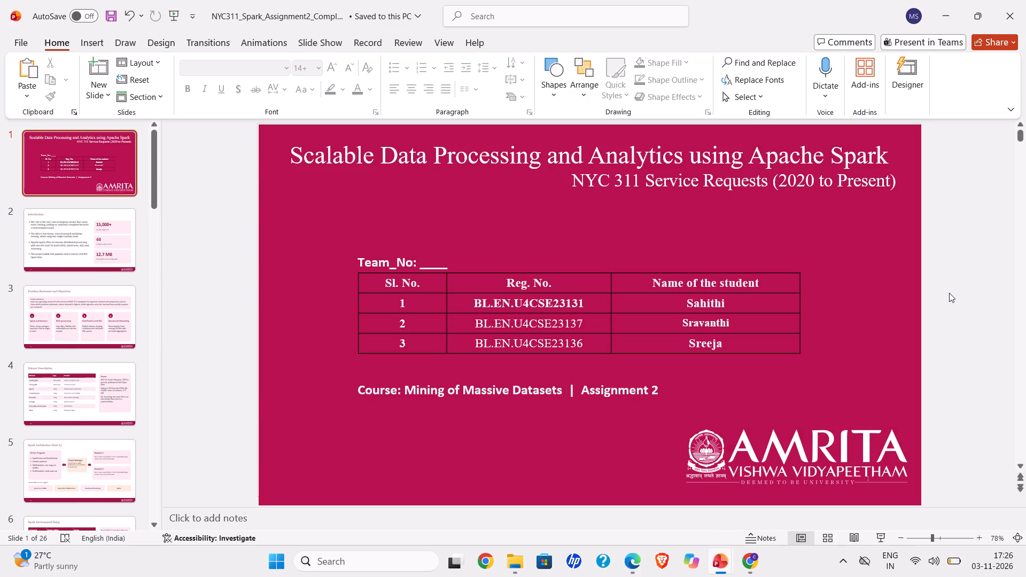
Review the opening slides from the title slide through the Spark Architecture (Part A) slide.
{"action": "key", "text": "Down"}
{"action": "key", "text": "Down"}
{"action": "key", "text": "Down"}
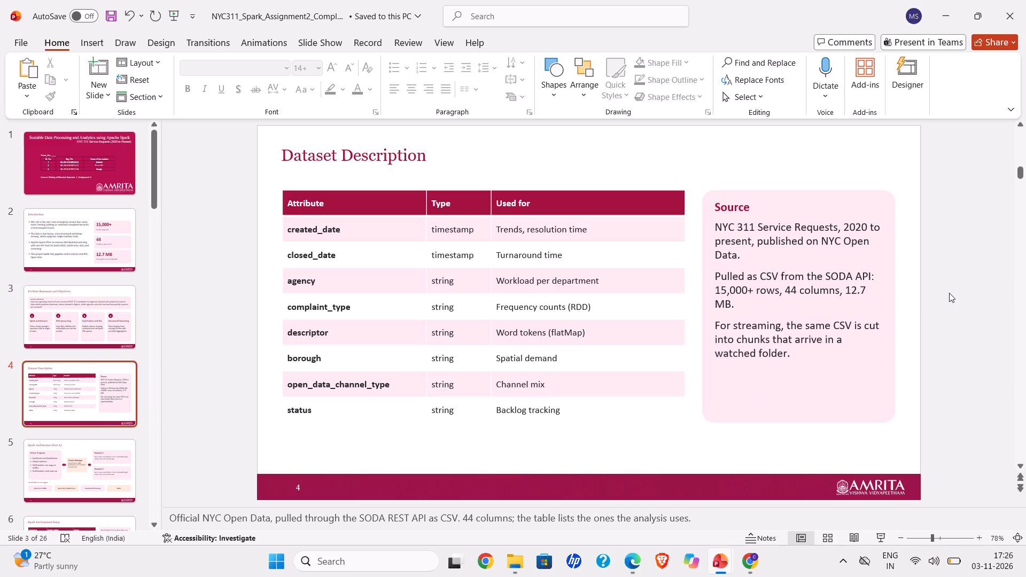
{"action": "key", "text": "Down"}
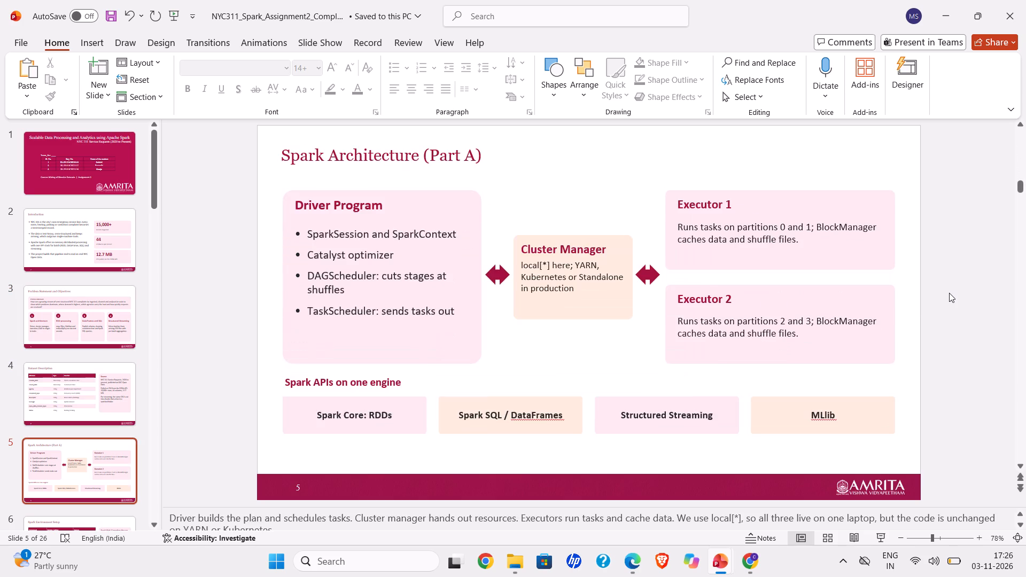
{"action": "key", "text": "Up"}
{"action": "key", "text": "Up"}
{"action": "key", "text": "Up"}
{"action": "key", "text": "Up"}
{"action": "key", "text": "Up"}
{"action": "key", "text": "Up"}
{"action": "key", "text": "Down"}
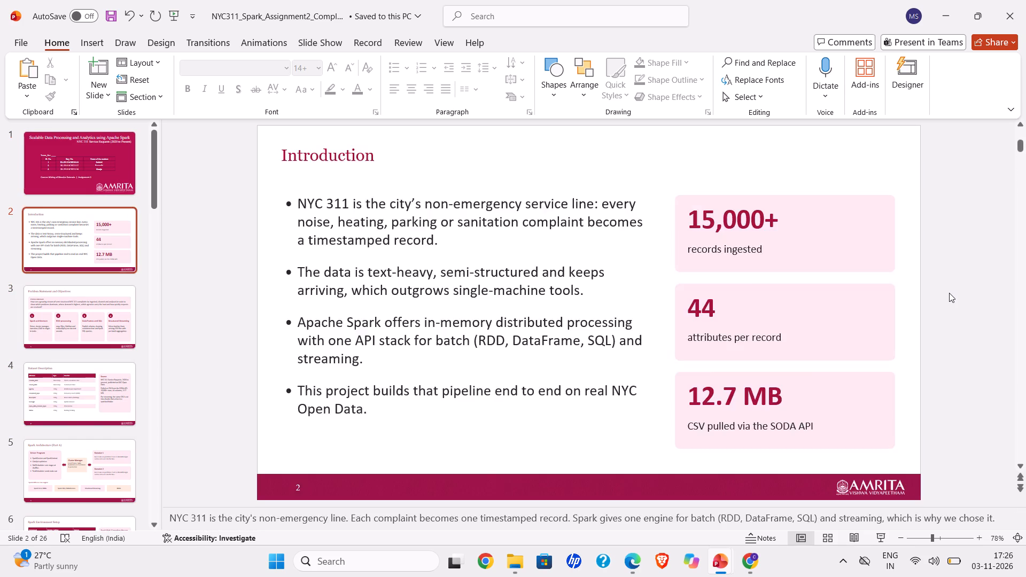
{"action": "key", "text": "Down"}
{"action": "key", "text": "Down"}
{"action": "key", "text": "Down"}
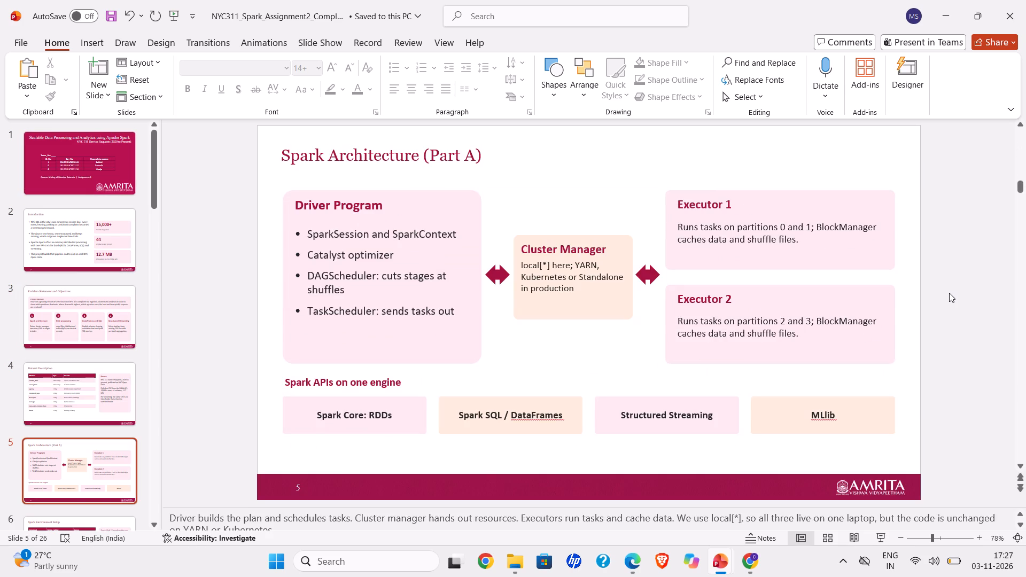
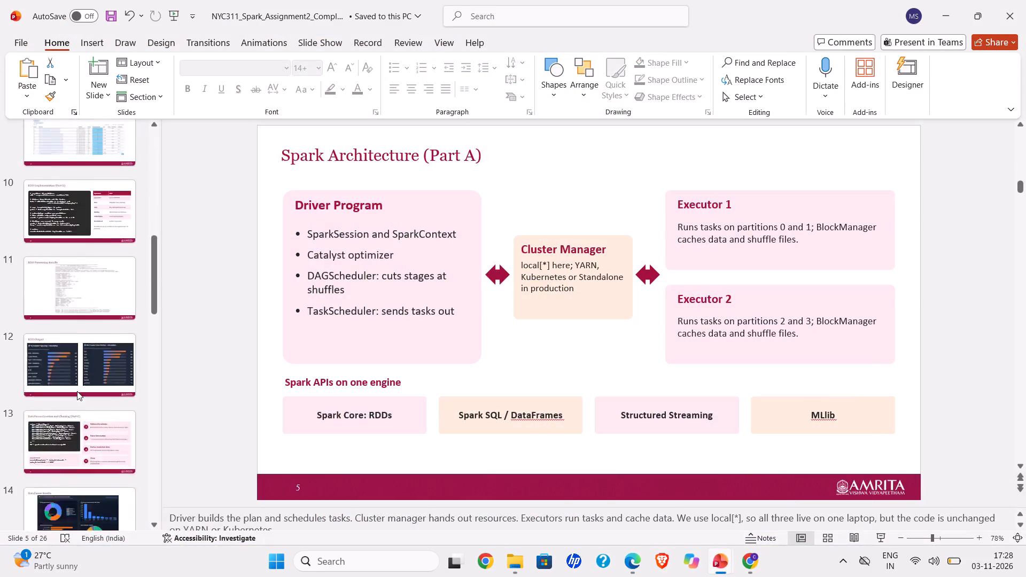
Go to the Conclusion slide near the end of the deck and save the presentation.
{"action": "scroll", "coordinate": [77, 391], "scroll_direction": "down", "scroll_amount": 20}
{"action": "scroll", "coordinate": [77, 391], "scroll_direction": "down", "scroll_amount": 20}
{"action": "scroll", "coordinate": [77, 391], "scroll_direction": "down", "scroll_amount": 20}
{"action": "scroll", "coordinate": [77, 391], "scroll_direction": "up", "scroll_amount": 1}
{"action": "left_click", "coordinate": [74, 353]}
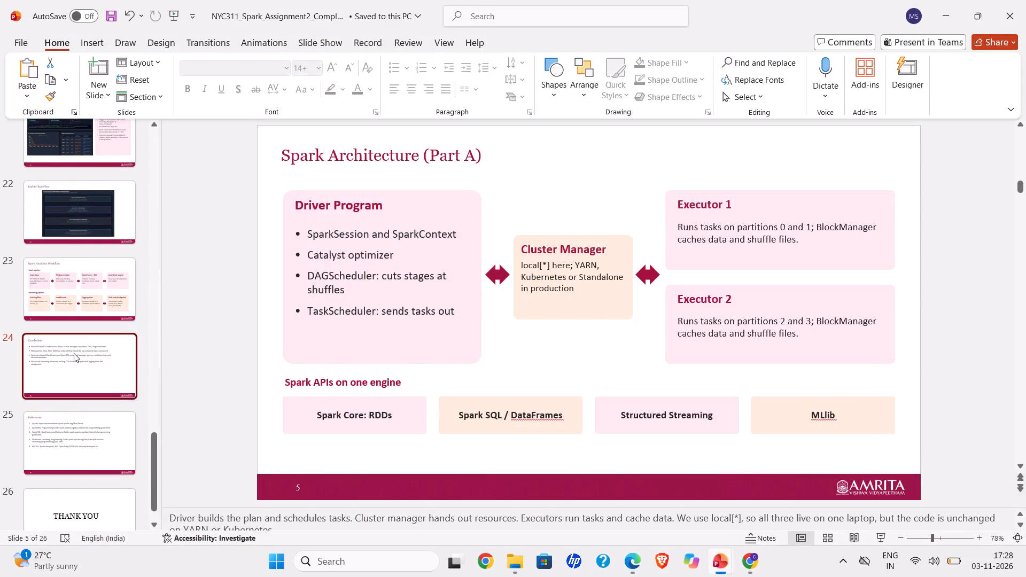
{"action": "key", "text": "ctrl+s"}
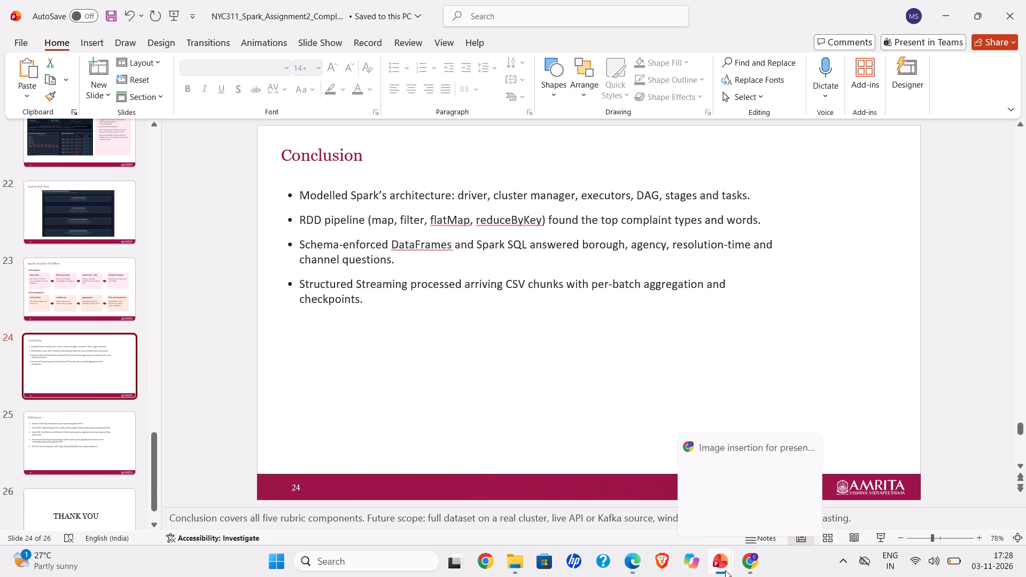
Switch to the other open NYC311 Spark presentation and review its slides around "Insights from the Spark Output".
{"action": "left_click", "coordinate": [654, 500]}
{"action": "key", "text": "Down"}
{"action": "key", "text": "Down"}
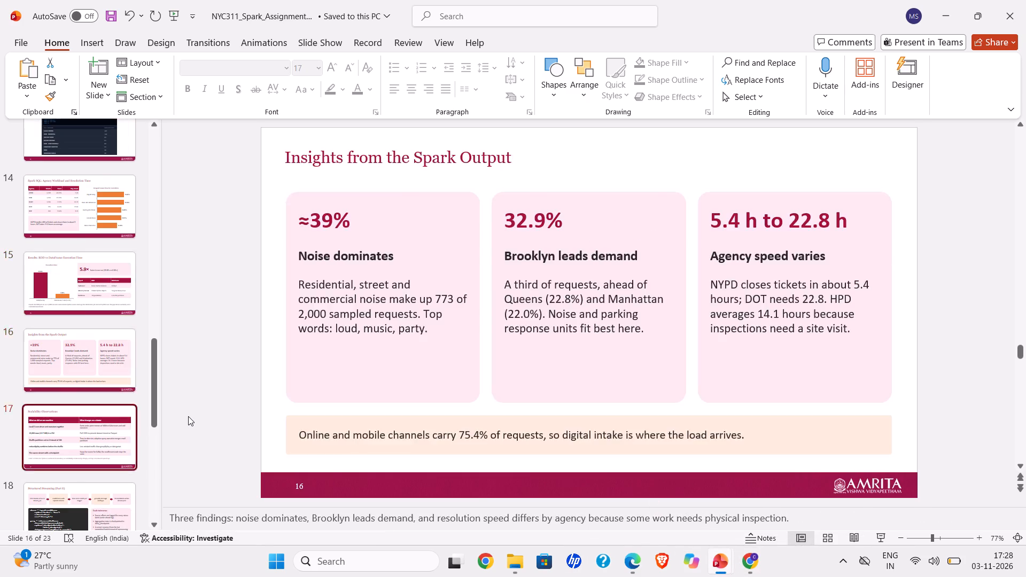
Review the closing slides of the current deck, from Scalability Observations to Thank You, and check the Structured Streaming and Streaming Results slides.
{"action": "key", "text": "Down"}
{"action": "key", "text": "Down"}
{"action": "key", "text": "Down"}
{"action": "key", "text": "Down"}
{"action": "key", "text": "Down"}
{"action": "key", "text": "Down"}
{"action": "key", "text": "Down"}
{"action": "key", "text": "Down"}
{"action": "key", "text": "Up"}
{"action": "key", "text": "Up"}
{"action": "key", "text": "Up"}
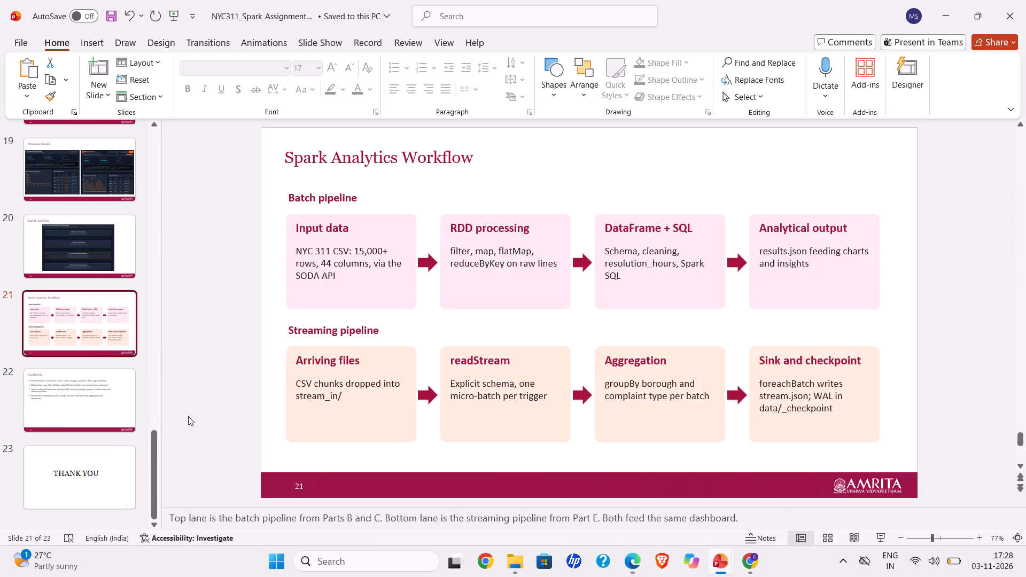
{"action": "key", "text": "Up"}
{"action": "key", "text": "Down"}
{"action": "key", "text": "Up"}
{"action": "key", "text": "Up"}
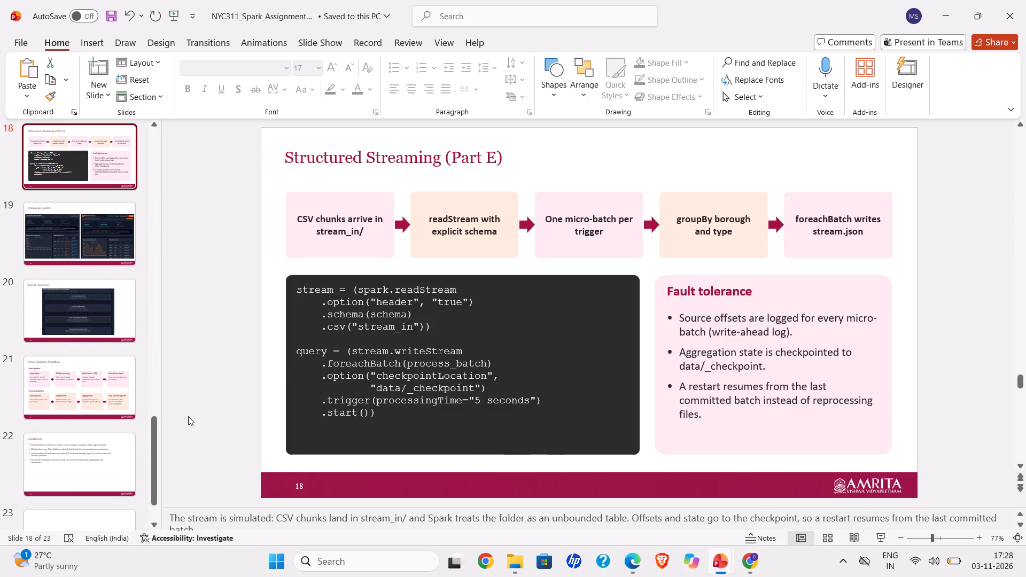
{"action": "key", "text": "Down"}
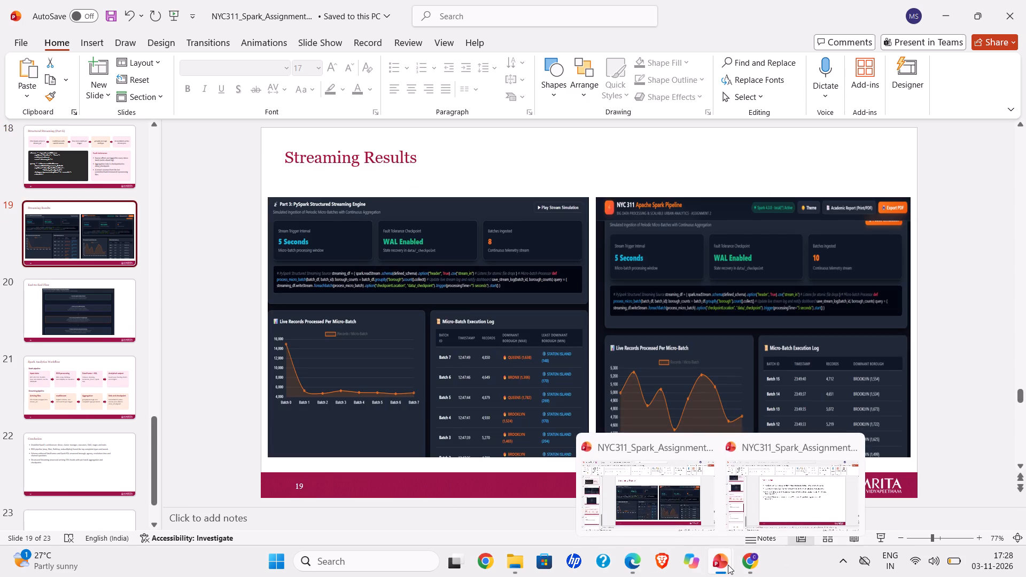
Switch to the NYC311_Spark_Assignment2 deck and delete the "Observed results" text and its pink background box from the Streaming Results slide.
{"action": "left_click", "coordinate": [773, 514]}
{"action": "key", "text": "Up"}
{"action": "key", "text": "Up"}
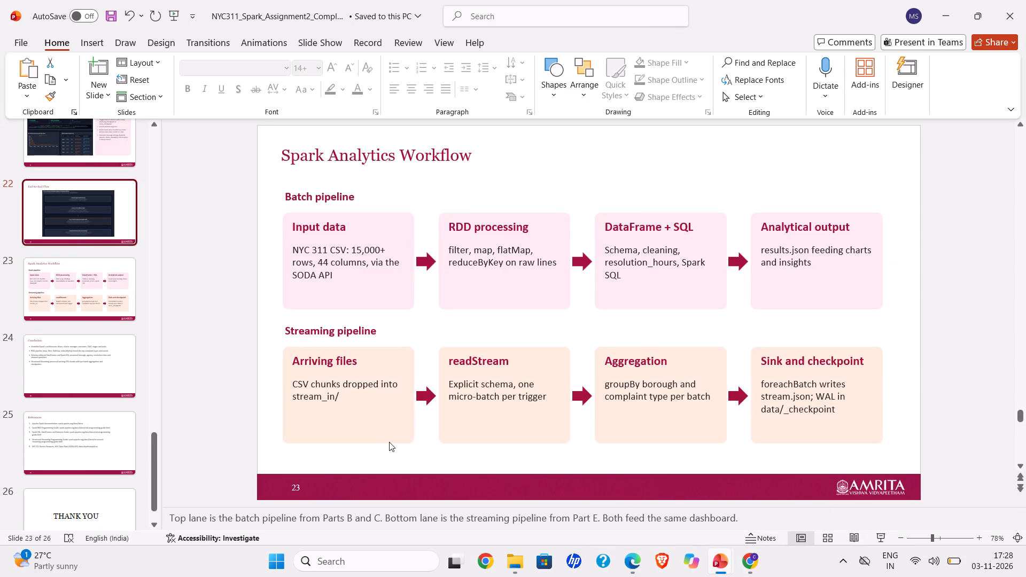
{"action": "key", "text": "Up"}
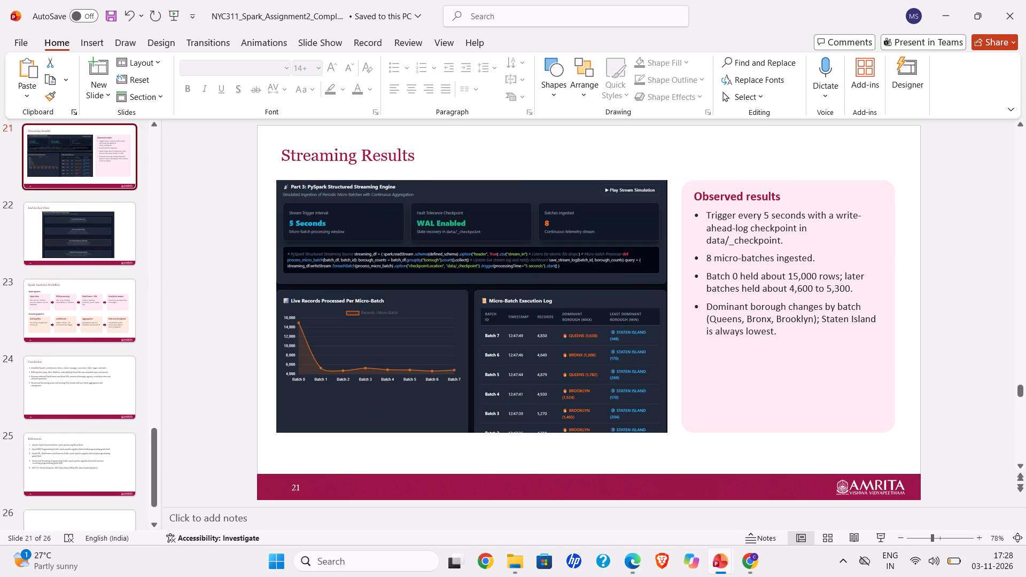
{"action": "key", "text": "Up"}
{"action": "key", "text": "Down"}
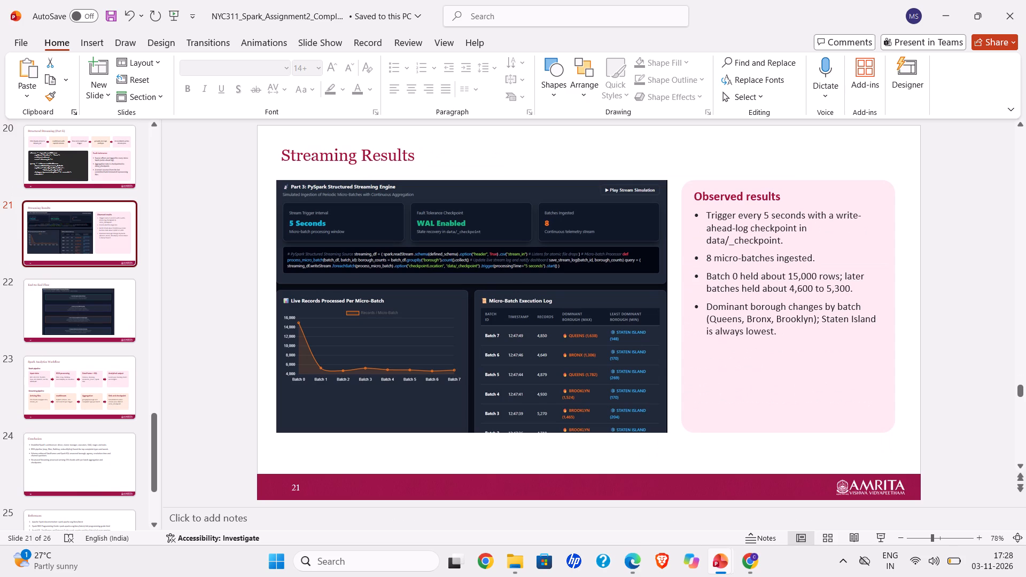
{"action": "left_click", "coordinate": [809, 357]}
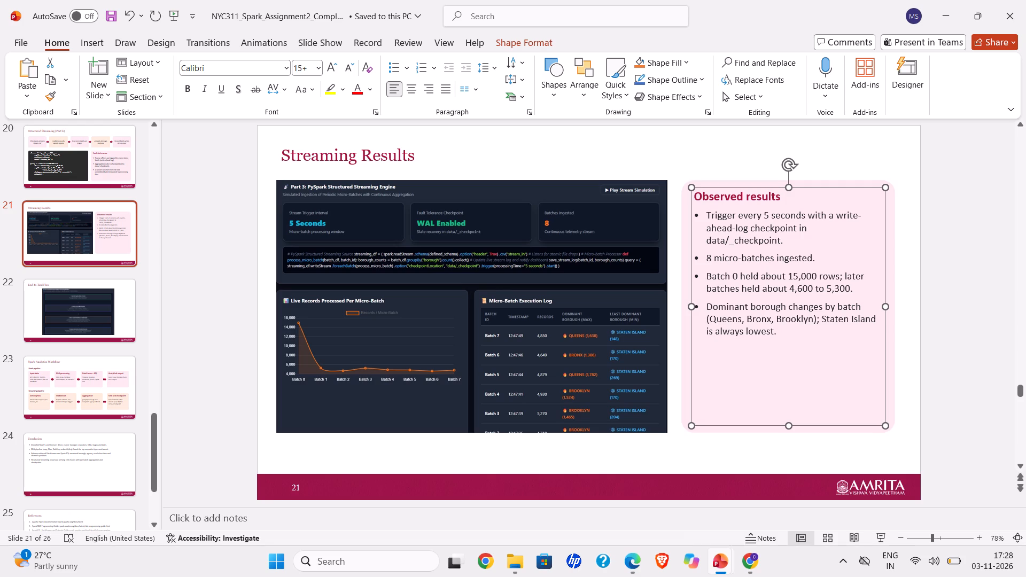
{"action": "key", "text": "Delete"}
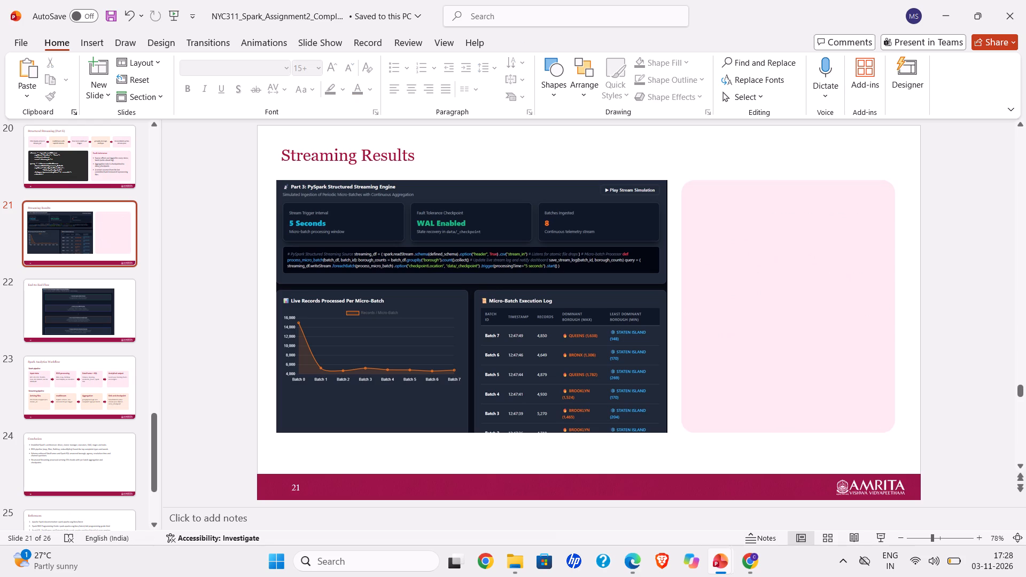
{"action": "left_click", "coordinate": [786, 337]}
{"action": "key", "text": "Delete"}
Move the dashboard screenshot to the middle of the Streaming Results slide, enlarge it proportionally to fill the space, and save the presentation.
{"action": "left_click", "coordinate": [588, 317]}
{"action": "left_click_drag", "start_coordinate": [588, 317], "coordinate": [680, 324]}
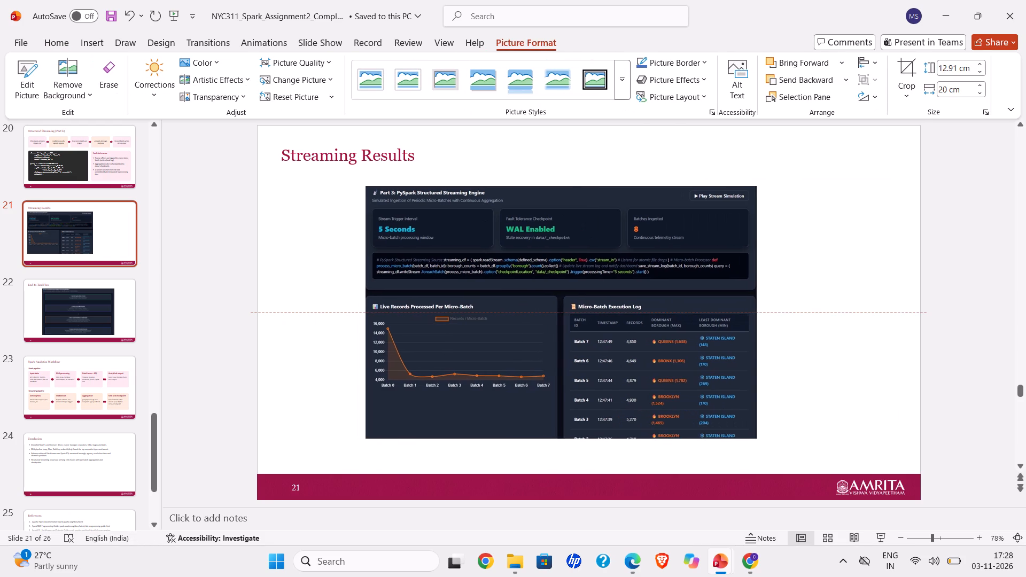
{"action": "left_click_drag", "start_coordinate": [680, 324], "coordinate": [687, 324]}
{"action": "left_click_drag", "start_coordinate": [377, 185], "coordinate": [352, 192]}
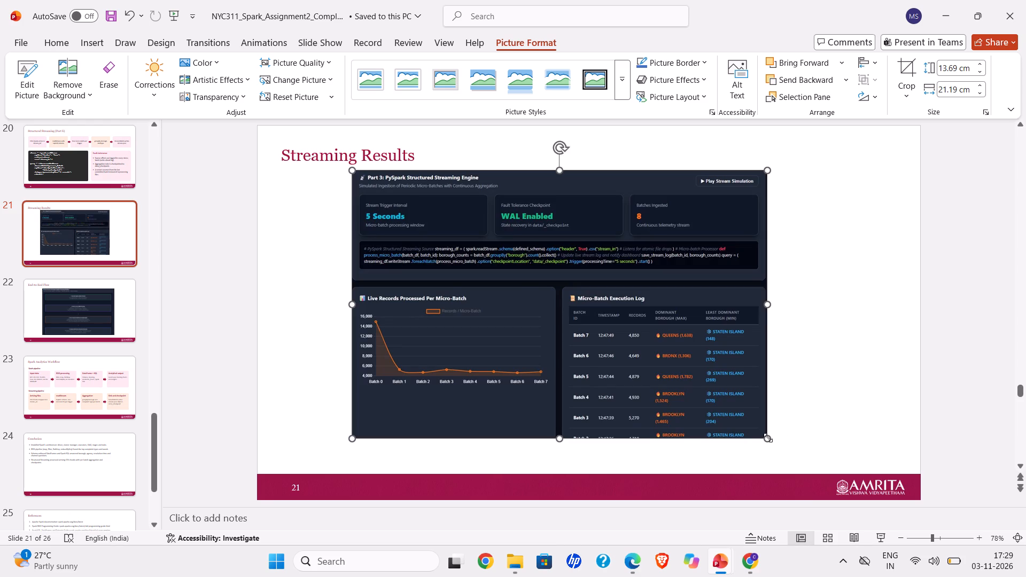
{"action": "left_click", "coordinate": [773, 440]}
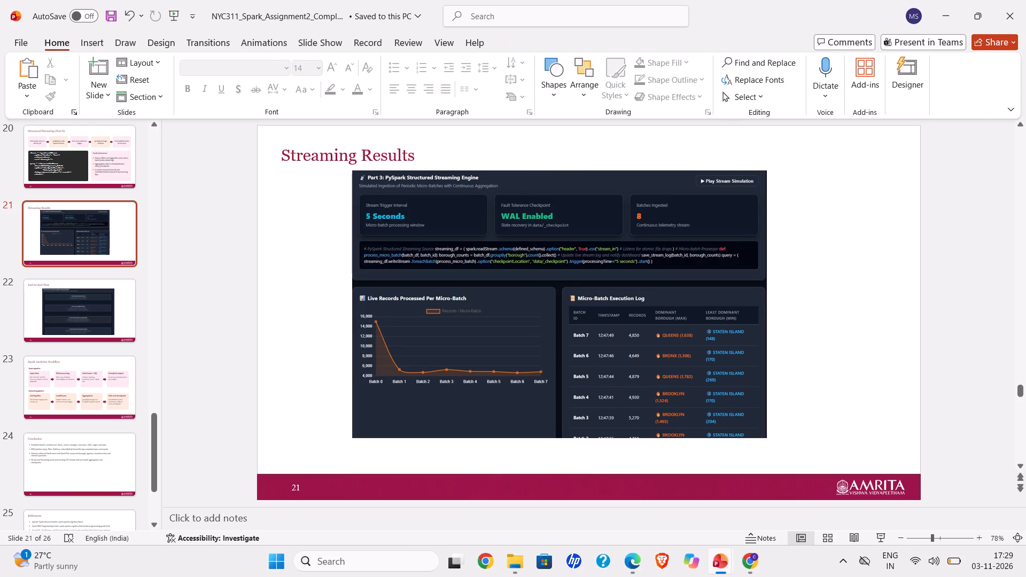
{"action": "left_click", "coordinate": [763, 432]}
{"action": "left_click_drag", "start_coordinate": [767, 438], "coordinate": [843, 450]}
{"action": "left_click", "coordinate": [548, 306]}
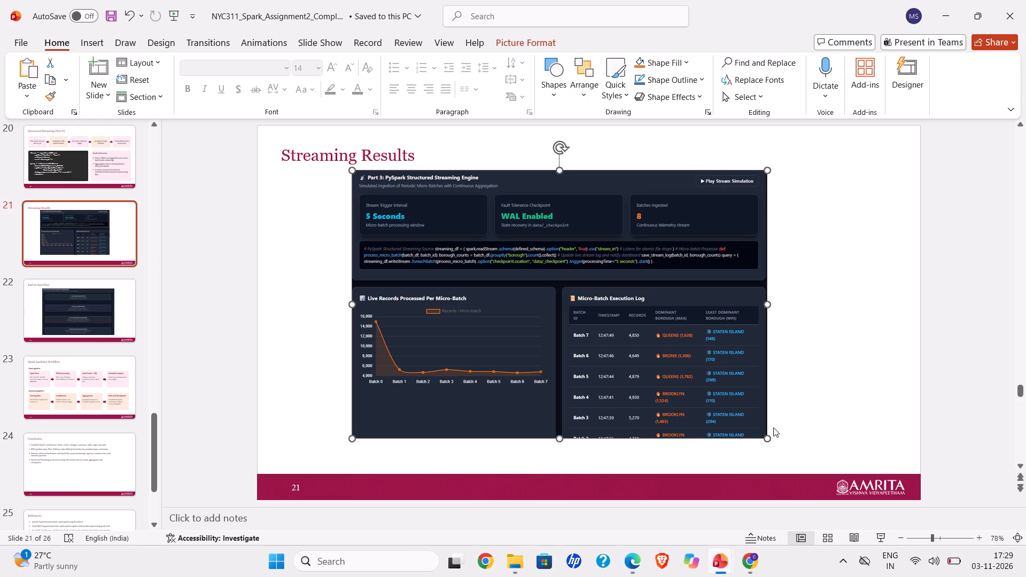
{"action": "left_click_drag", "start_coordinate": [767, 438], "coordinate": [798, 418]}
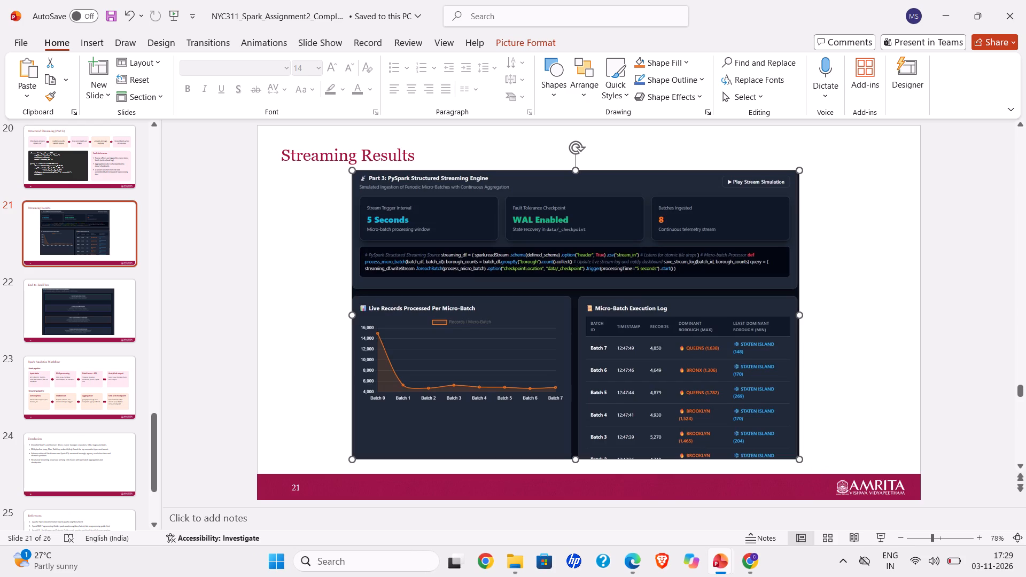
{"action": "left_click", "coordinate": [620, 344]}
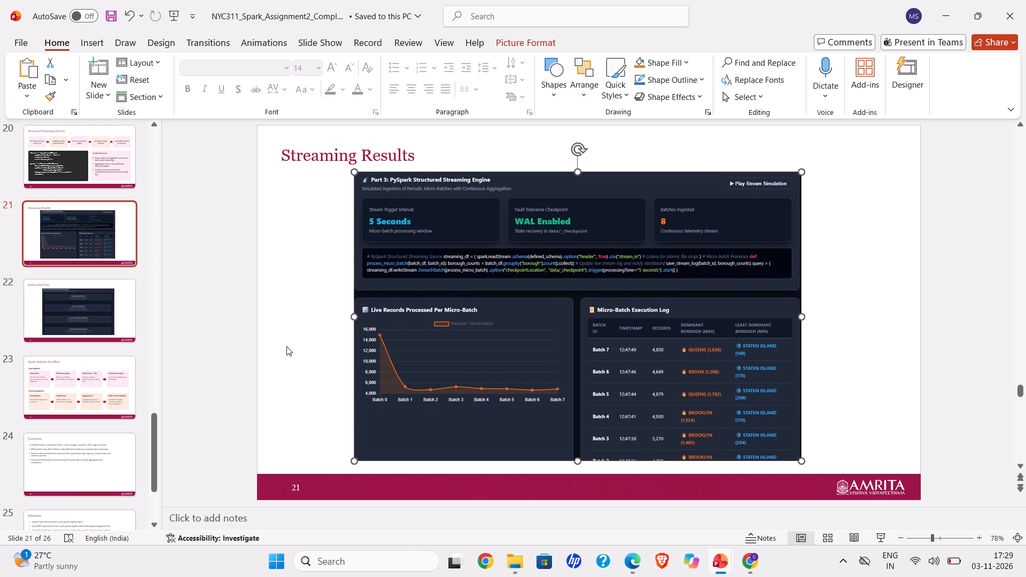
{"action": "left_click", "coordinate": [218, 329]}
{"action": "key", "text": "ctrl+s"}
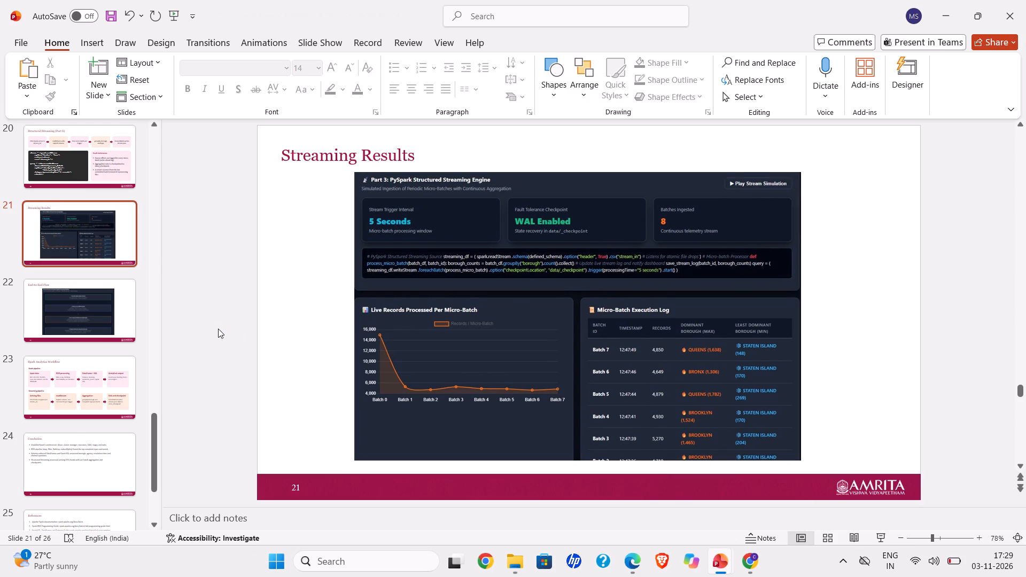
Compare the End-to-End Flow and Spark Analytics Workflow slides, and delete the Spark Analytics Workflow slide.
{"action": "left_click", "coordinate": [77, 305]}
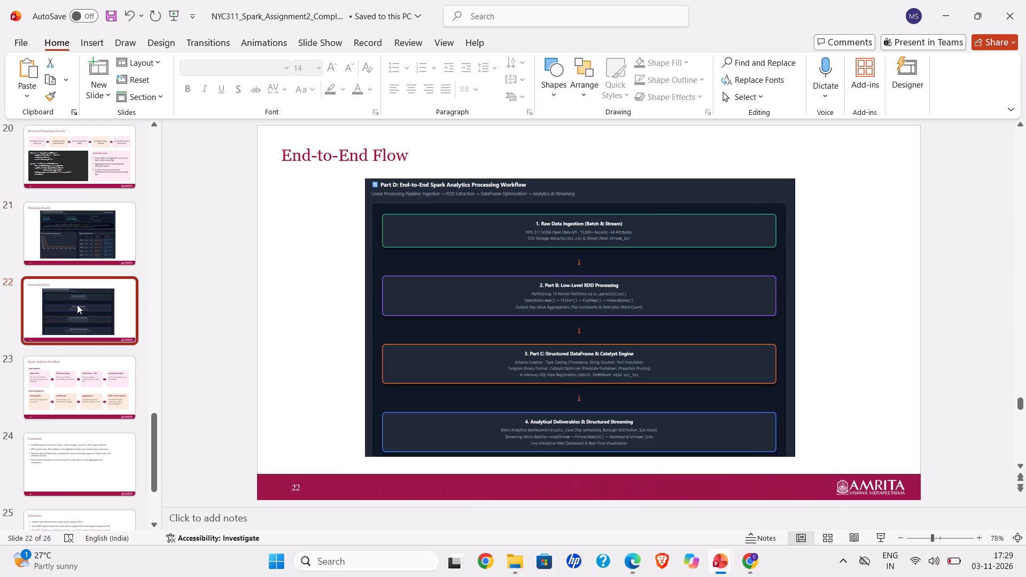
{"action": "left_click", "coordinate": [78, 369]}
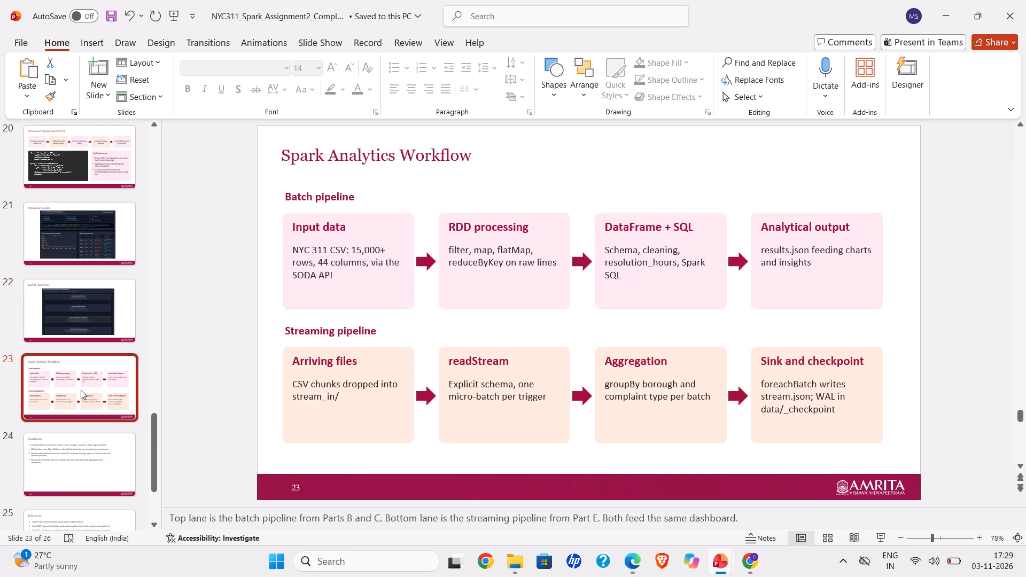
{"action": "left_click", "coordinate": [182, 370]}
{"action": "left_click", "coordinate": [71, 385]}
{"action": "left_click", "coordinate": [64, 309]}
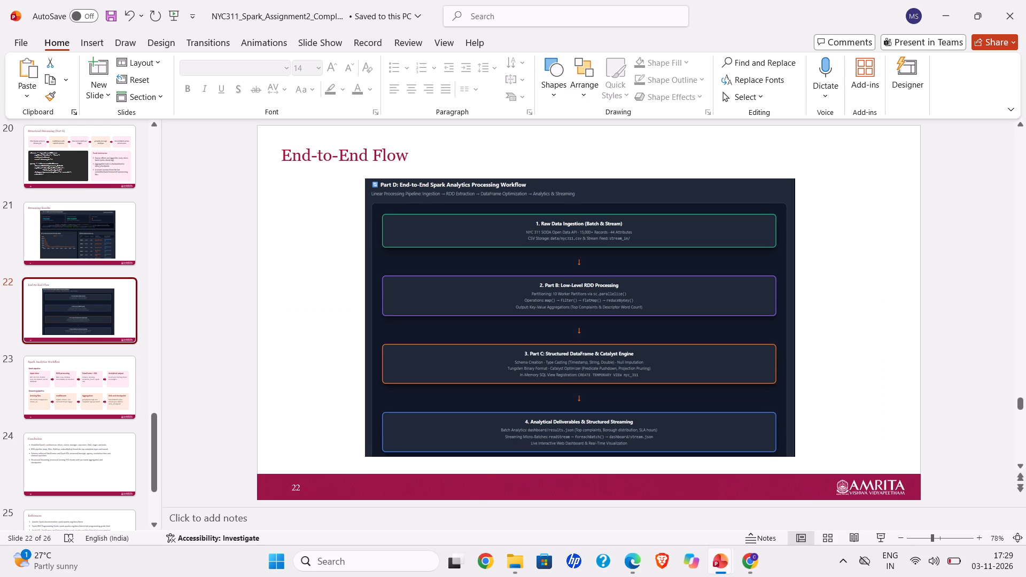
{"action": "left_click", "coordinate": [99, 389]}
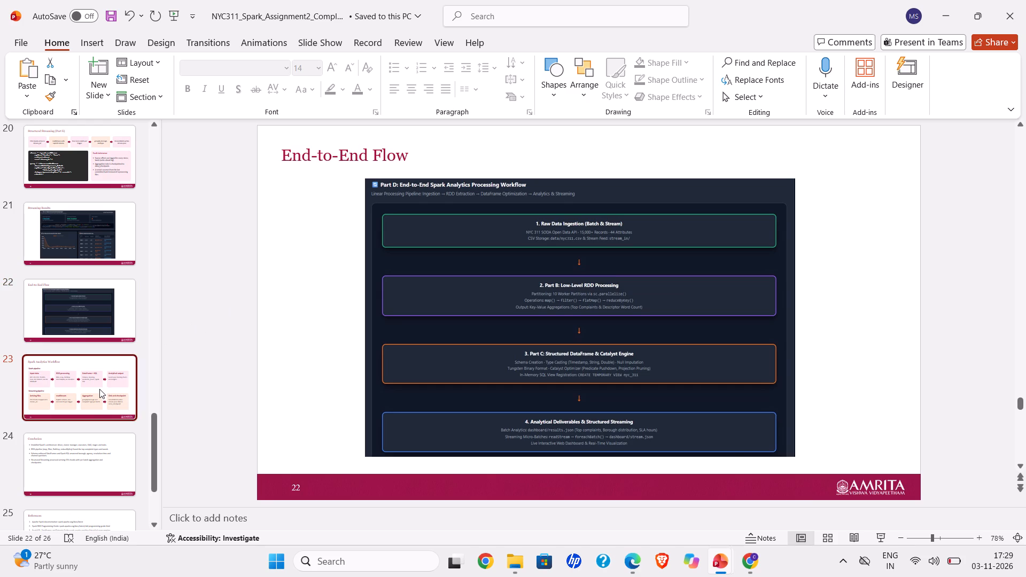
{"action": "key", "text": "Print"}
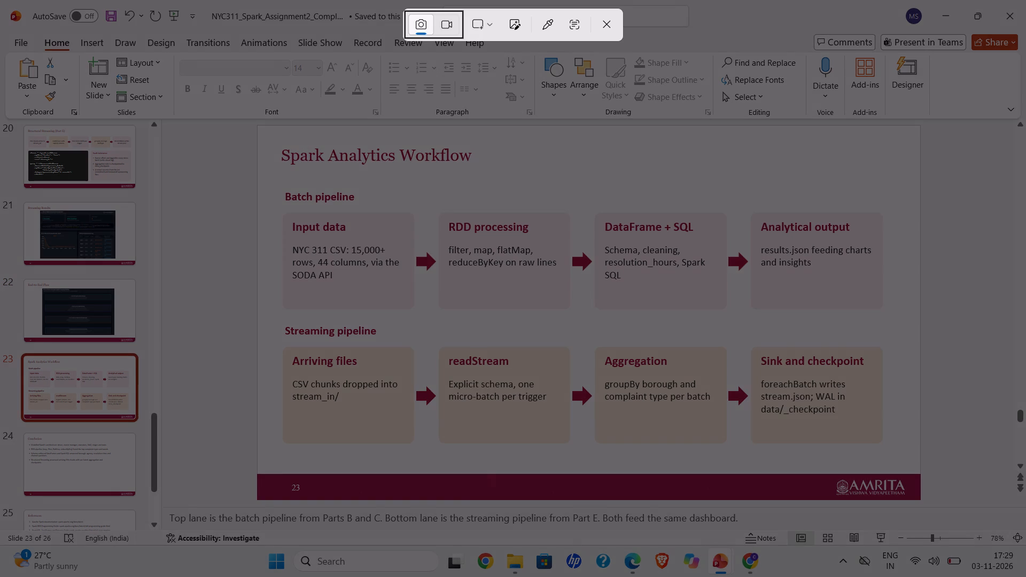
{"action": "left_click", "coordinate": [611, 29]}
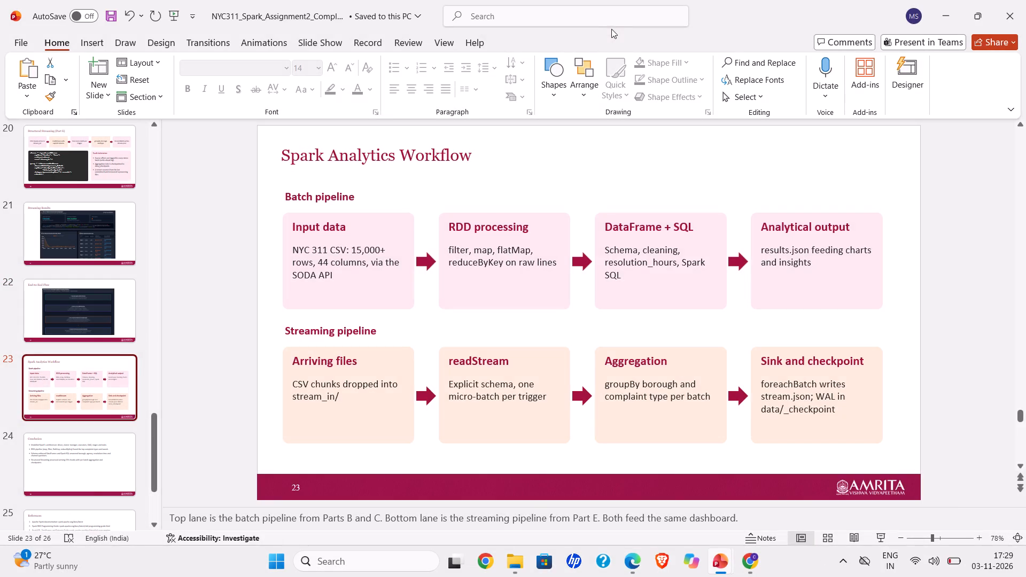
{"action": "right_click", "coordinate": [106, 381]}
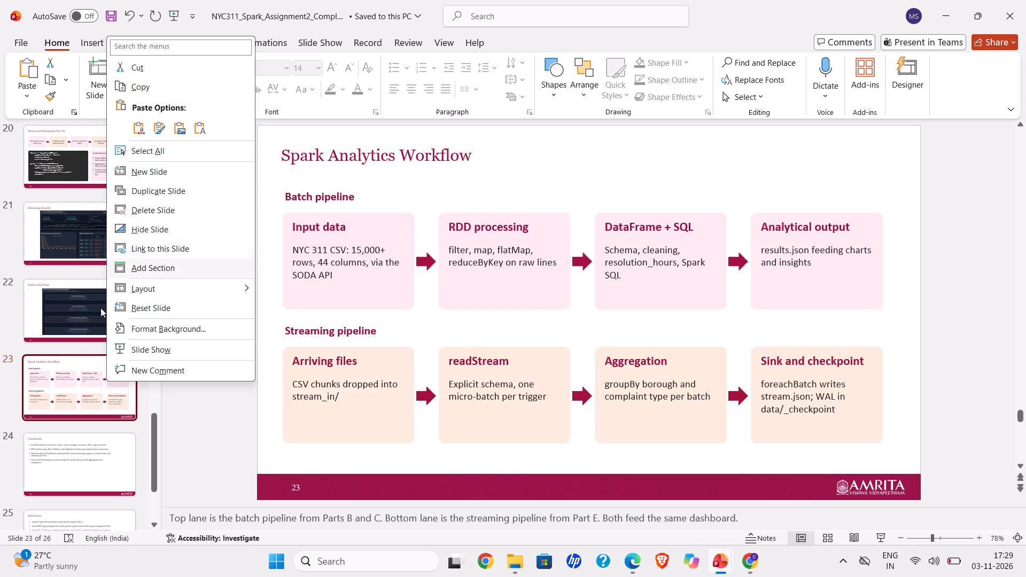
{"action": "left_click", "coordinate": [156, 204]}
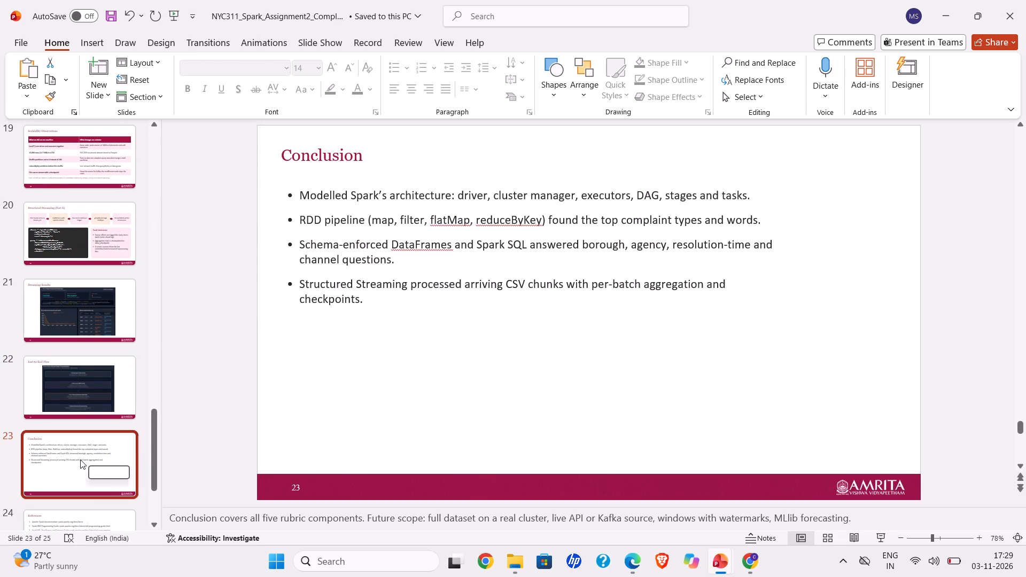
Review the remaining slides from End-to-End Flow to Thank You, and back through Streaming Results, Scalability Observations and Insights from the Spark Output.
{"action": "left_click", "coordinate": [80, 459]}
{"action": "left_click", "coordinate": [81, 403]}
{"action": "scroll", "coordinate": [81, 403], "scroll_direction": "down", "scroll_amount": 1}
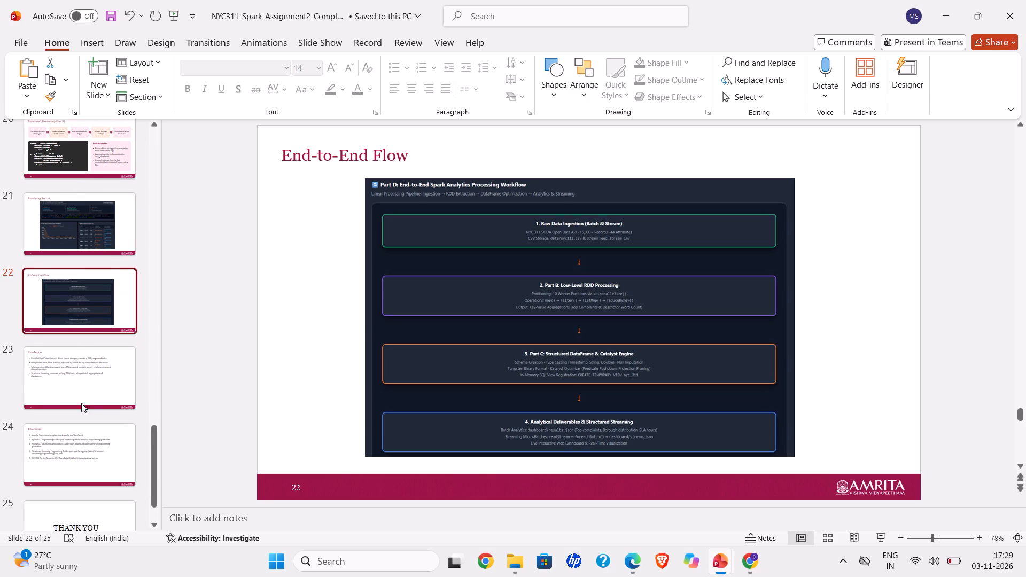
{"action": "left_click", "coordinate": [65, 348]}
{"action": "key", "text": "Down"}
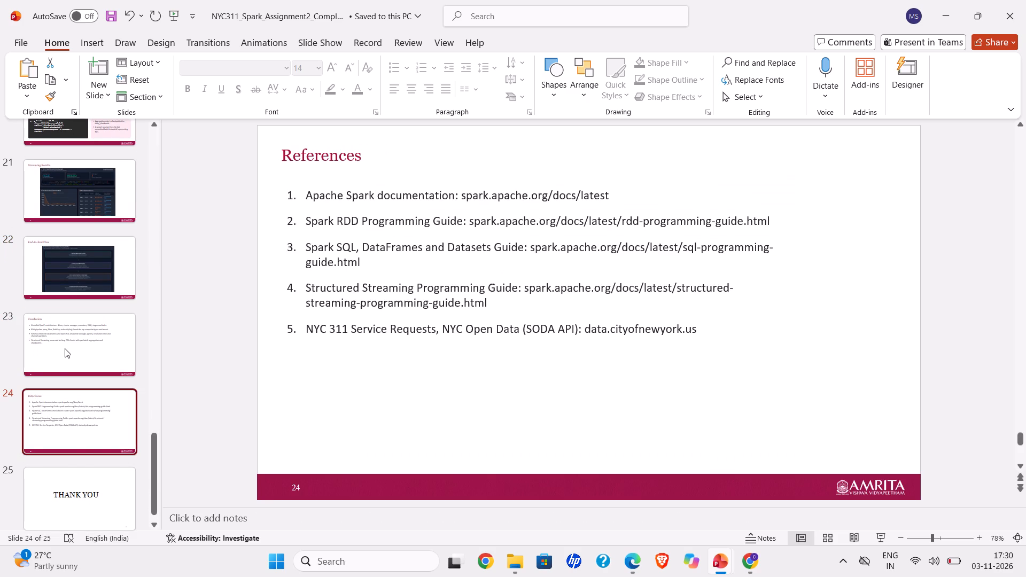
{"action": "key", "text": "Down"}
{"action": "key", "text": "Up"}
{"action": "key", "text": "Up"}
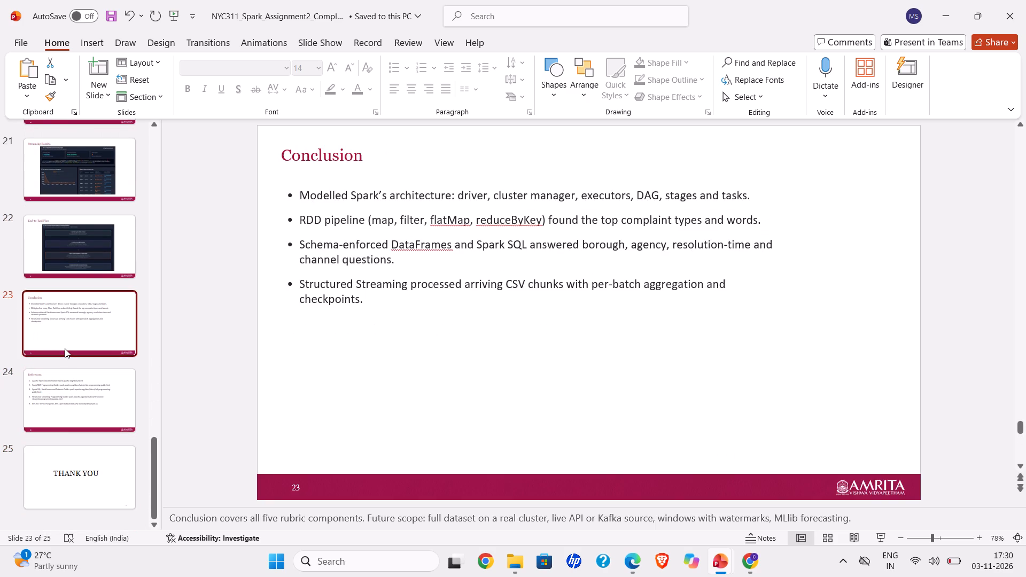
{"action": "key", "text": "Up"}
{"action": "key", "text": "Up"}
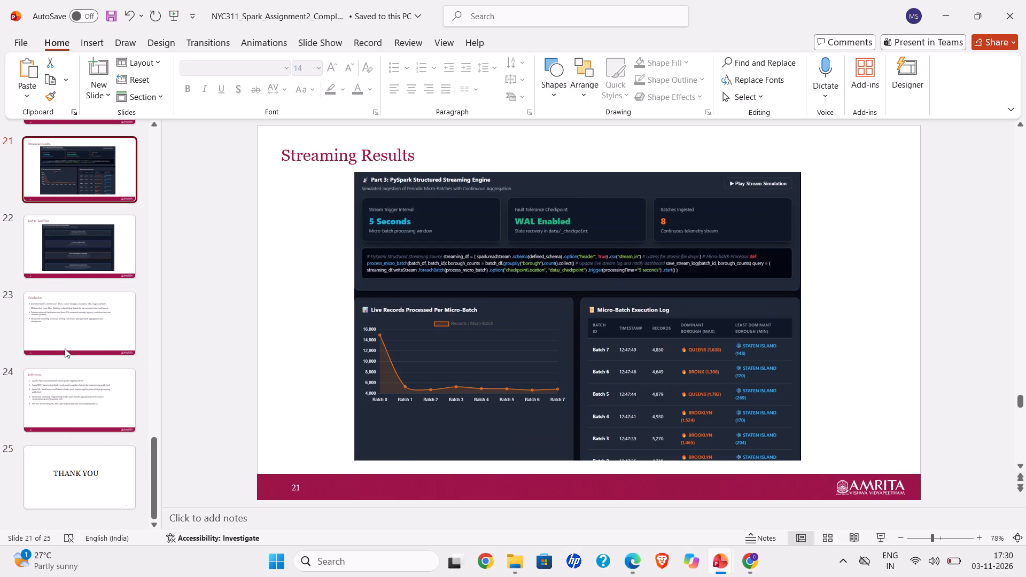
{"action": "key", "text": "Up"}
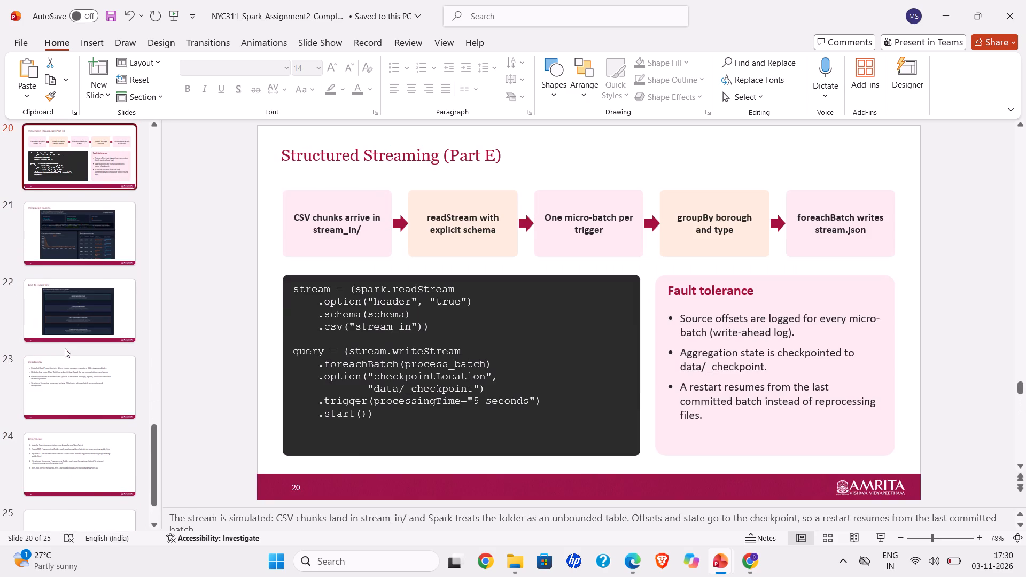
{"action": "key", "text": "Up"}
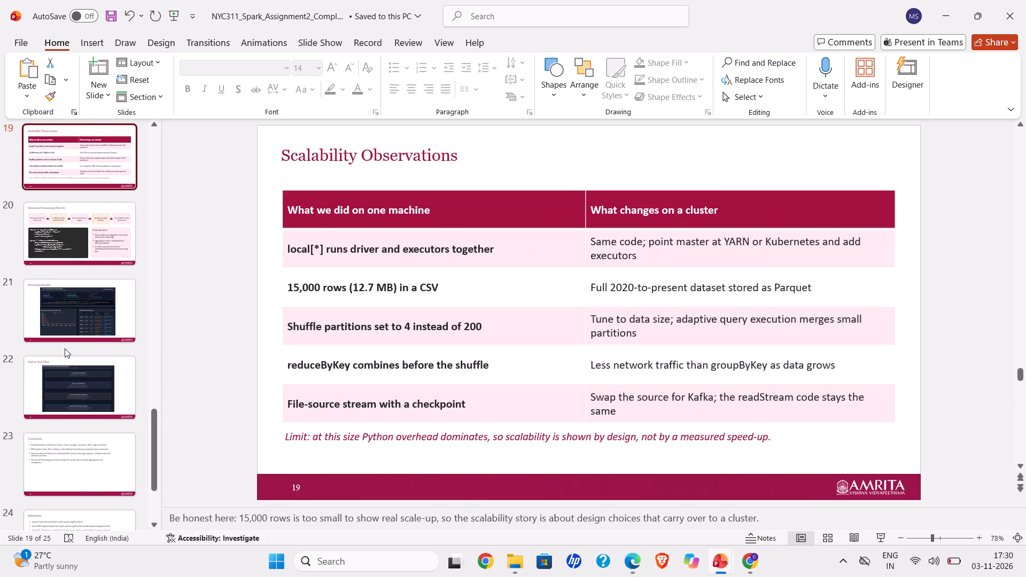
{"action": "key", "text": "Up"}
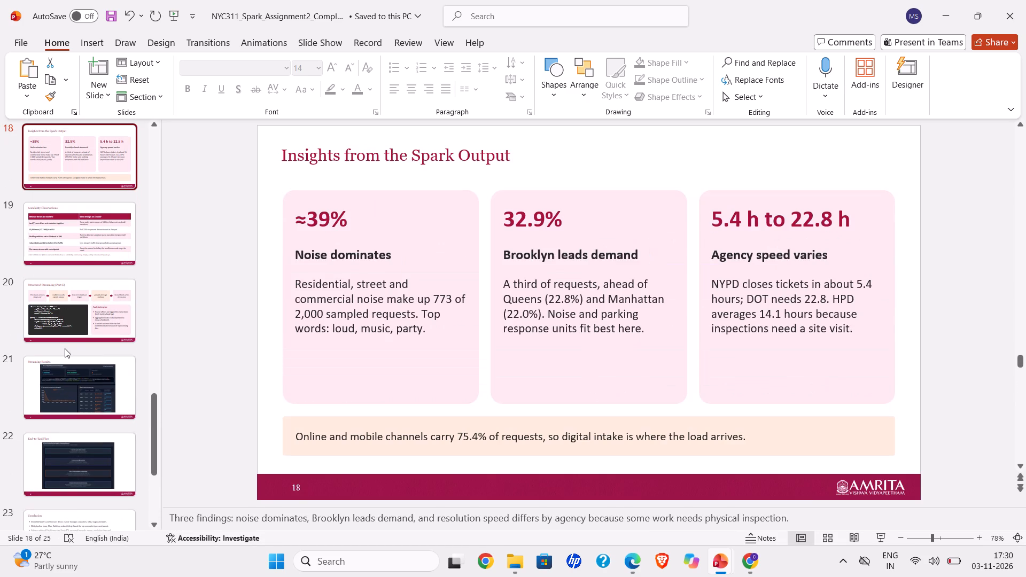
{"action": "key", "text": "Down"}
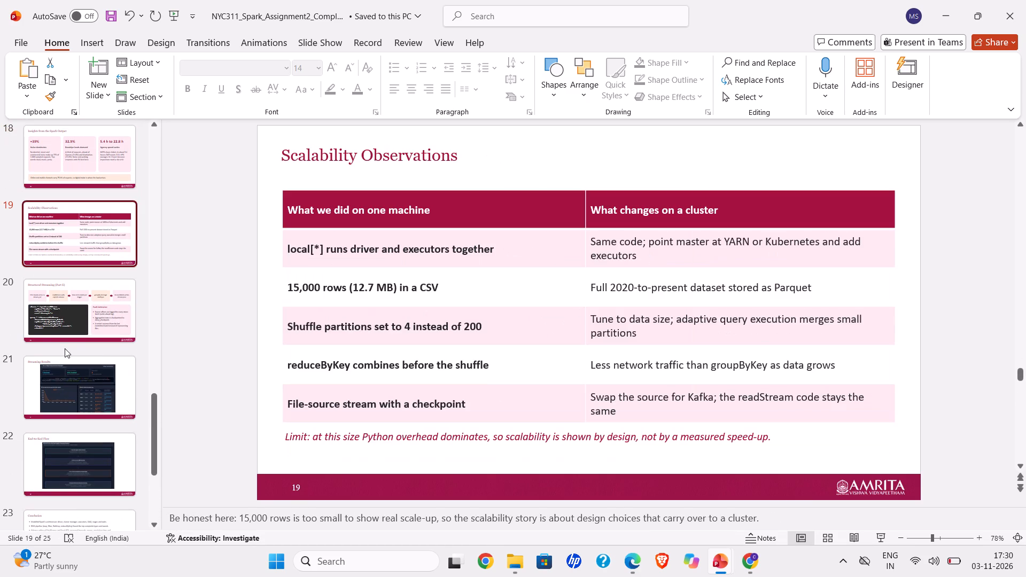
{"action": "left_click", "coordinate": [98, 228]}
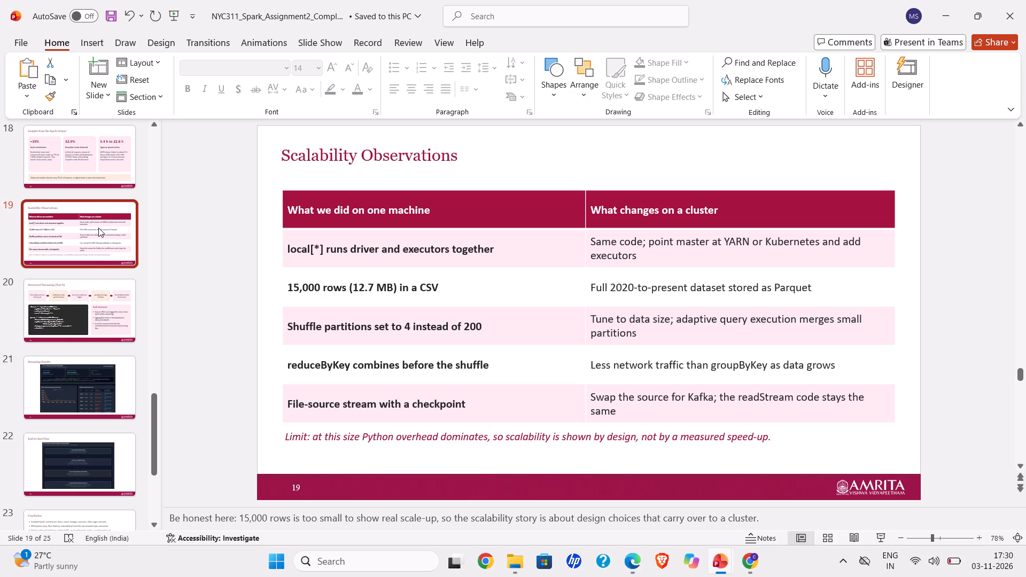
{"action": "key", "text": "Down"}
{"action": "key", "text": "Up"}
{"action": "key", "text": "Up"}
{"action": "key", "text": "Up"}
{"action": "key", "text": "Up"}
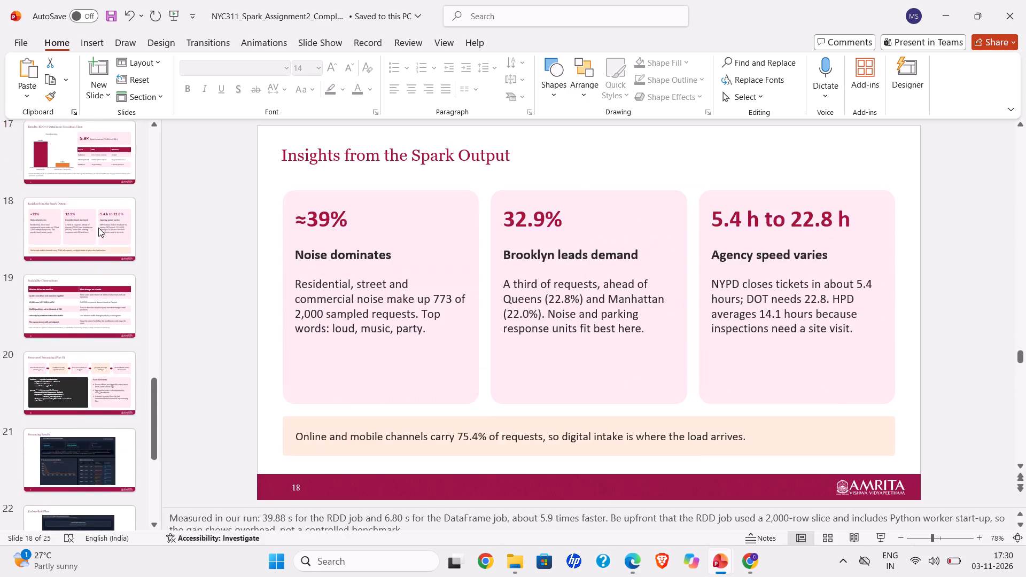
Return to the start of the deck and review the slides from Introduction to Spark Environment Setup, ending back on Spark Architecture (Part A).
{"action": "key", "text": "Up"}
{"action": "key", "text": "Up"}
{"action": "key", "text": "Up"}
{"action": "key", "text": "Up"}
{"action": "key", "text": "Up"}
{"action": "key", "text": "Up"}
{"action": "key", "text": "Up"}
{"action": "key", "text": "Up"}
{"action": "key", "text": "Up"}
{"action": "key", "text": "Up"}
{"action": "key", "text": "Up"}
{"action": "key", "text": "Up"}
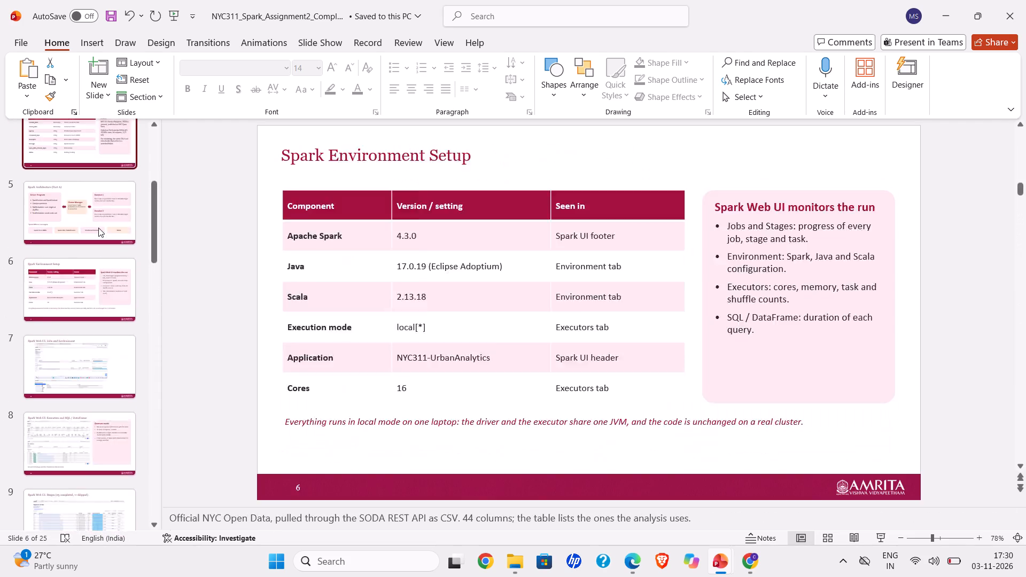
{"action": "key", "text": "Up"}
{"action": "key", "text": "Up"}
{"action": "key", "text": "Up"}
{"action": "key", "text": "Up"}
{"action": "key", "text": "Up"}
{"action": "key", "text": "Up"}
{"action": "key", "text": "Down"}
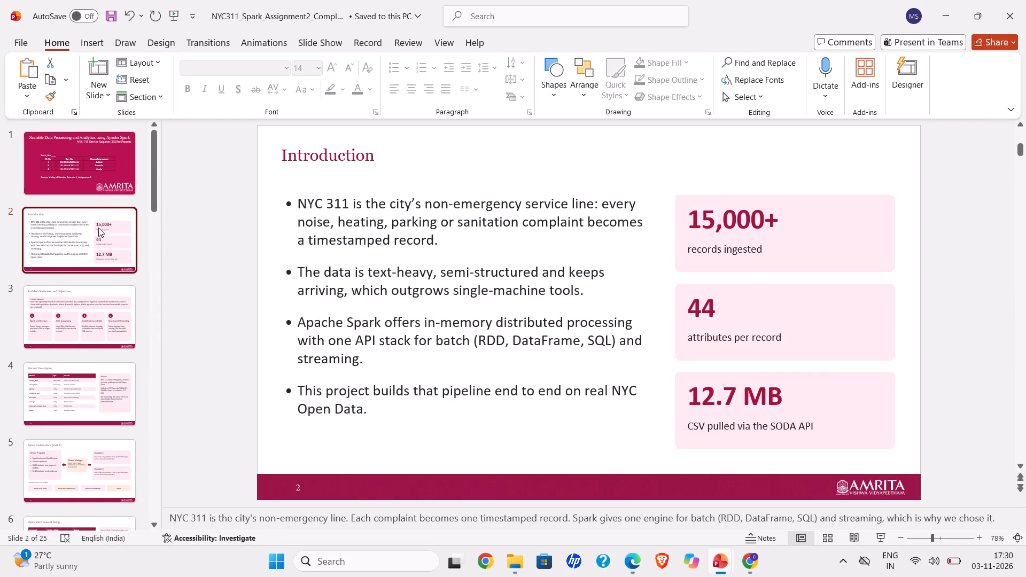
{"action": "key", "text": "Down"}
{"action": "key", "text": "Up"}
{"action": "key", "text": "Down"}
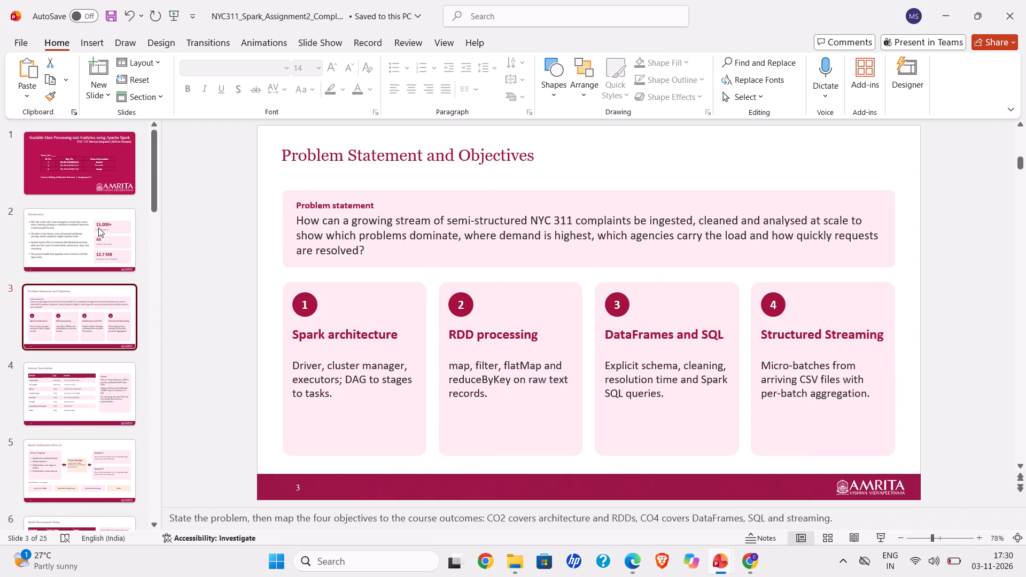
{"action": "key", "text": "Up"}
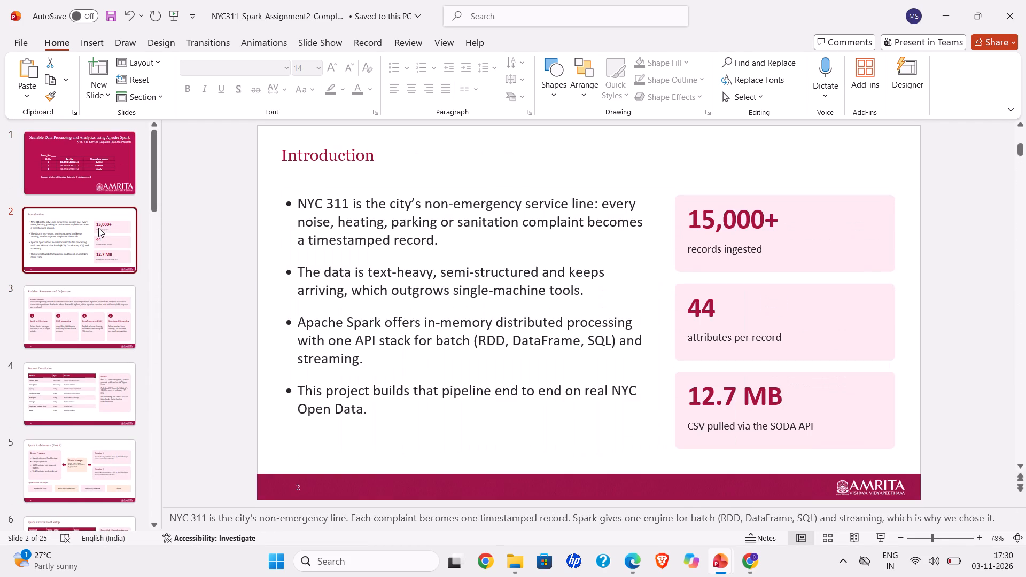
{"action": "key", "text": "Down"}
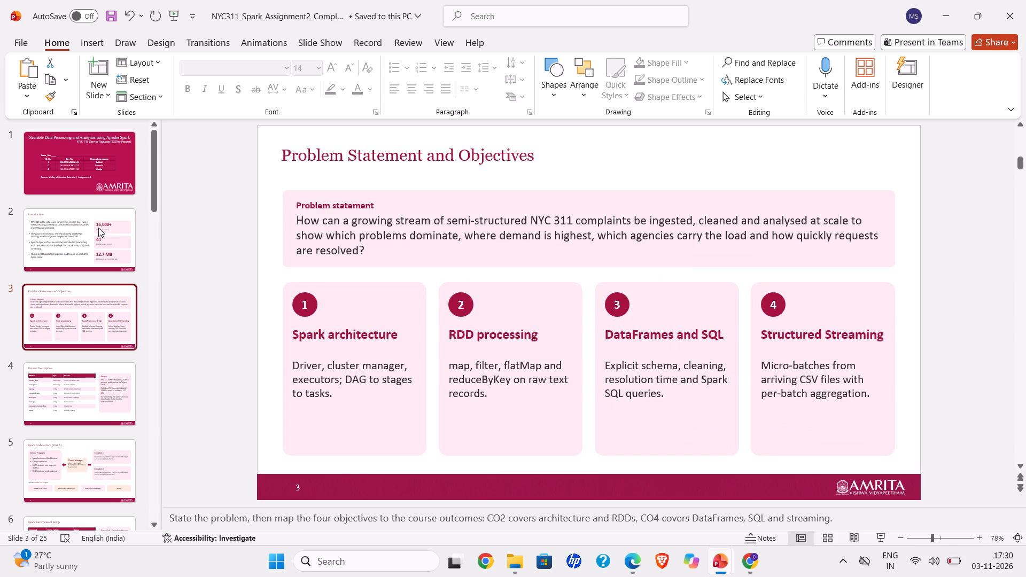
{"action": "key", "text": "Down"}
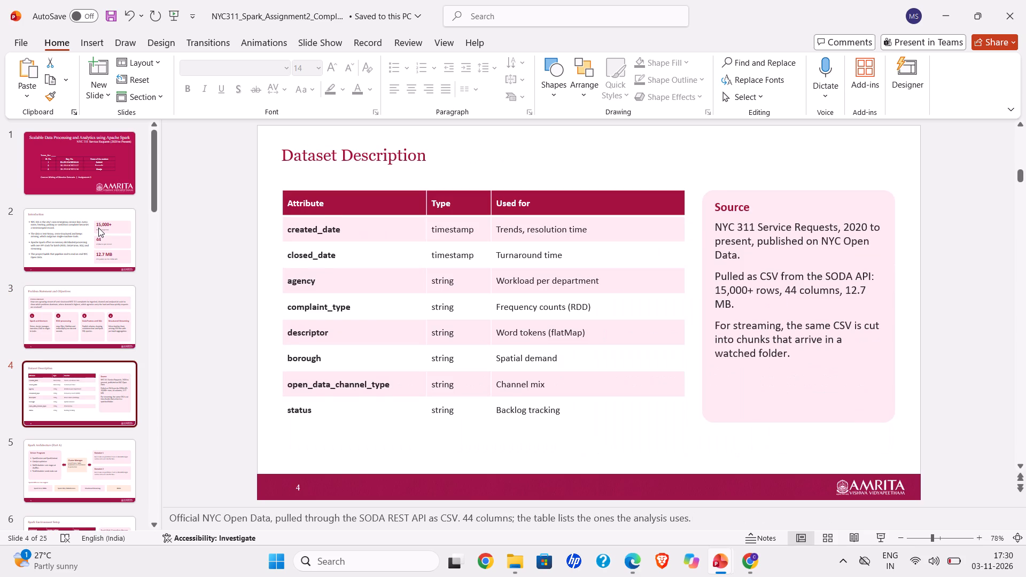
{"action": "key", "text": "Down"}
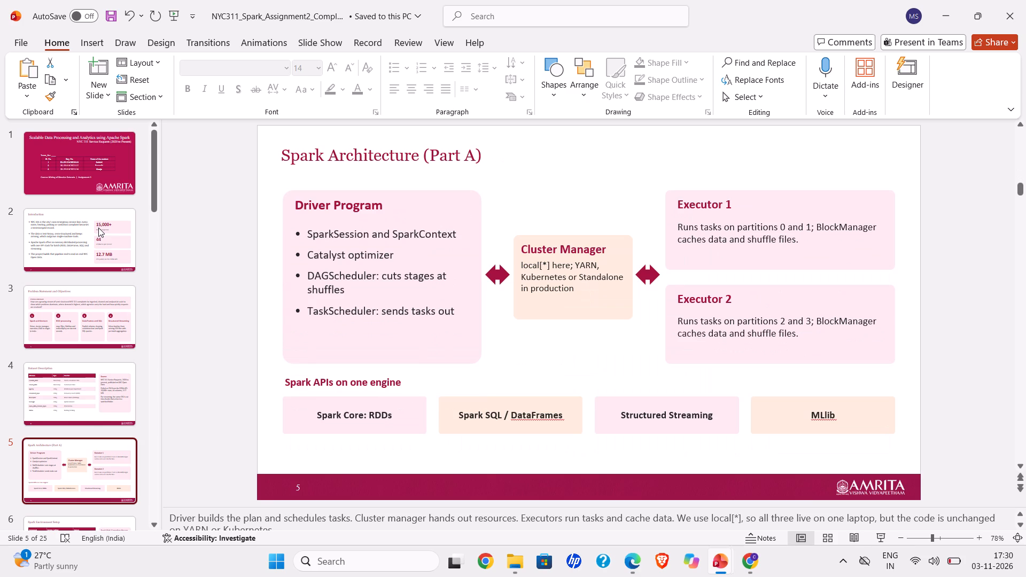
{"action": "scroll", "coordinate": [57, 406], "scroll_direction": "down", "scroll_amount": 2}
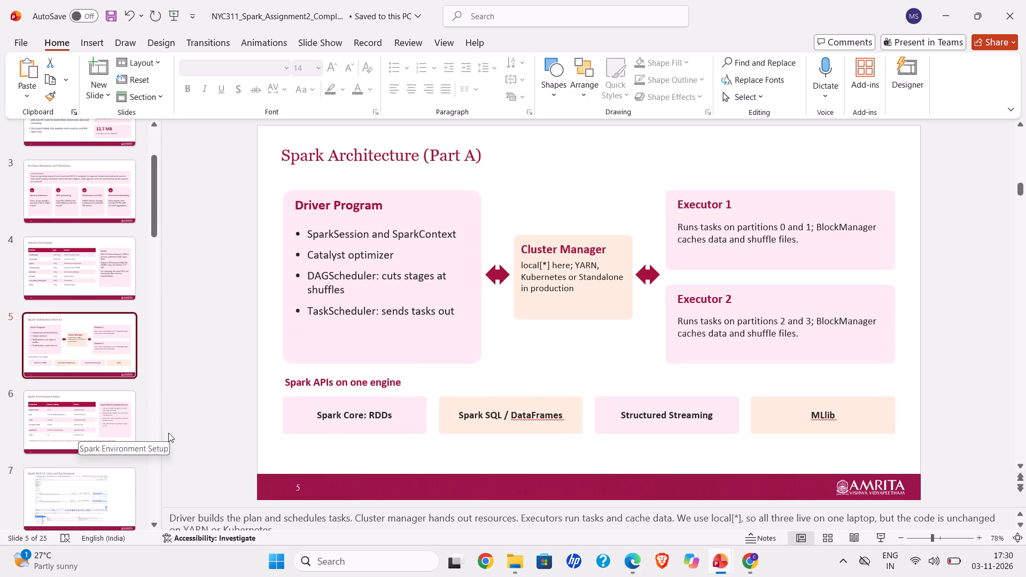
{"action": "left_click", "coordinate": [68, 404]}
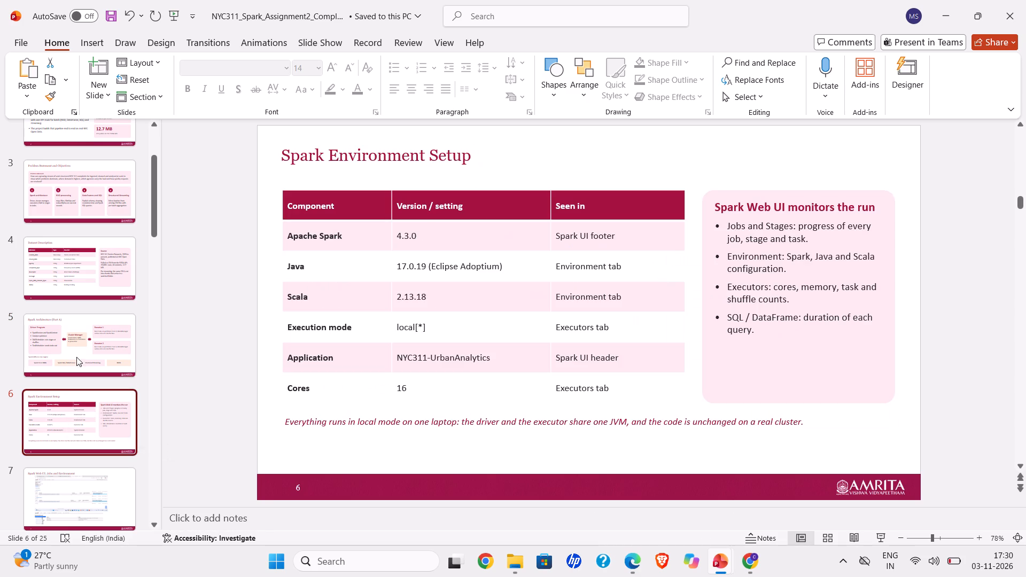
{"action": "left_click", "coordinate": [80, 339]}
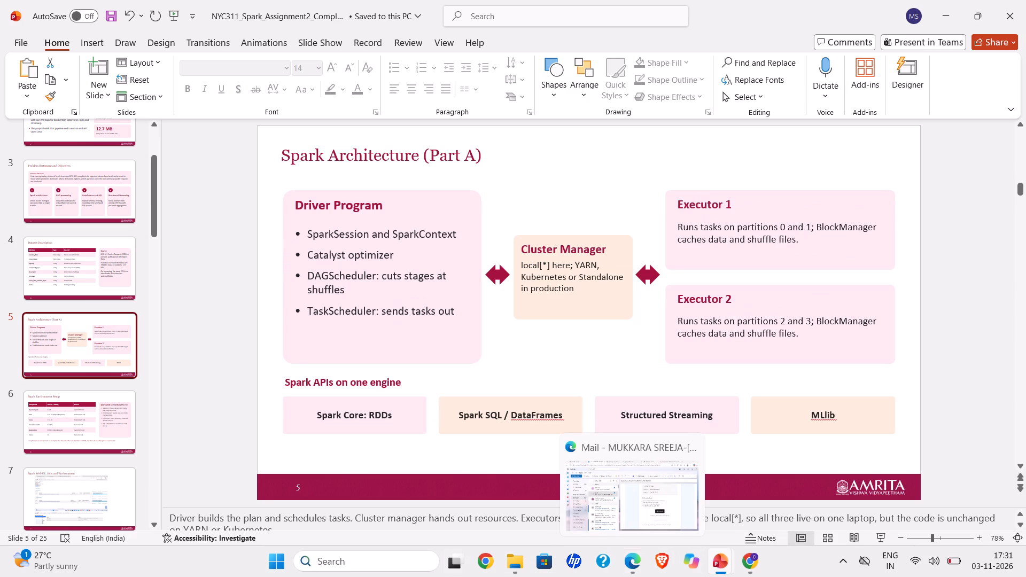
Search Windows for "vscode" and launch Visual Studio Code.
{"action": "left_click", "coordinate": [408, 561]}
{"action": "type", "text": "vscode"}
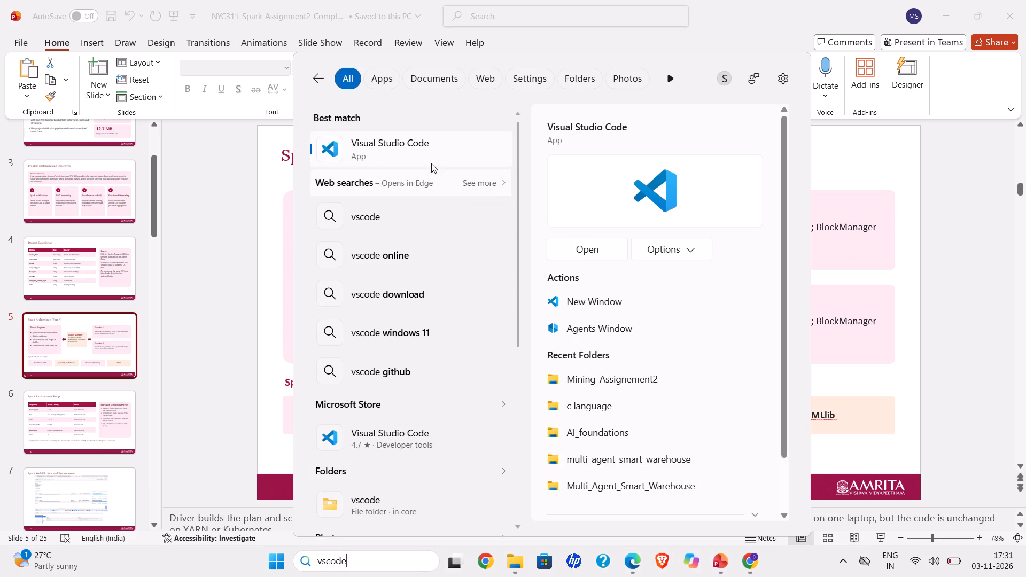
{"action": "left_click", "coordinate": [434, 143]}
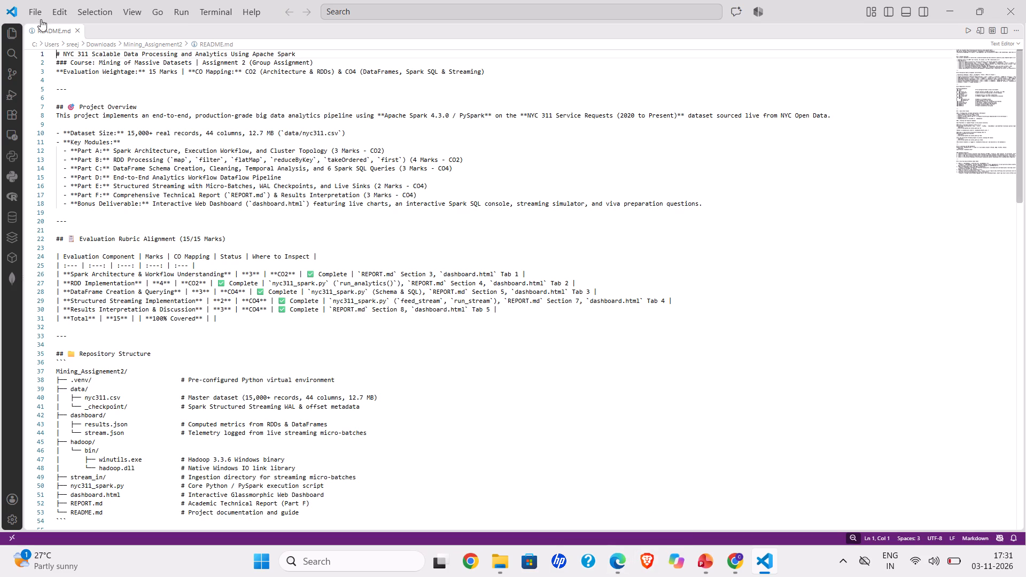
Show the file explorer and open the Mining_Assignement2 folder from Downloads as the project folder.
{"action": "left_click", "coordinate": [12, 33]}
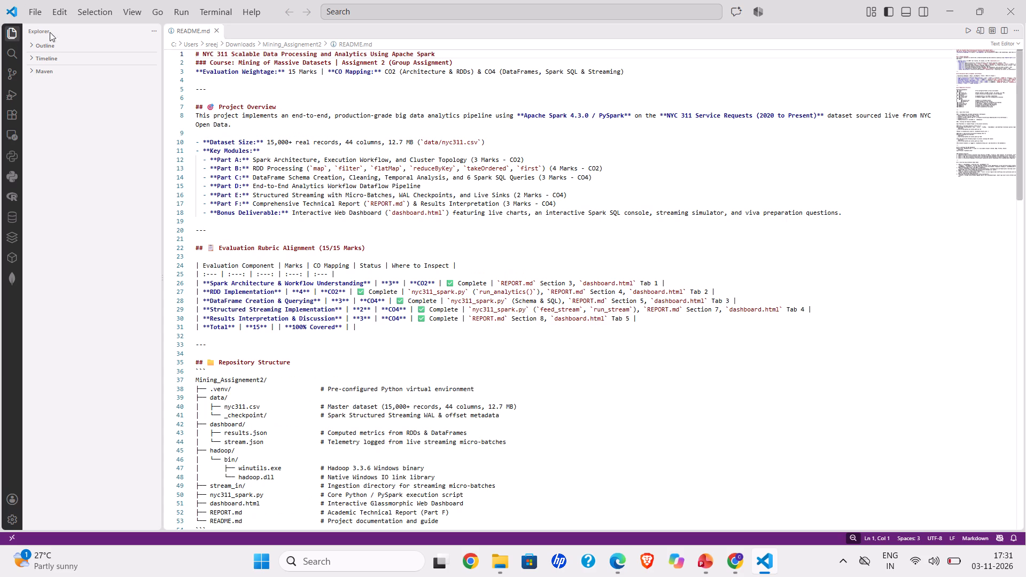
{"action": "left_click", "coordinate": [68, 45]}
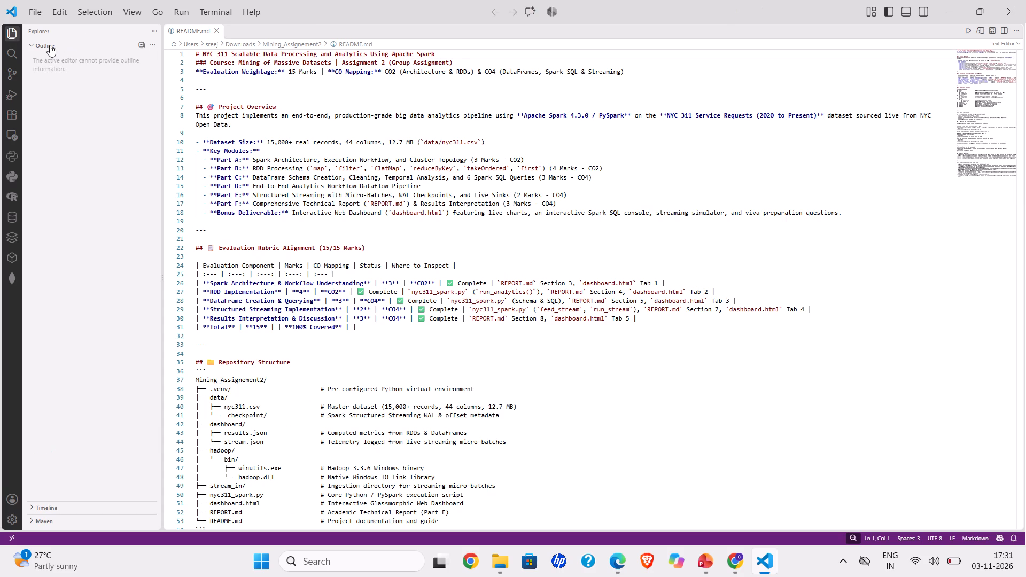
{"action": "left_click_drag", "start_coordinate": [44, 45], "coordinate": [32, 1]}
{"action": "left_click", "coordinate": [32, 1]}
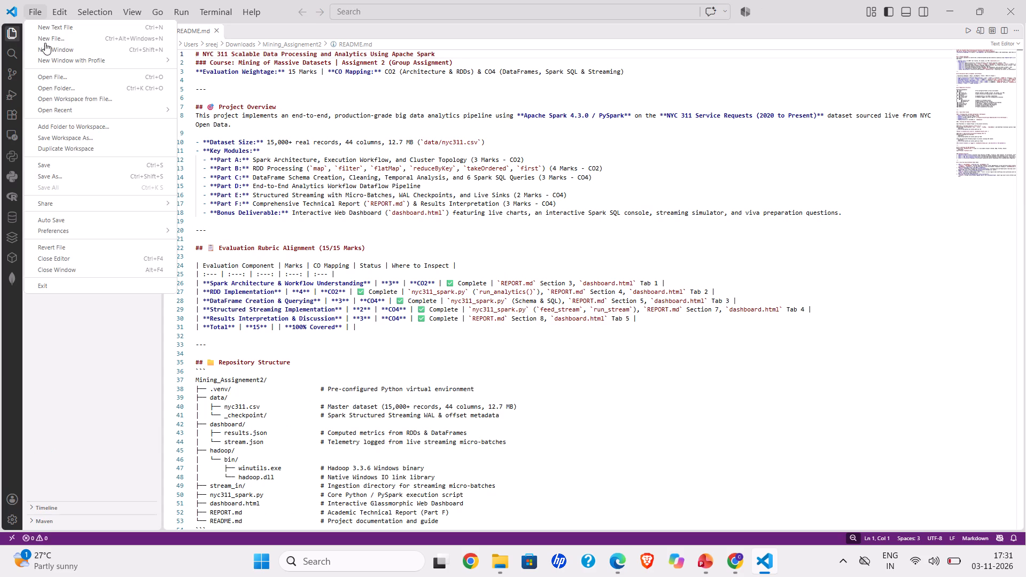
{"action": "left_click", "coordinate": [52, 84]}
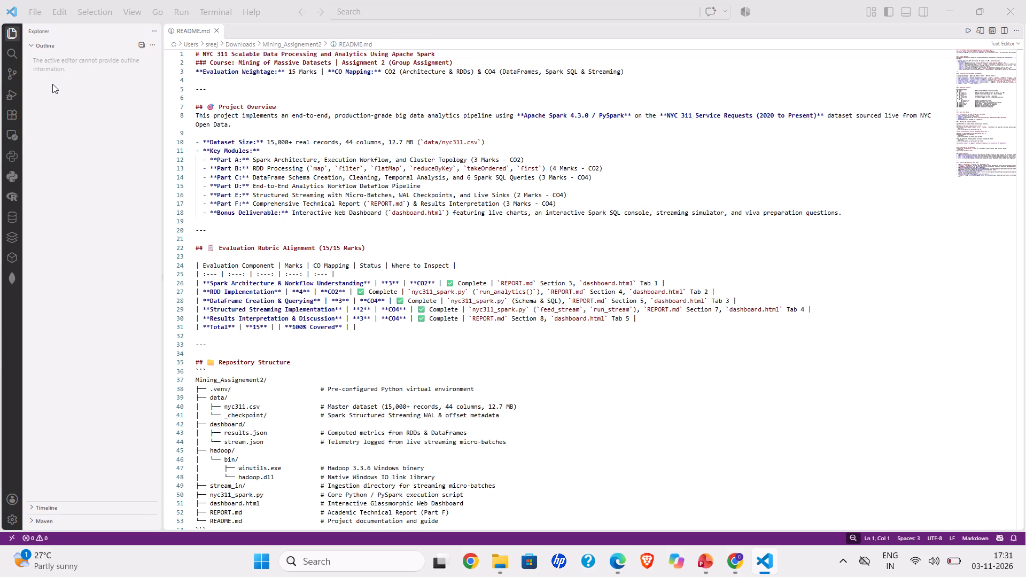
{"action": "scroll", "coordinate": [132, 122], "scroll_direction": "up", "scroll_amount": 3}
{"action": "left_click", "coordinate": [51, 165]}
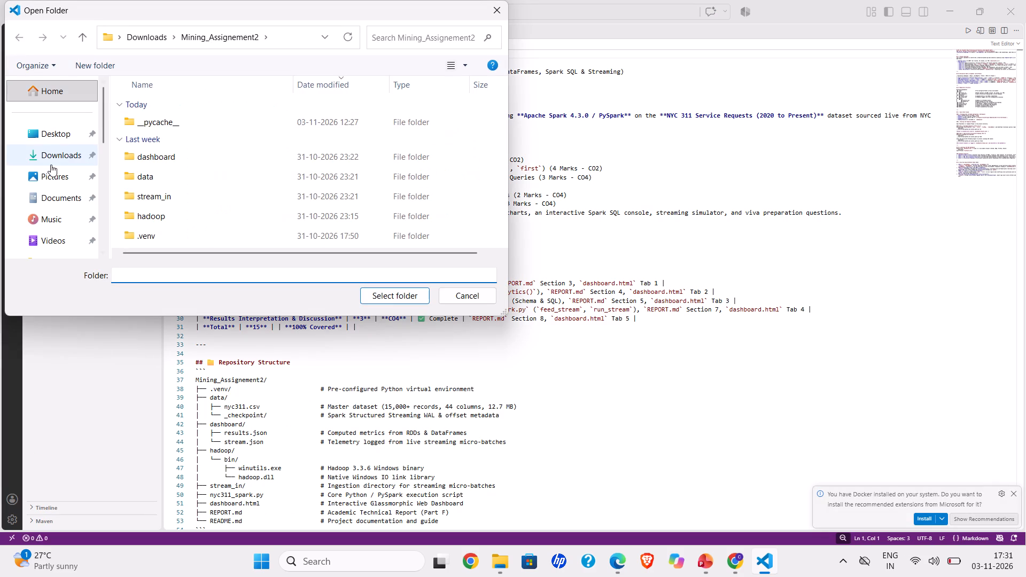
{"action": "scroll", "coordinate": [159, 144], "scroll_direction": "up", "scroll_amount": 3}
{"action": "scroll", "coordinate": [159, 144], "scroll_direction": "down", "scroll_amount": 1}
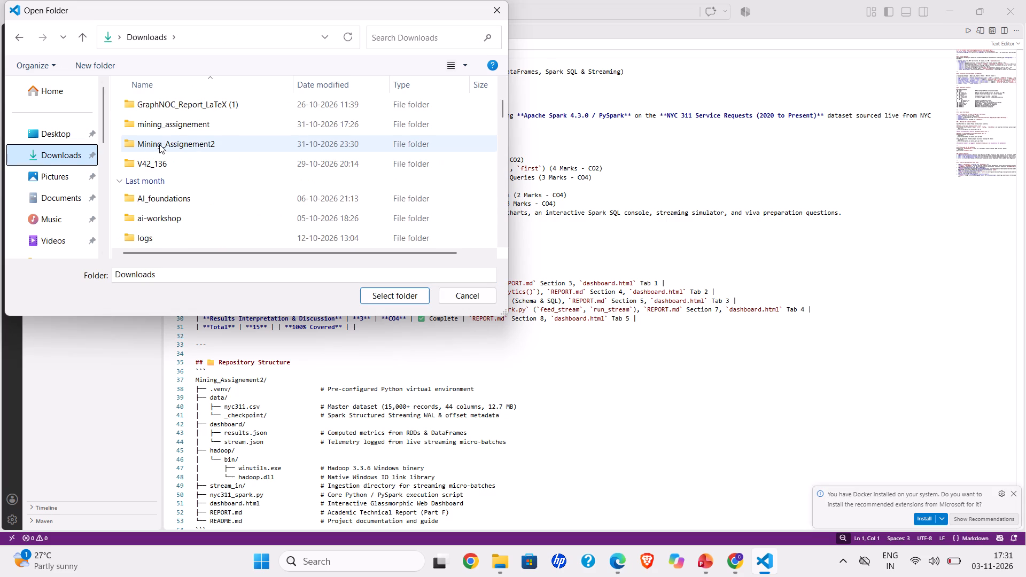
{"action": "scroll", "coordinate": [159, 144], "scroll_direction": "down", "scroll_amount": 1}
{"action": "scroll", "coordinate": [159, 144], "scroll_direction": "up", "scroll_amount": 2}
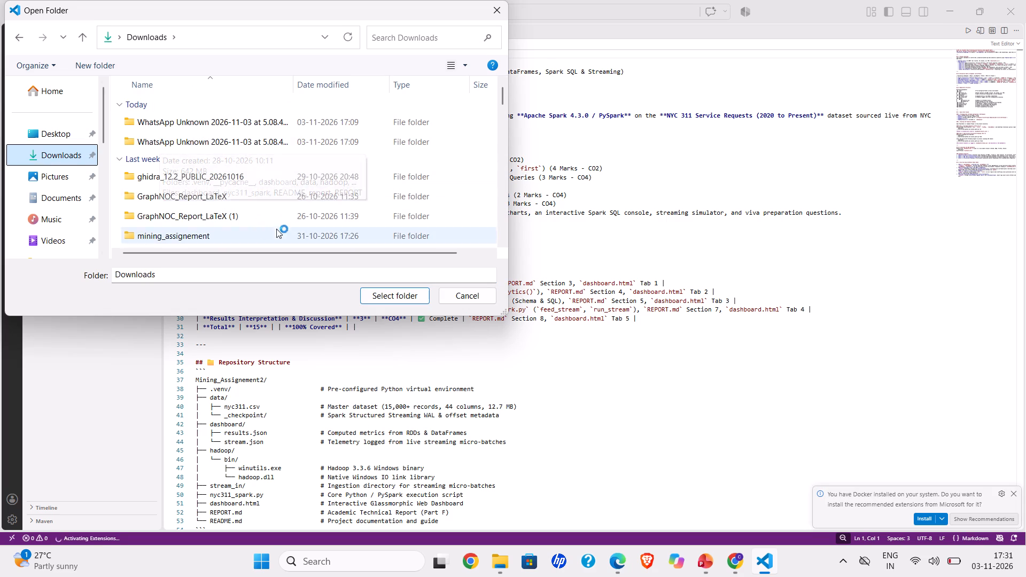
{"action": "scroll", "coordinate": [195, 182], "scroll_direction": "down", "scroll_amount": 1}
{"action": "scroll", "coordinate": [195, 182], "scroll_direction": "up", "scroll_amount": 1}
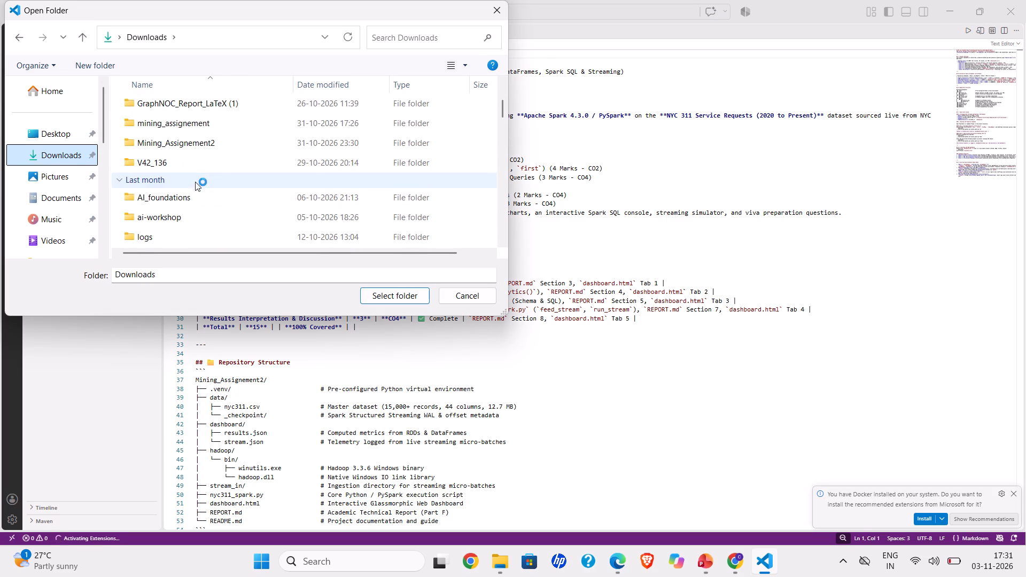
{"action": "left_click", "coordinate": [180, 142]}
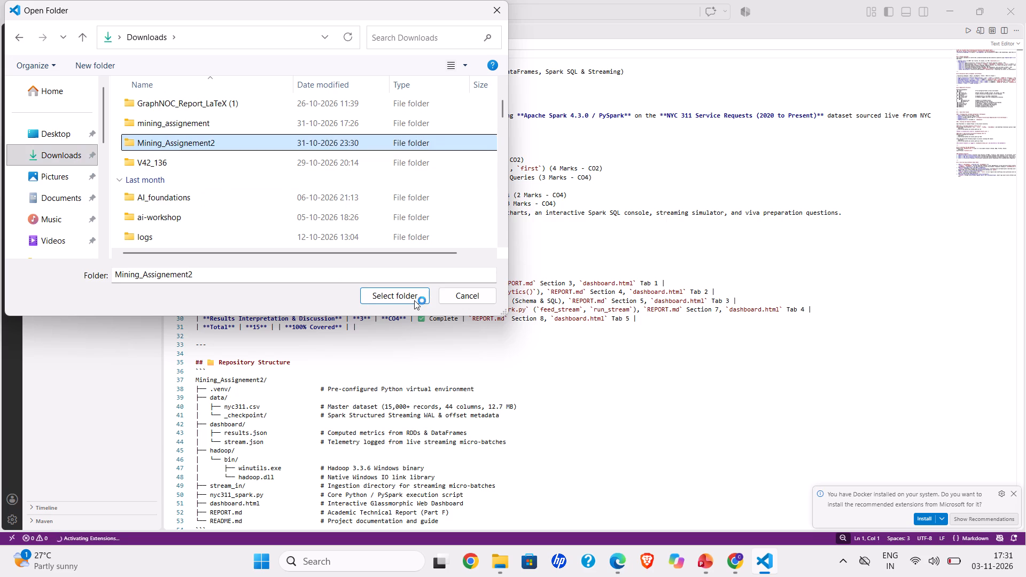
{"action": "left_click", "coordinate": [408, 293]}
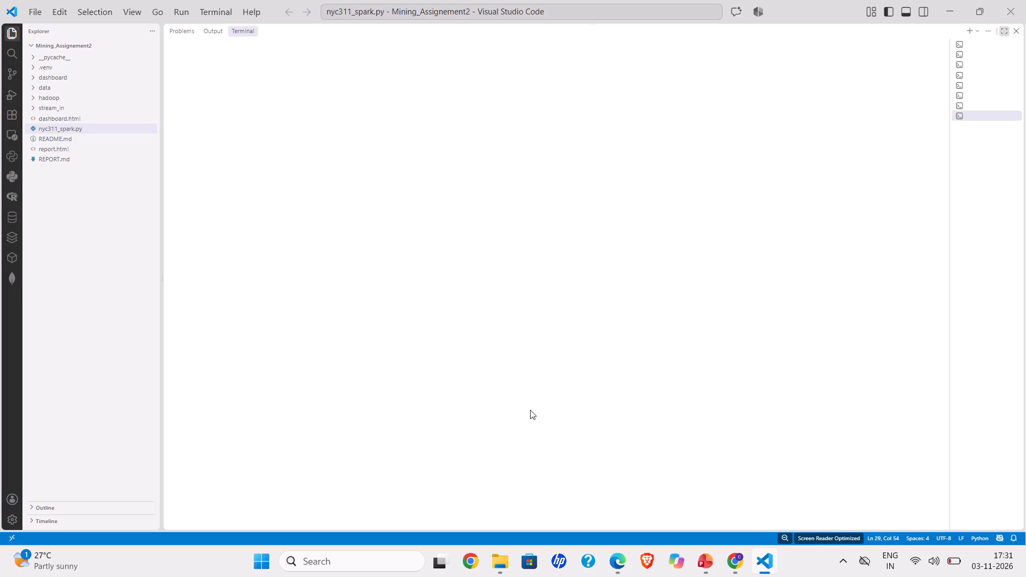
Enlarge the editor's interface by two zoom levels.
{"action": "key", "text": "ctrl+equal"}
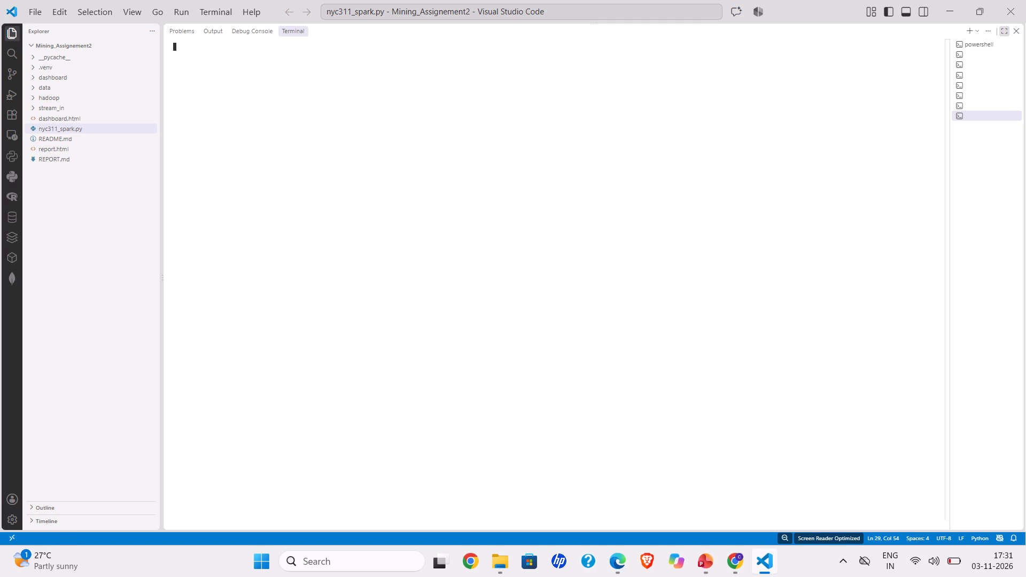
{"action": "key", "text": "ctrl+equal"}
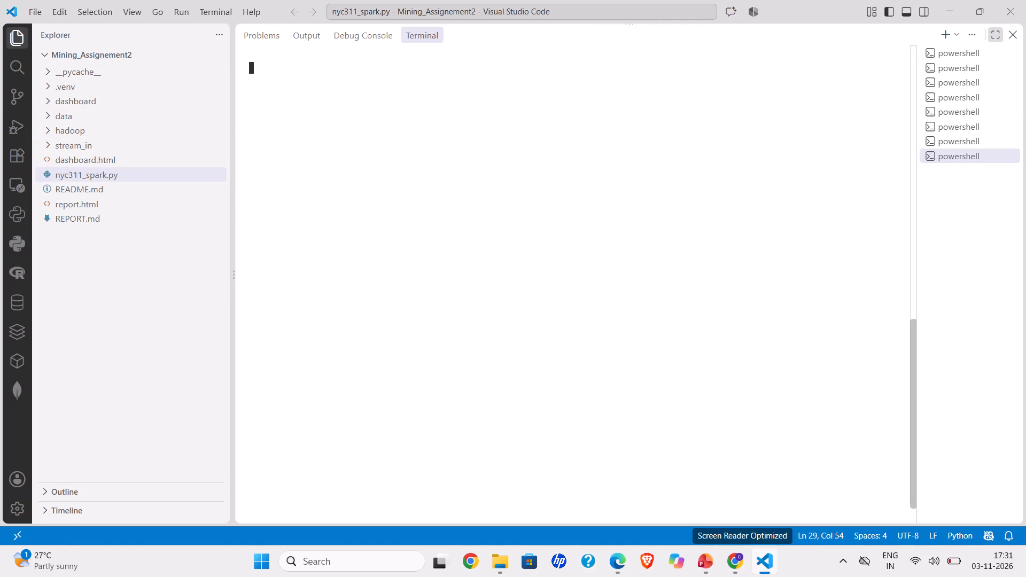
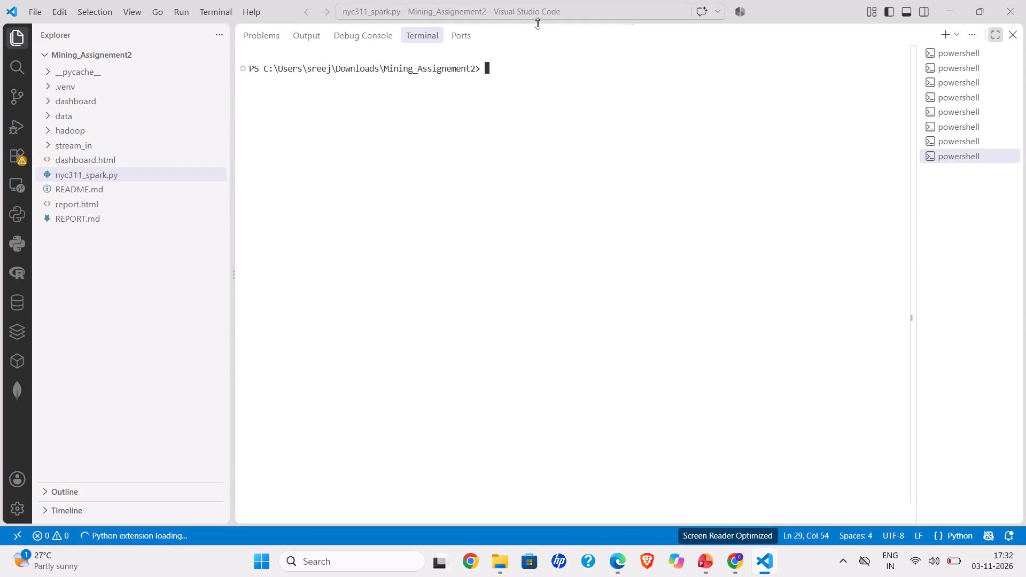
Shrink the maximized terminal area to about the lower half so the nyc311_spark.py code shows above it.
{"action": "left_click", "coordinate": [538, 24]}
{"action": "left_click_drag", "start_coordinate": [538, 24], "coordinate": [541, 264]}
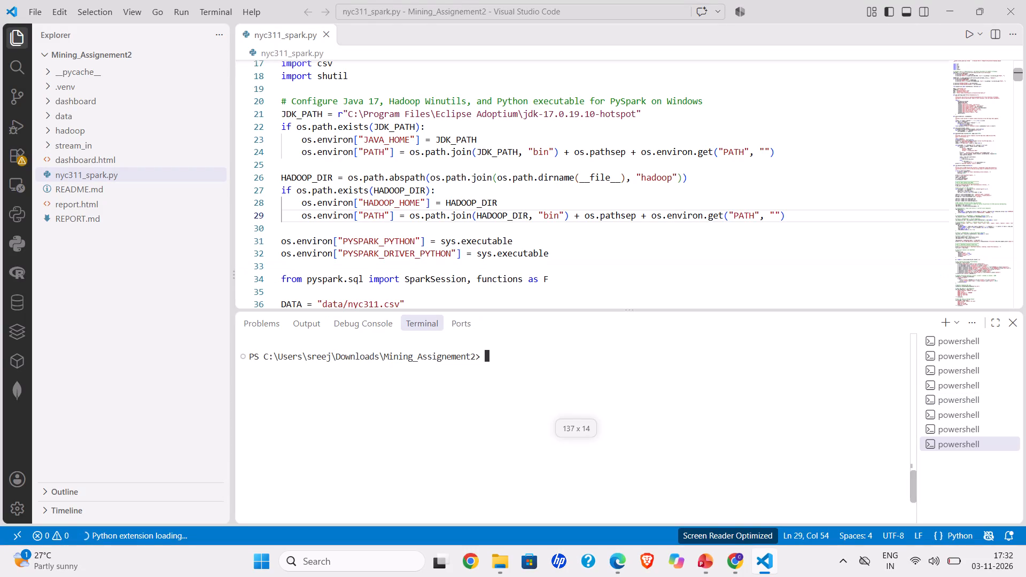
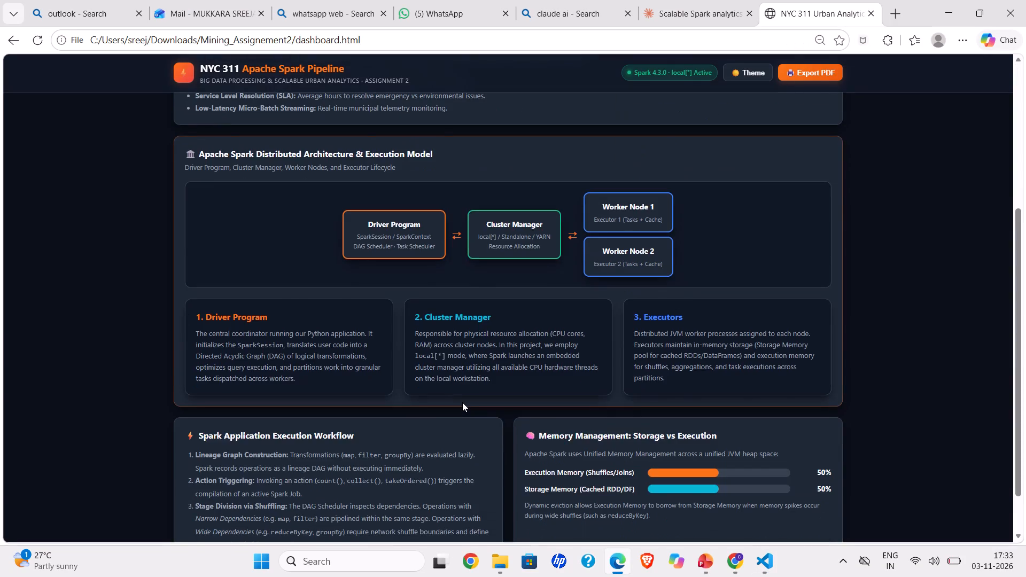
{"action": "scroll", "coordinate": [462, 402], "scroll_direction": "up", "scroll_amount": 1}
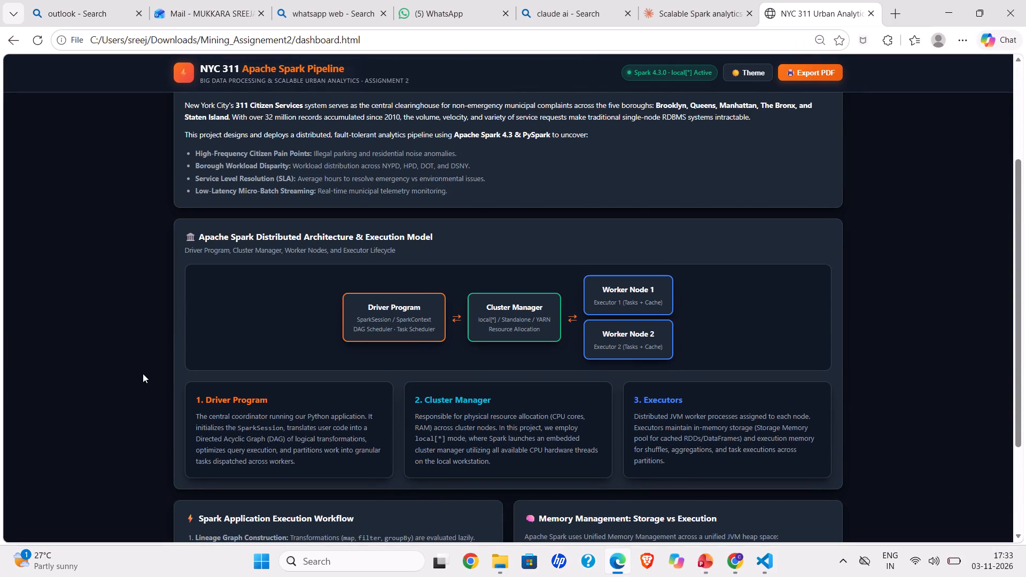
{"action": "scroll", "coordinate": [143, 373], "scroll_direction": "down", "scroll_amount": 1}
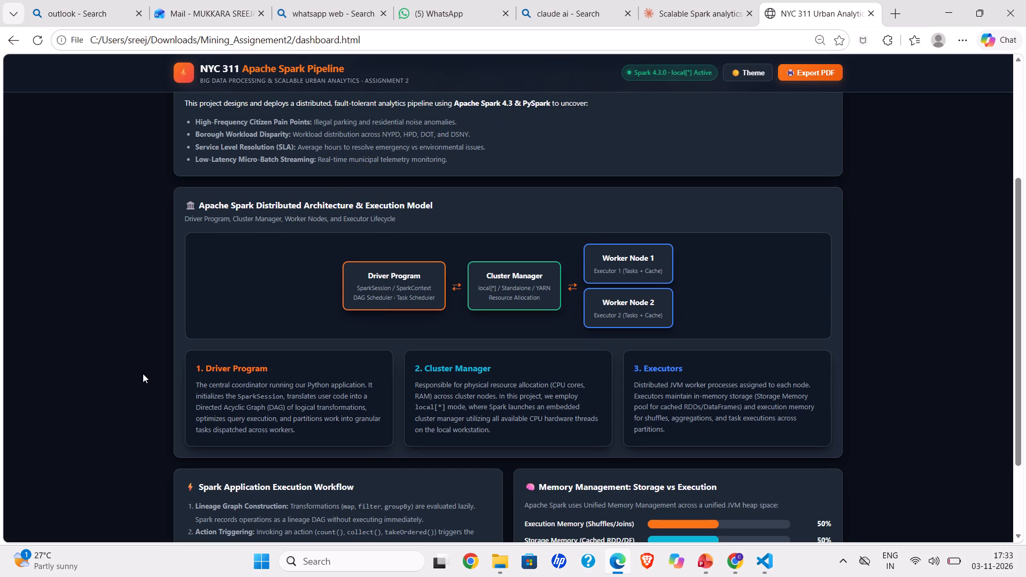
Capture the dashboard's Apache Spark Distributed Architecture & Execution Model section as a screenshot and switch to the PowerPoint deck with Spark Architecture (Part A).
{"action": "scroll", "coordinate": [143, 373], "scroll_direction": "down", "scroll_amount": 3}
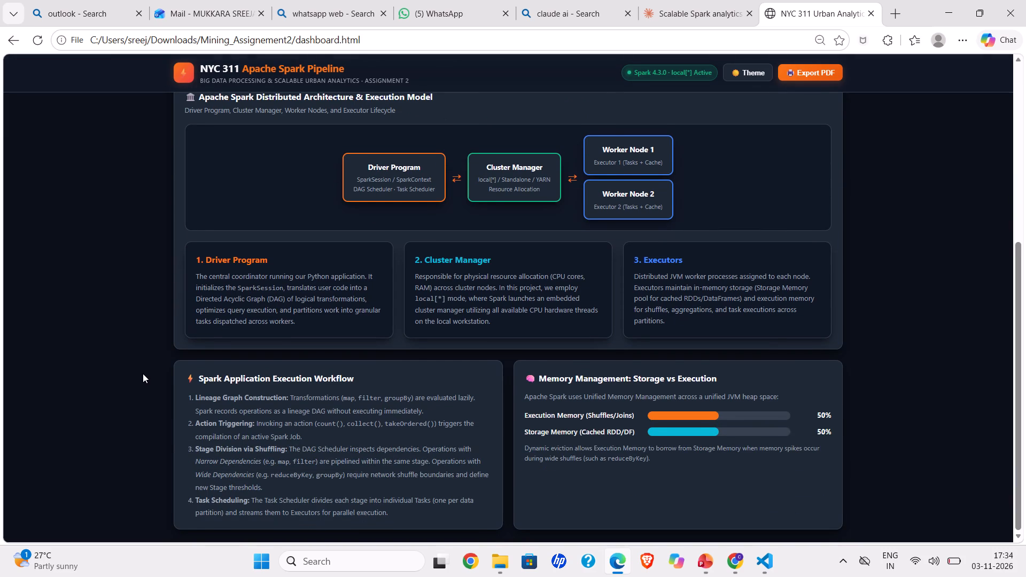
{"action": "scroll", "coordinate": [143, 373], "scroll_direction": "up", "scroll_amount": 1}
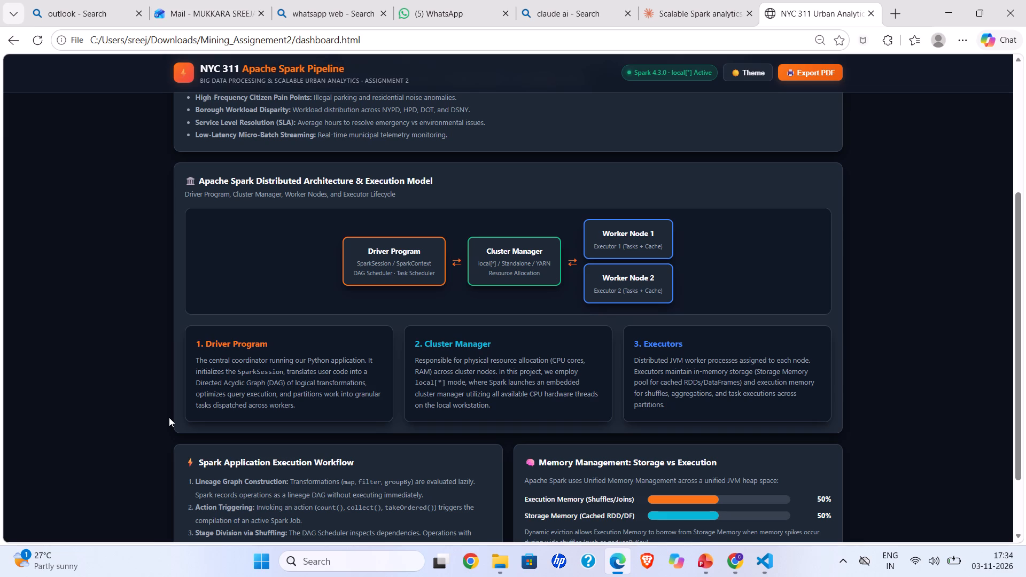
{"action": "key", "text": "Print"}
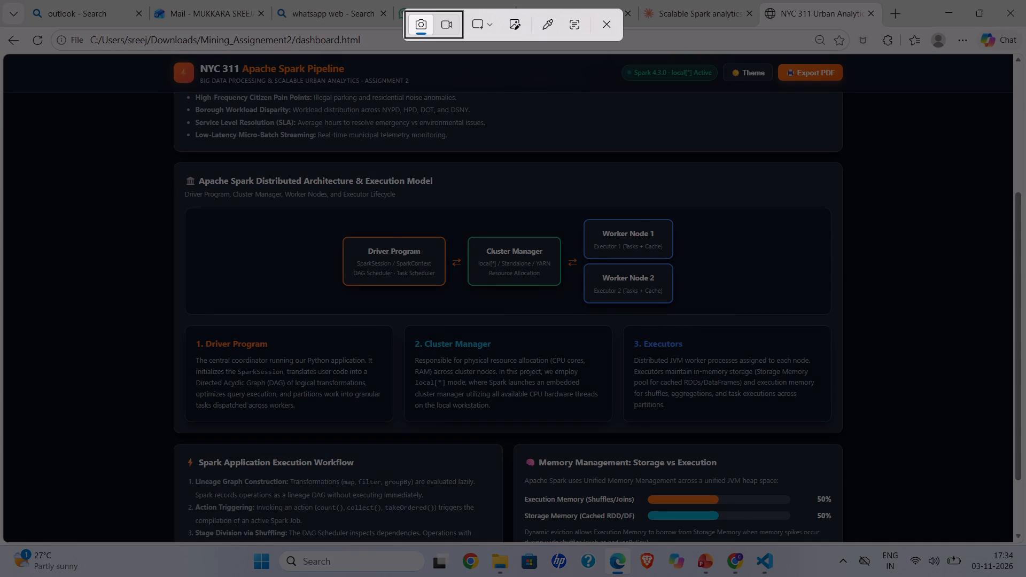
{"action": "left_click_drag", "start_coordinate": [181, 170], "coordinate": [837, 427]}
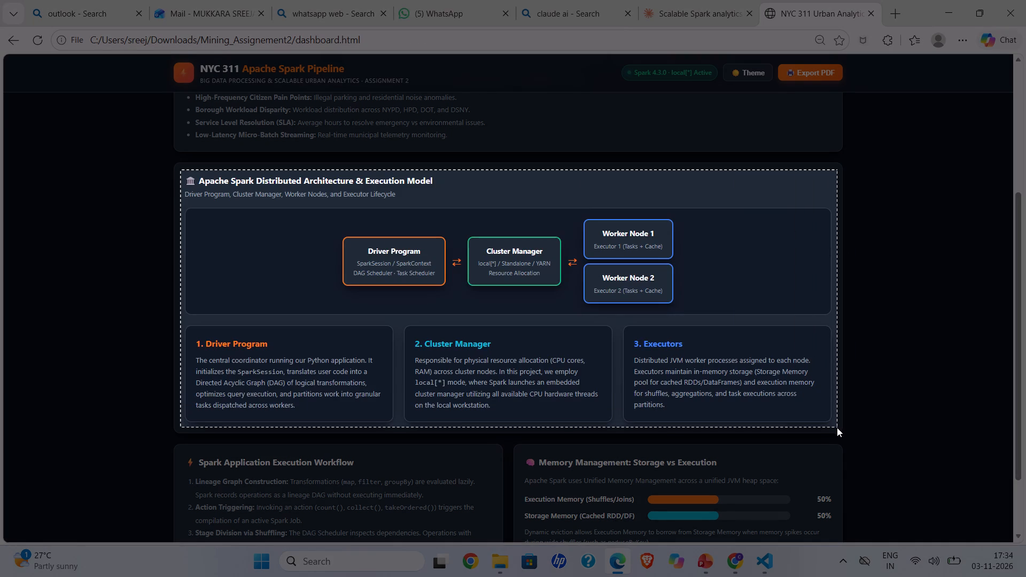
{"action": "left_click_drag", "start_coordinate": [837, 427], "coordinate": [840, 426]}
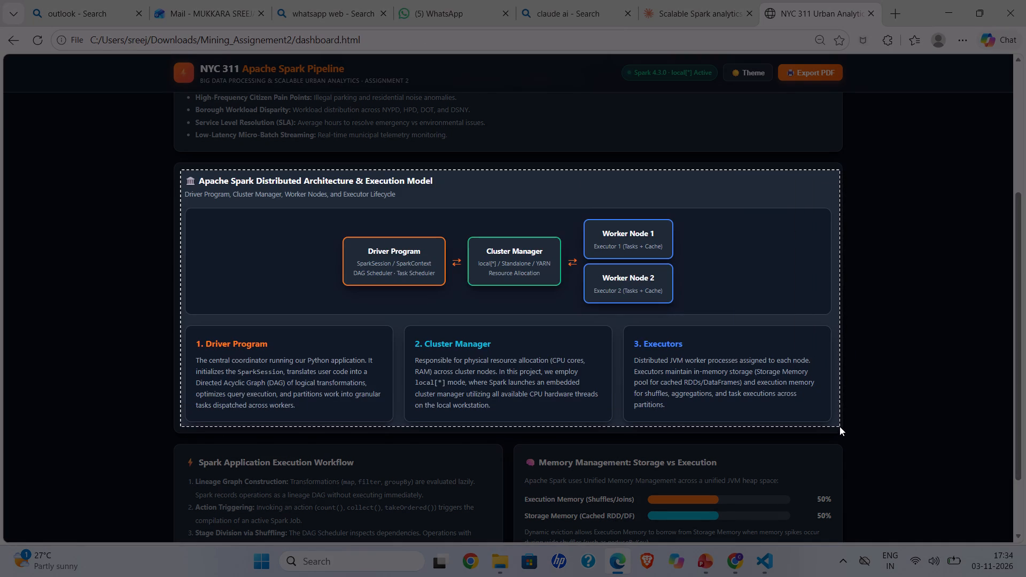
{"action": "left_click_drag", "start_coordinate": [840, 426], "coordinate": [836, 426]}
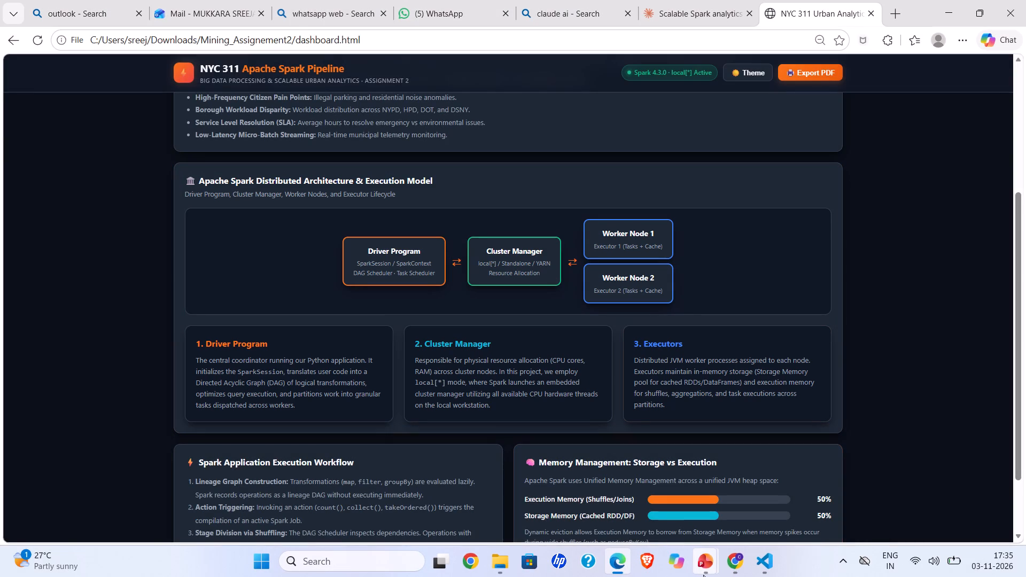
{"action": "left_click", "coordinate": [744, 502]}
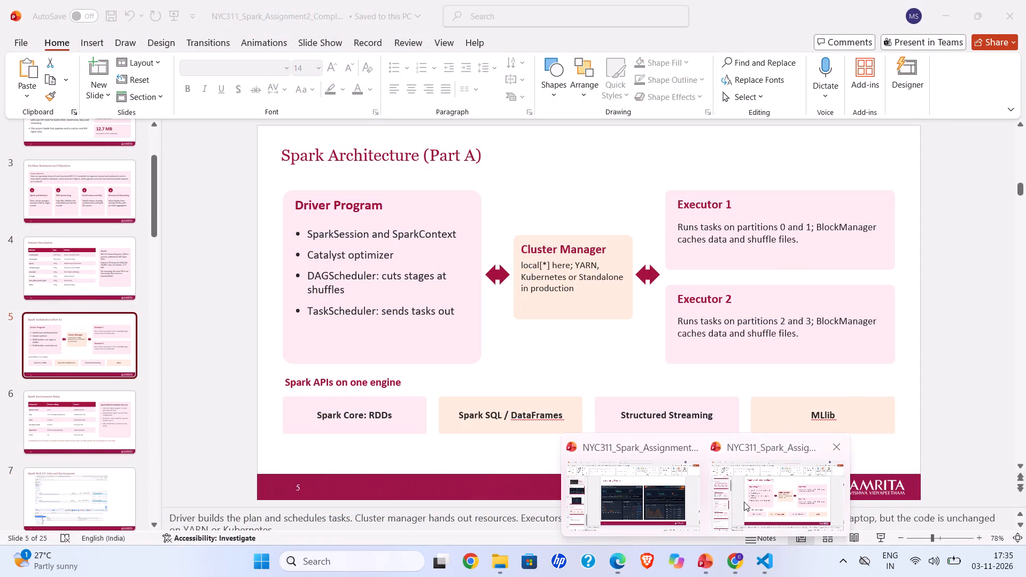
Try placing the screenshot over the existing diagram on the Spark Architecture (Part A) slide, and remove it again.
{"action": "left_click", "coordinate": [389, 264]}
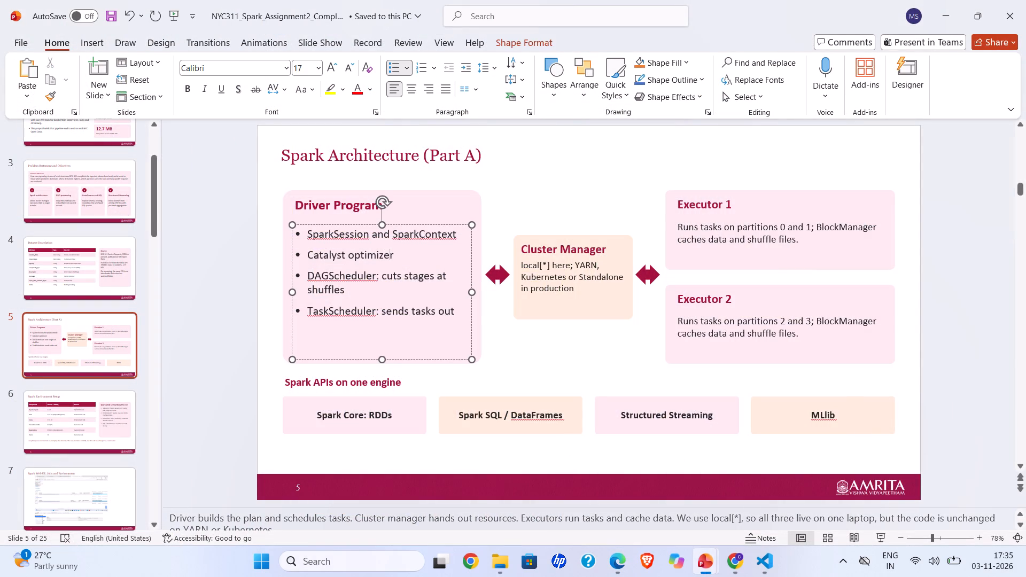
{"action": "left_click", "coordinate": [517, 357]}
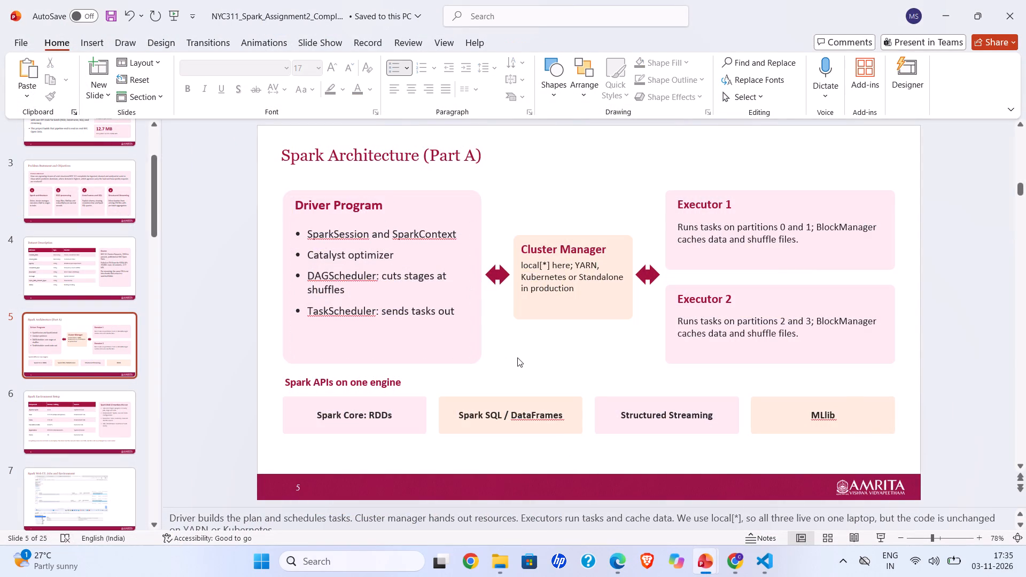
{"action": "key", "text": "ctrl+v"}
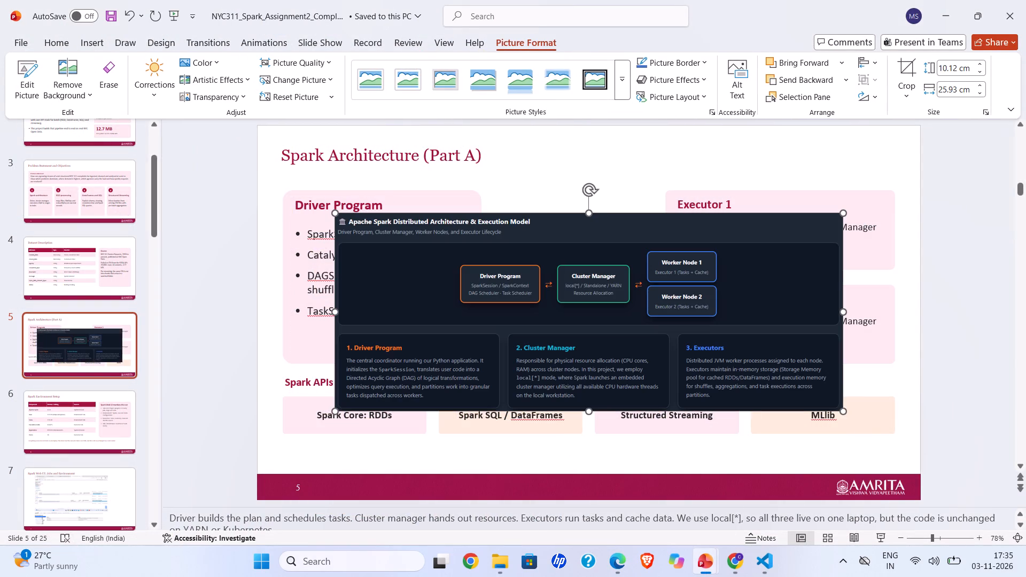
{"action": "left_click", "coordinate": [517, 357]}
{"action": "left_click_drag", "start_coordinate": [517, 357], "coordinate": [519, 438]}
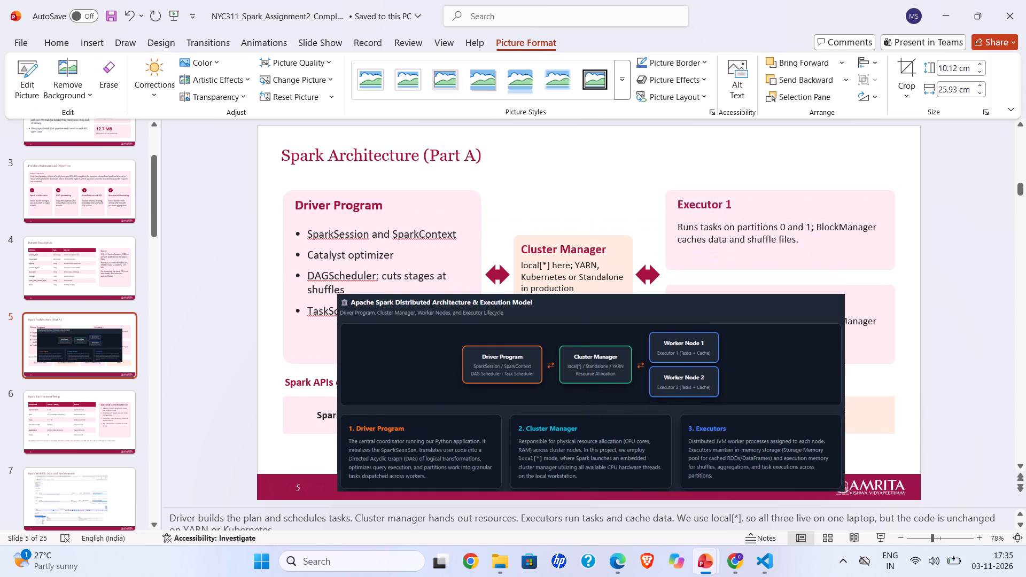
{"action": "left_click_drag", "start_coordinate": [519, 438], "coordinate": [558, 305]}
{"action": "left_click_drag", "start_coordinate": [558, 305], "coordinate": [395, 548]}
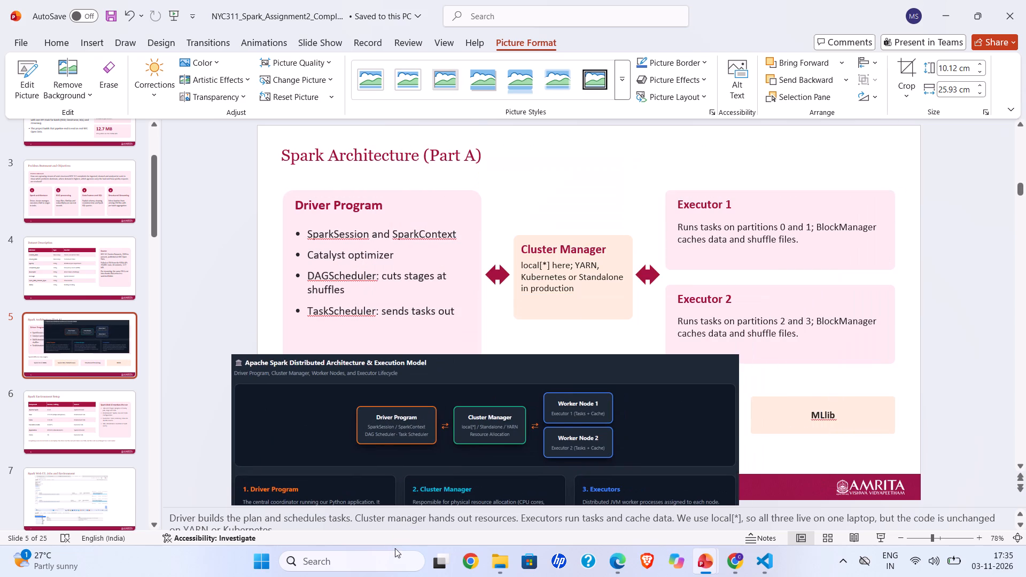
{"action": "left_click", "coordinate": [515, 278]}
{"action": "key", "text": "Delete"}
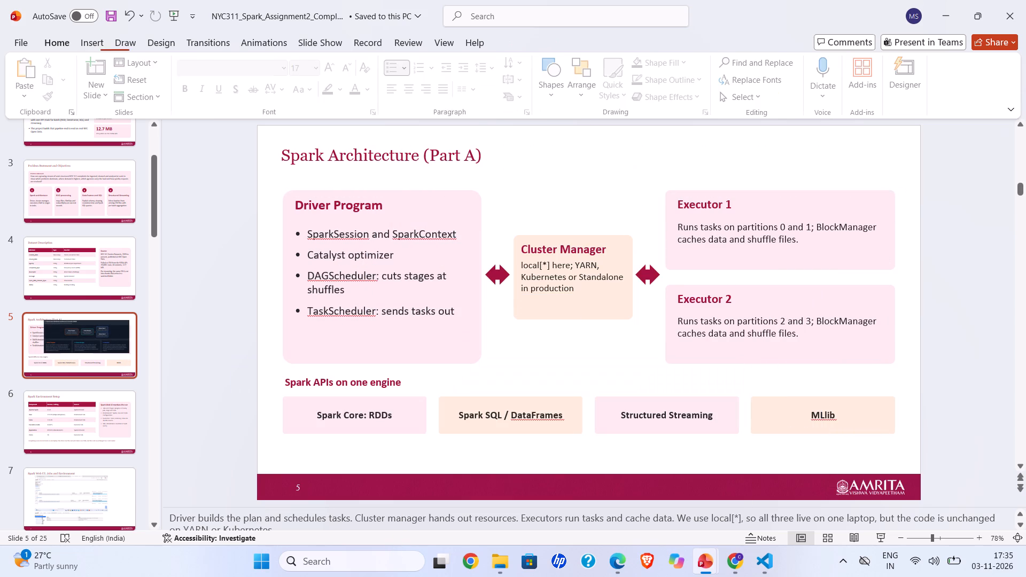
Delete all the diagram shapes and text boxes below the title on the Spark Architecture (Part A) slide.
{"action": "left_click_drag", "start_coordinate": [275, 182], "coordinate": [872, 415]}
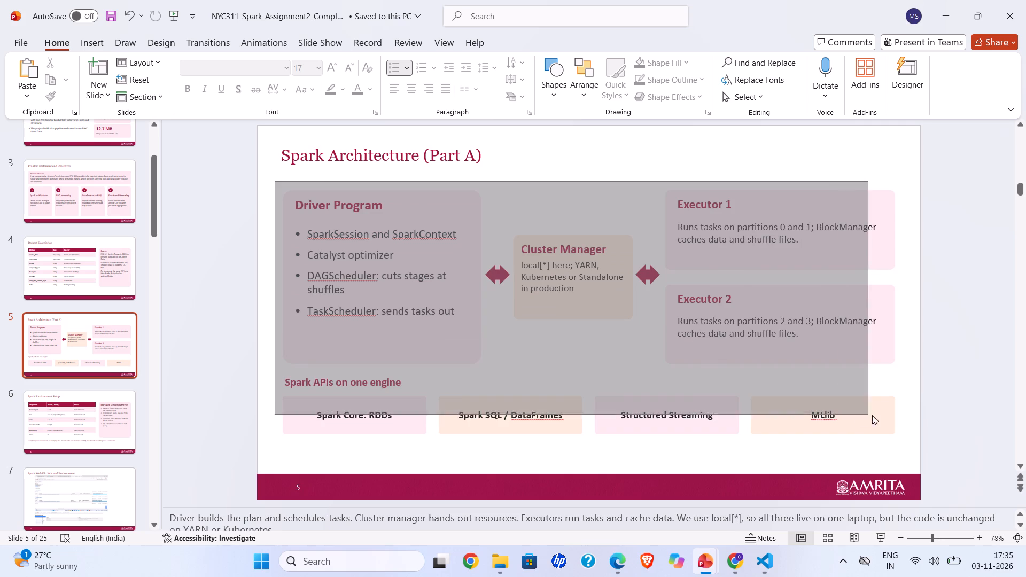
{"action": "left_click_drag", "start_coordinate": [872, 415], "coordinate": [907, 443]}
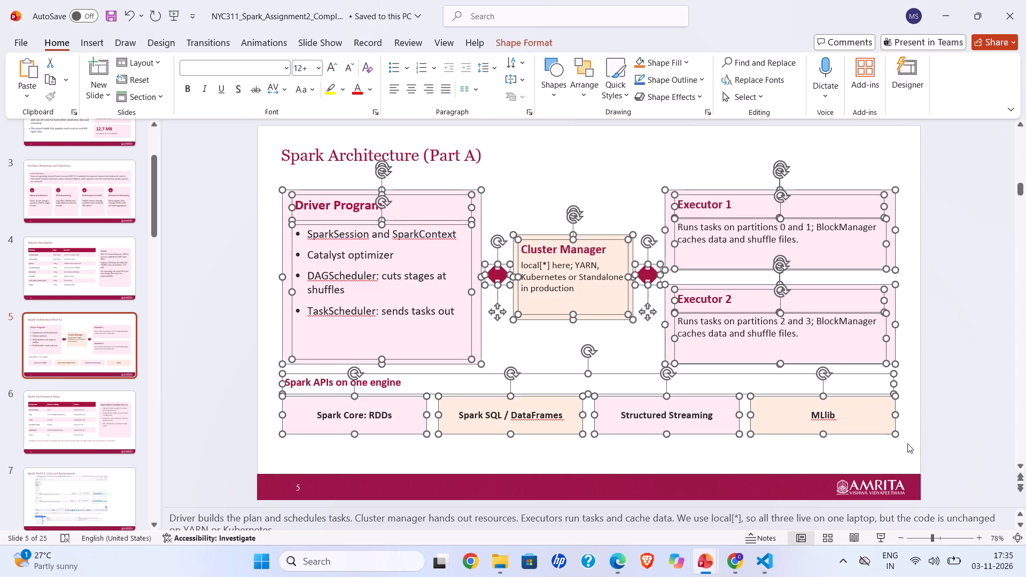
{"action": "key", "text": "Delete"}
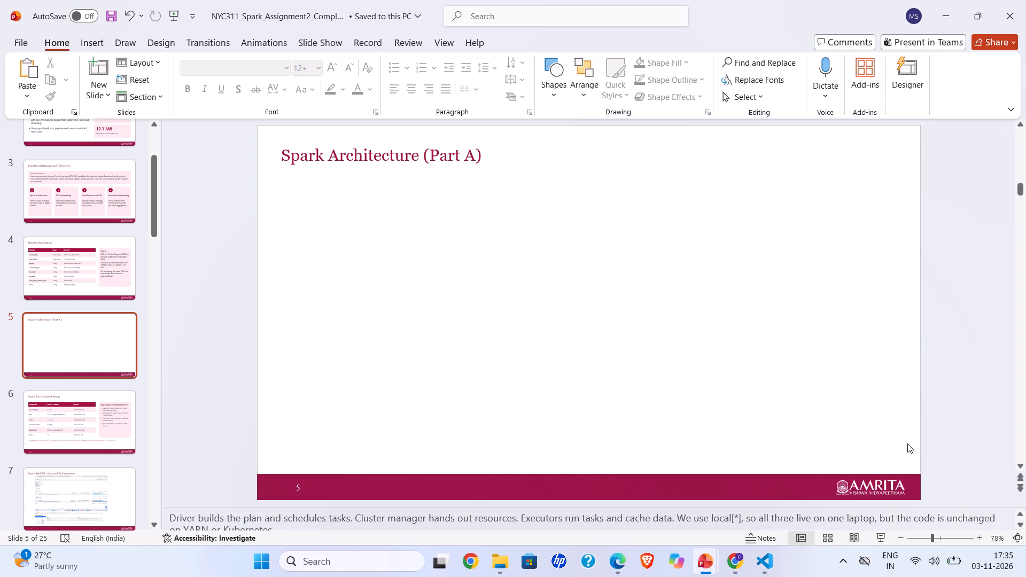
Paste the architecture screenshot onto the emptied slide, enlarge it to about 11.6 × 29.7 cm and centre it below the title.
{"action": "key", "text": "ctrl+v"}
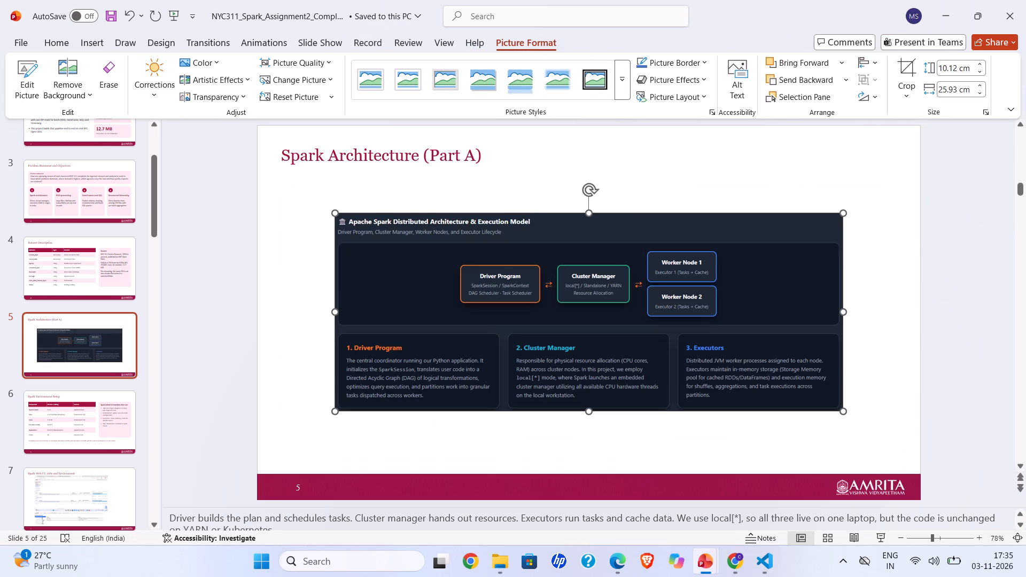
{"action": "left_click", "coordinate": [724, 322]}
{"action": "left_click", "coordinate": [665, 291]}
{"action": "left_click_drag", "start_coordinate": [650, 290], "coordinate": [642, 271]}
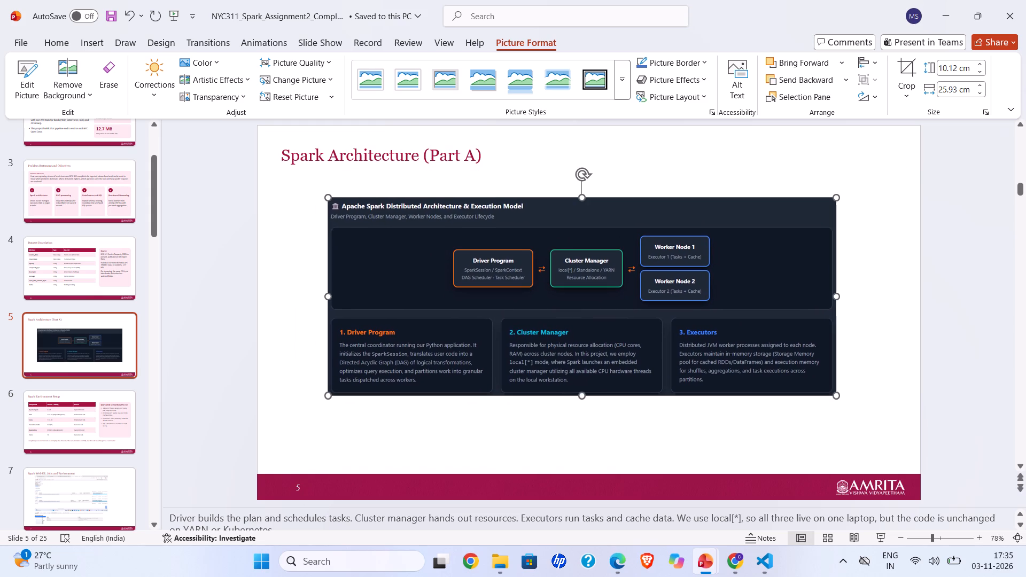
{"action": "left_click_drag", "start_coordinate": [840, 398], "coordinate": [815, 424]}
{"action": "left_click_drag", "start_coordinate": [579, 330], "coordinate": [552, 317]}
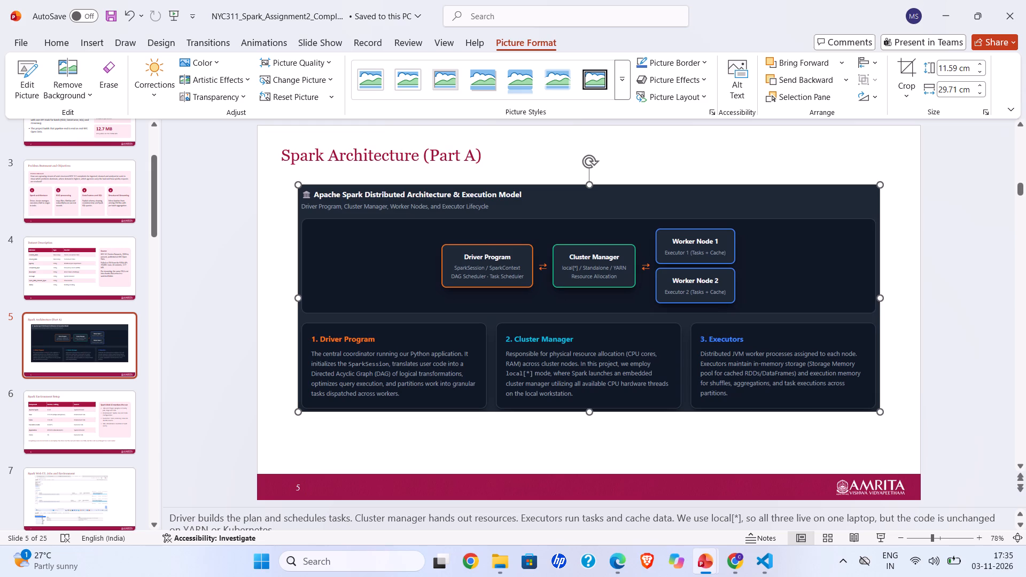
Shorten the slide title to "Spark Architecture" by removing "(Part A)", and save the presentation.
{"action": "left_click", "coordinate": [481, 156]}
{"action": "left_click", "coordinate": [475, 152]}
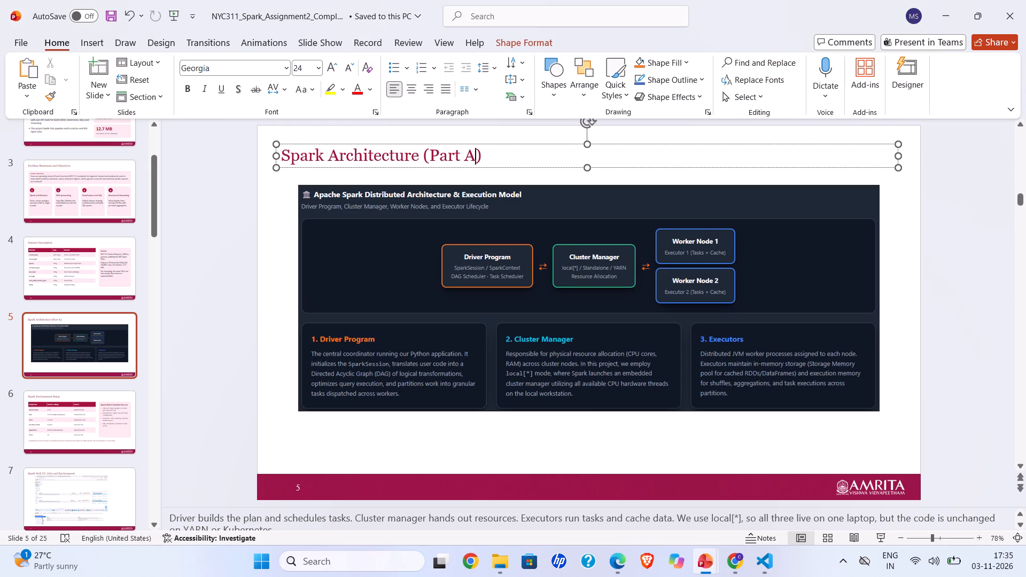
{"action": "left_click", "coordinate": [487, 154]}
{"action": "key", "text": "BackSpace"}
{"action": "key", "text": "BackSpace"}
{"action": "key", "text": "BackSpace"}
{"action": "key", "text": "BackSpace"}
{"action": "key", "text": "BackSpace"}
{"action": "key", "text": "BackSpace"}
{"action": "key", "text": "BackSpace"}
{"action": "key", "text": "BackSpace"}
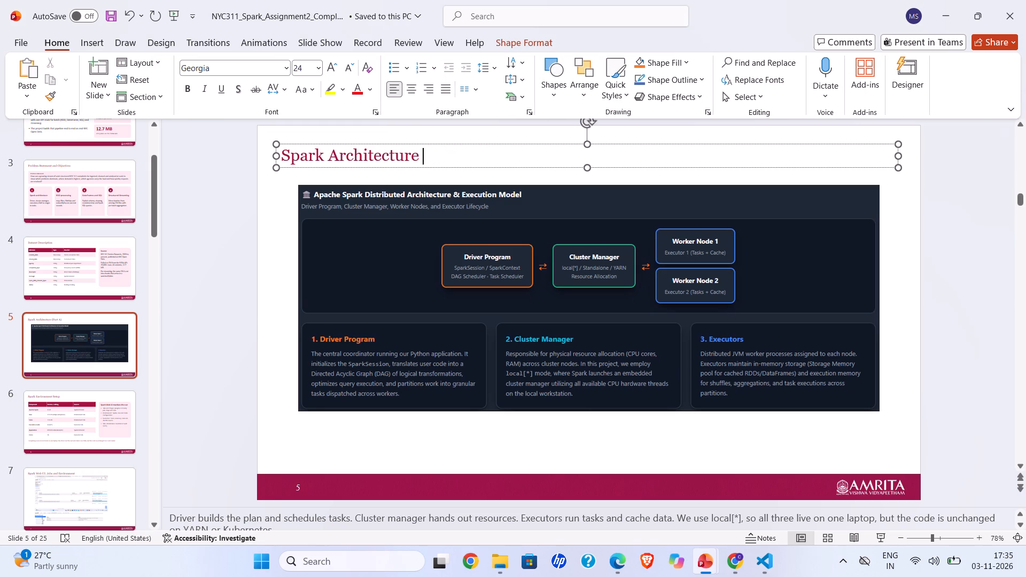
{"action": "key", "text": "ctrl+s"}
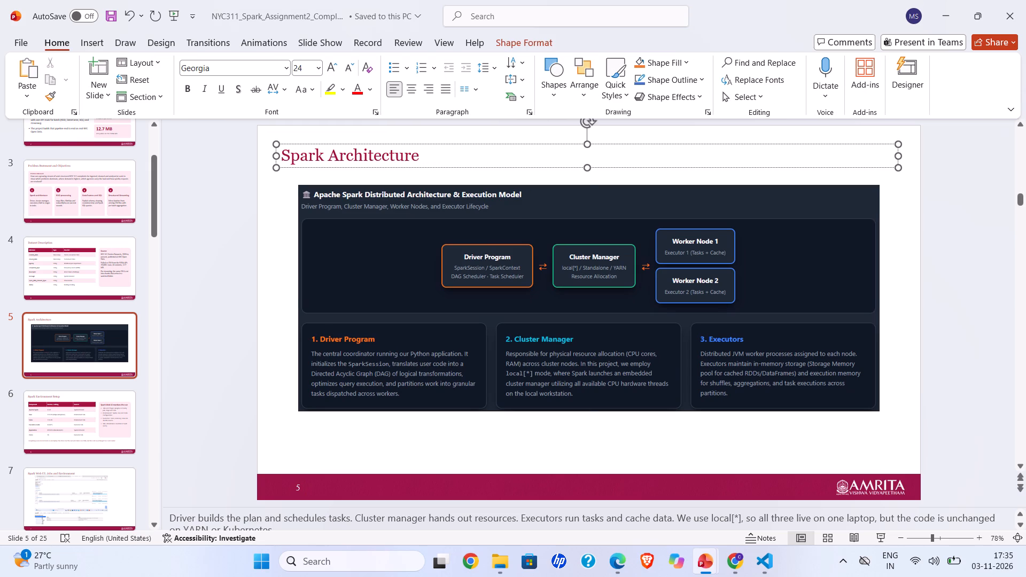
Move the architecture screenshot lower on the slide to leave a gap beneath the title, and save the presentation.
{"action": "left_click", "coordinate": [531, 284]}
{"action": "left_click_drag", "start_coordinate": [531, 284], "coordinate": [531, 314]}
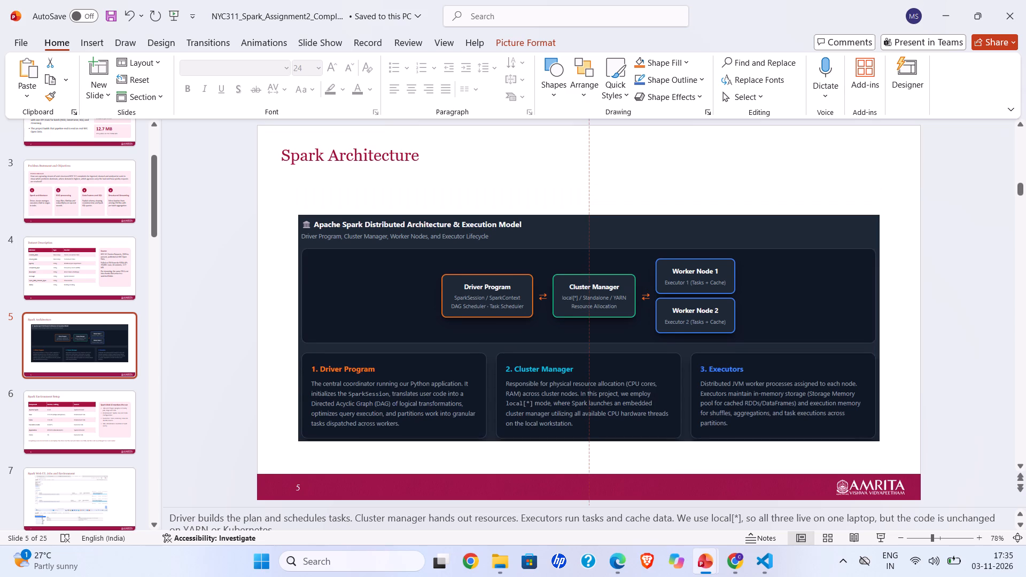
{"action": "left_click_drag", "start_coordinate": [531, 314], "coordinate": [528, 308]}
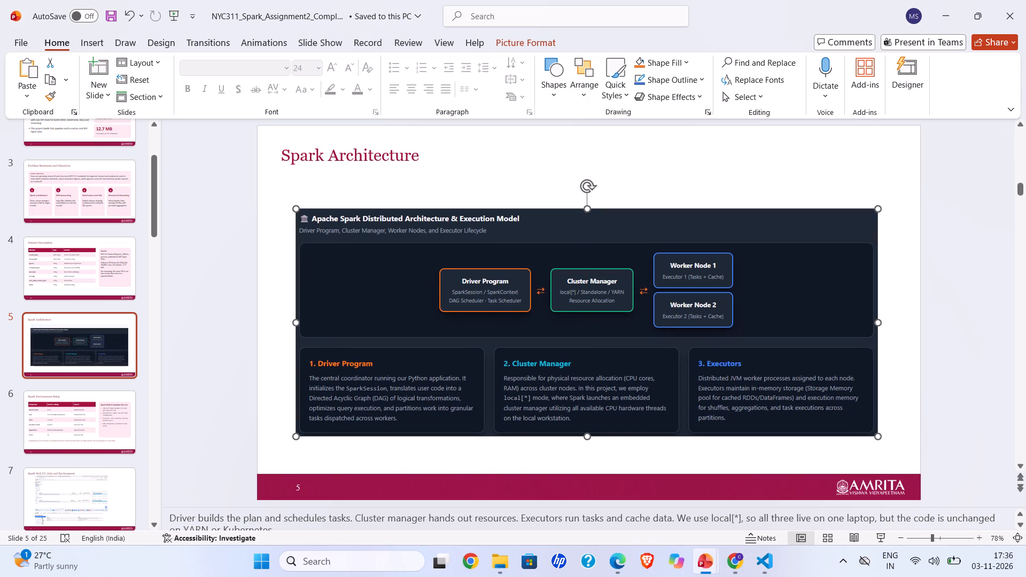
{"action": "left_click", "coordinate": [944, 376]}
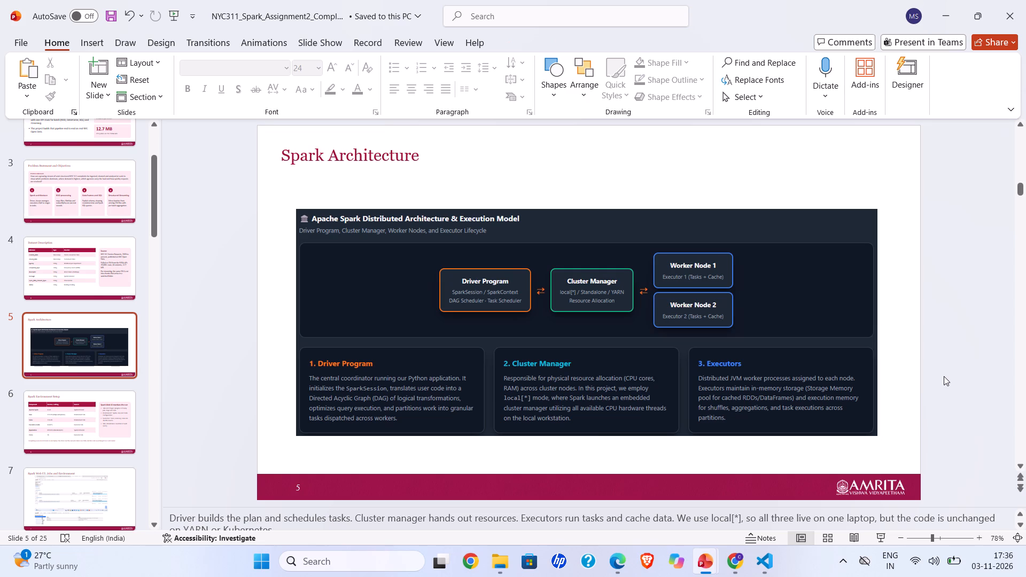
{"action": "key", "text": "ctrl+s"}
Delete the italic note about local mode below the table on the Spark Environment Setup slide, and save the presentation.
{"action": "key", "text": "Down"}
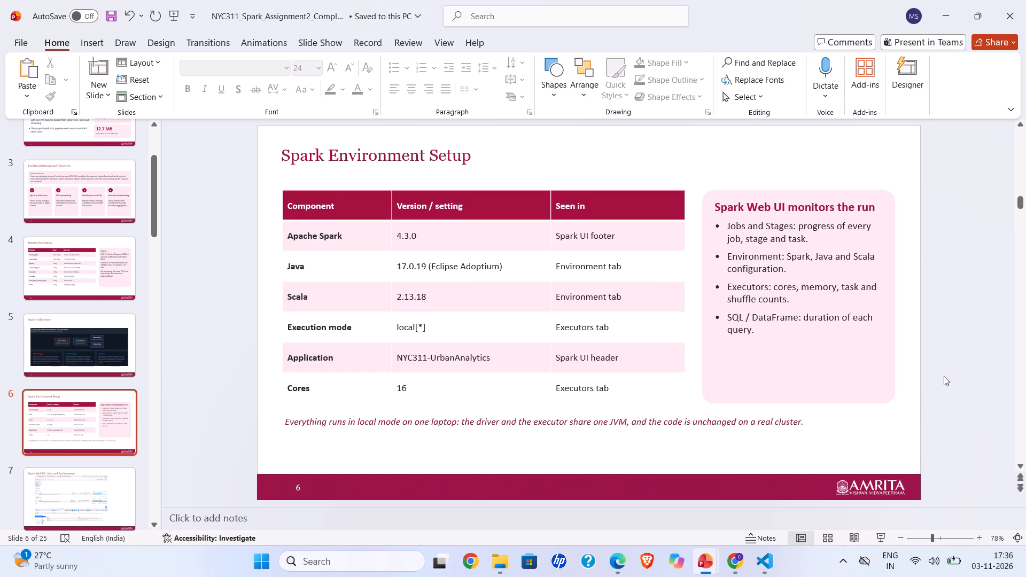
{"action": "left_click", "coordinate": [582, 418]}
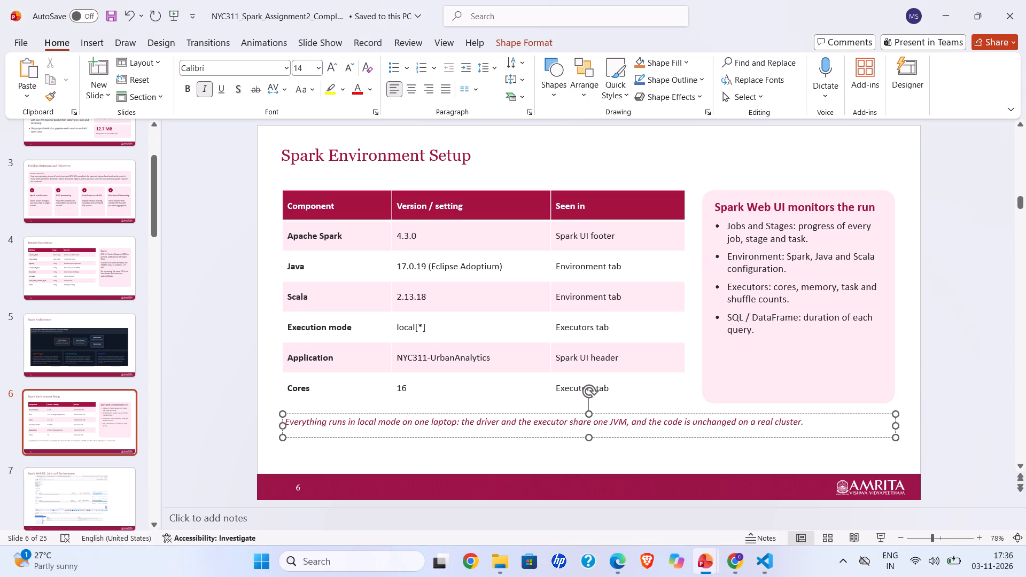
{"action": "key", "text": "ctrl+a"}
{"action": "key", "text": "BackSpace"}
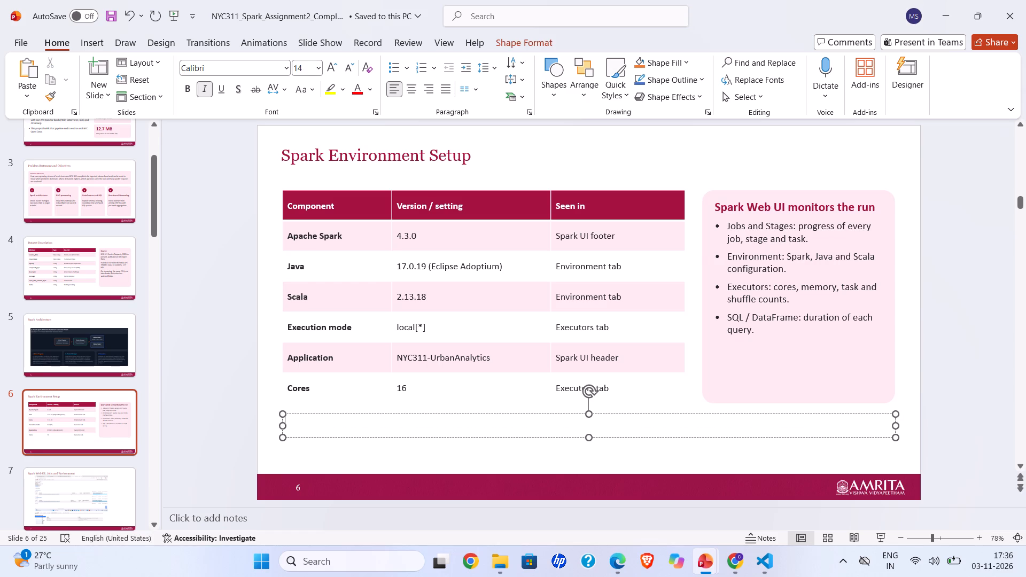
{"action": "left_click", "coordinate": [941, 328]}
{"action": "key", "text": "ctrl+s"}
Review the slides from Spark Web UI: Jobs and Environment through Spark SQL, saving the presentation along the way.
{"action": "key", "text": "Down"}
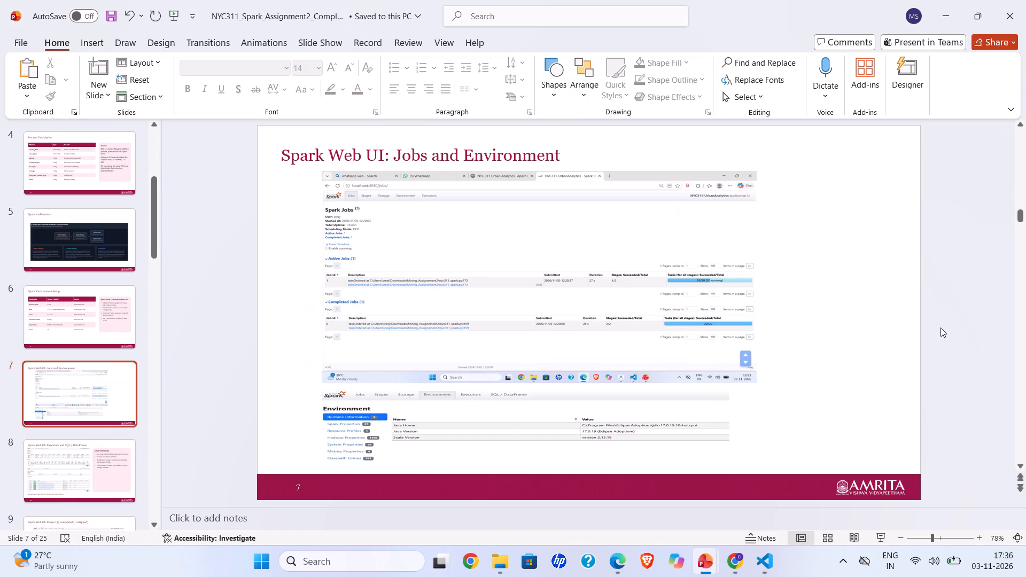
{"action": "key", "text": "Down"}
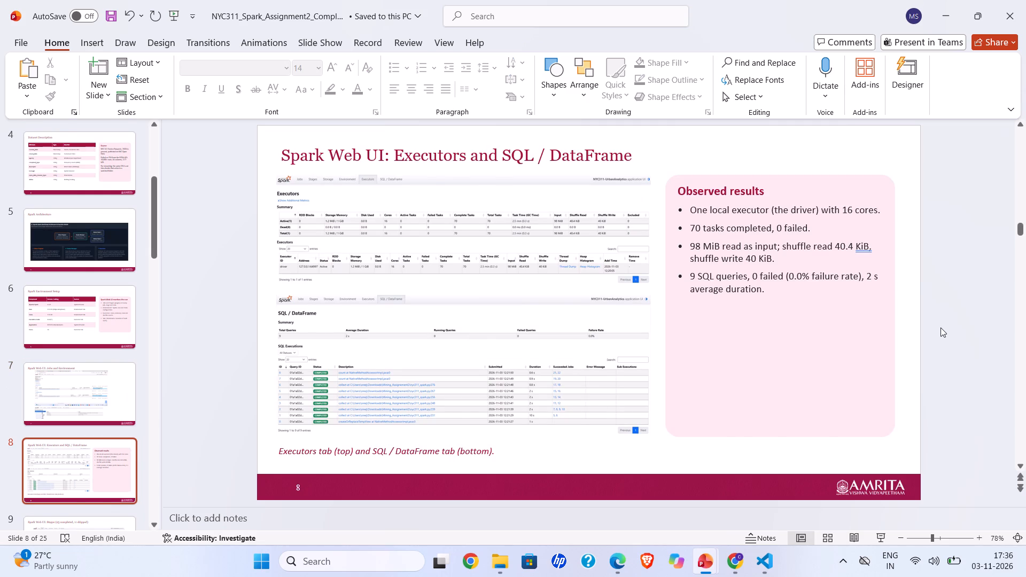
{"action": "key", "text": "Down"}
{"action": "key", "text": "Down"}
{"action": "key", "text": "ctrl+s"}
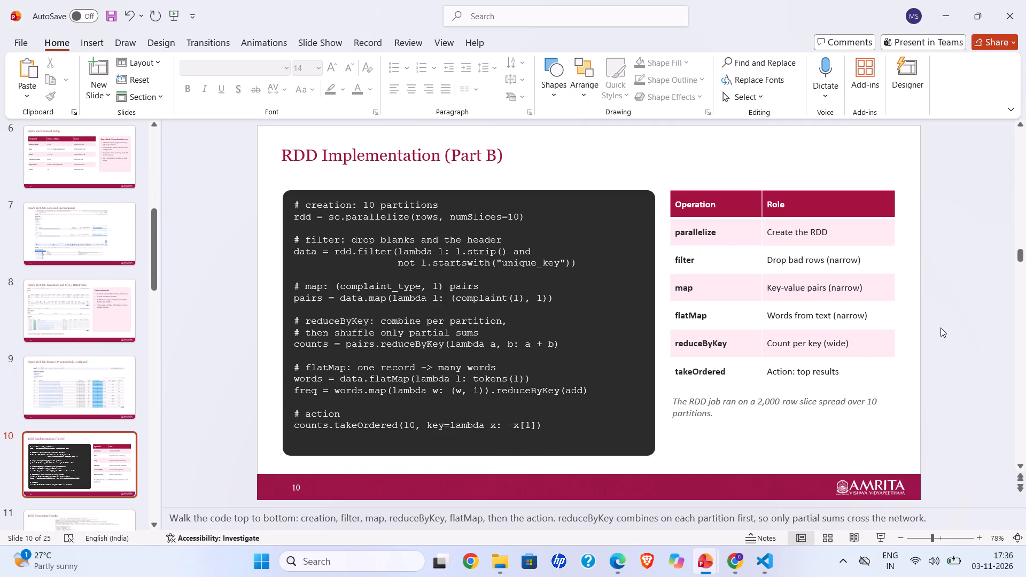
{"action": "key", "text": "Down"}
{"action": "key", "text": "Down"}
{"action": "key", "text": "Down"}
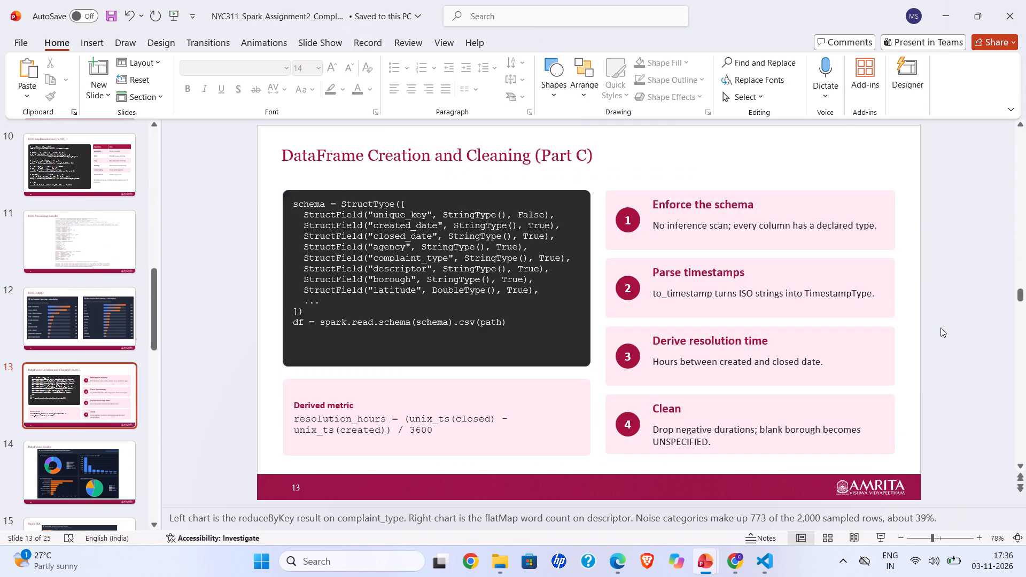
{"action": "key", "text": "Down"}
{"action": "key", "text": "Down"}
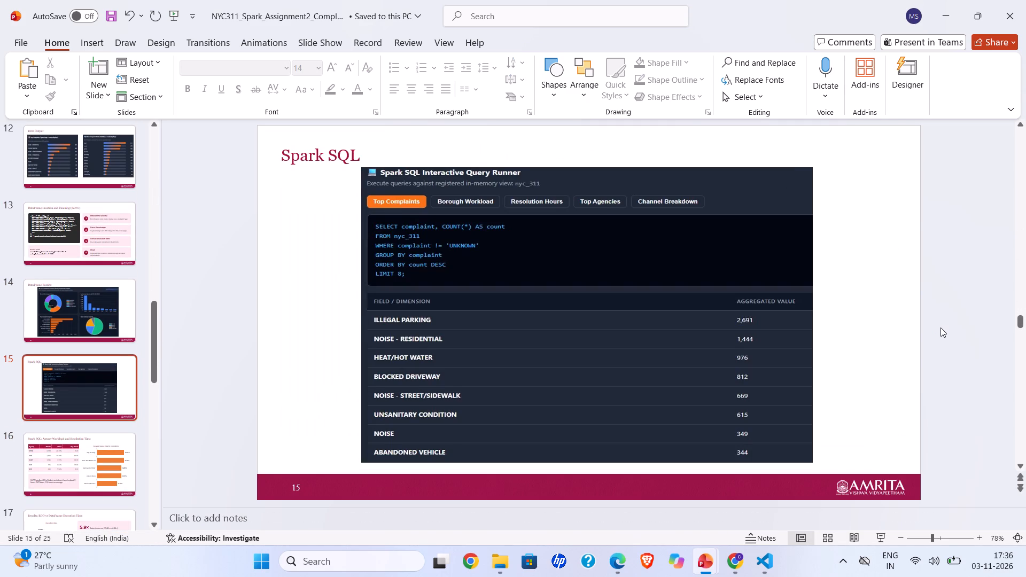
Review the remaining slides from Spark SQL agency workload through End-to-End Flow to the closing Thank You slide.
{"action": "key", "text": "Down"}
{"action": "key", "text": "Down"}
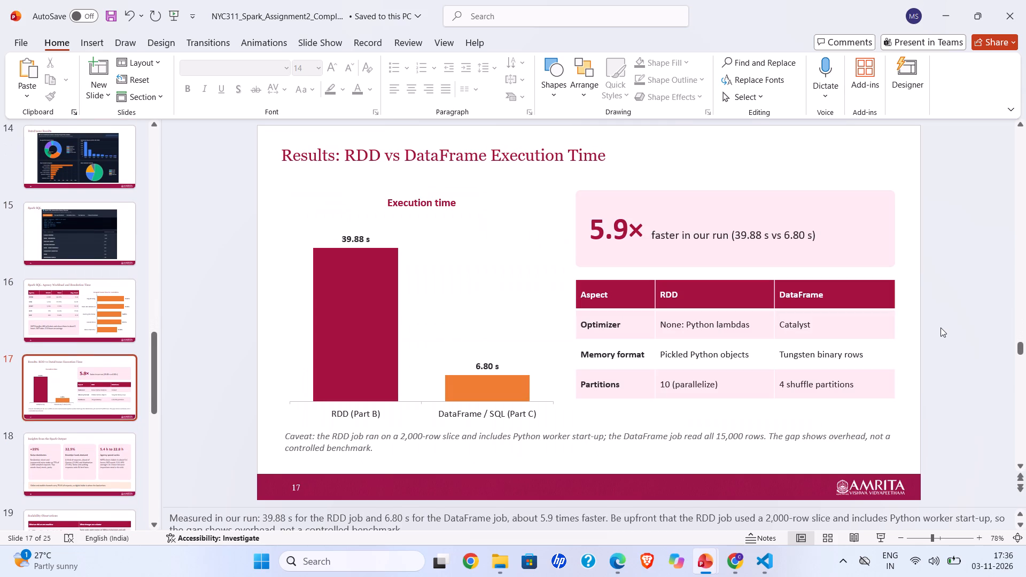
{"action": "key", "text": "Down"}
{"action": "key", "text": "Down"}
{"action": "key", "text": "Down"}
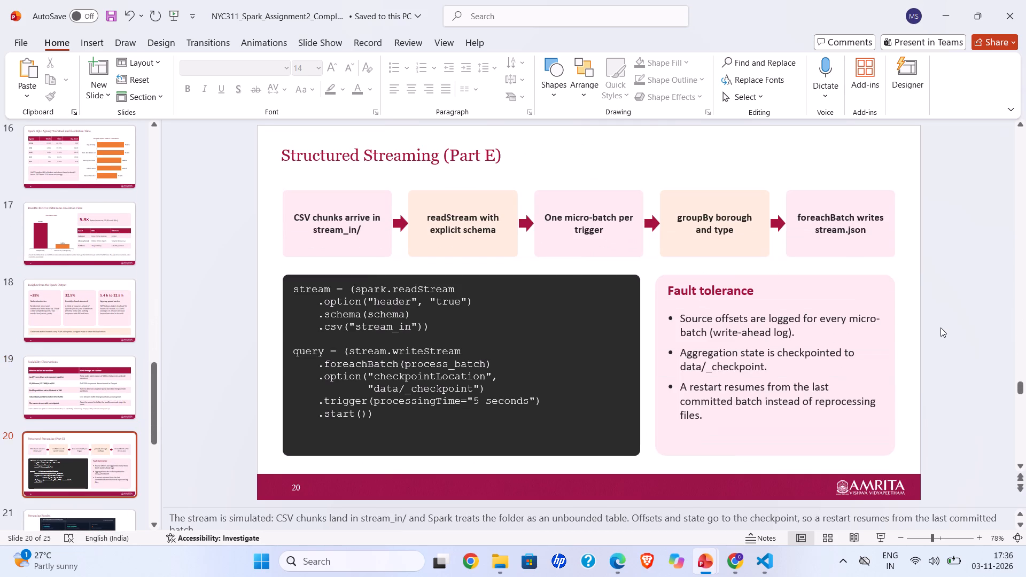
{"action": "key", "text": "Down"}
{"action": "key", "text": "Down"}
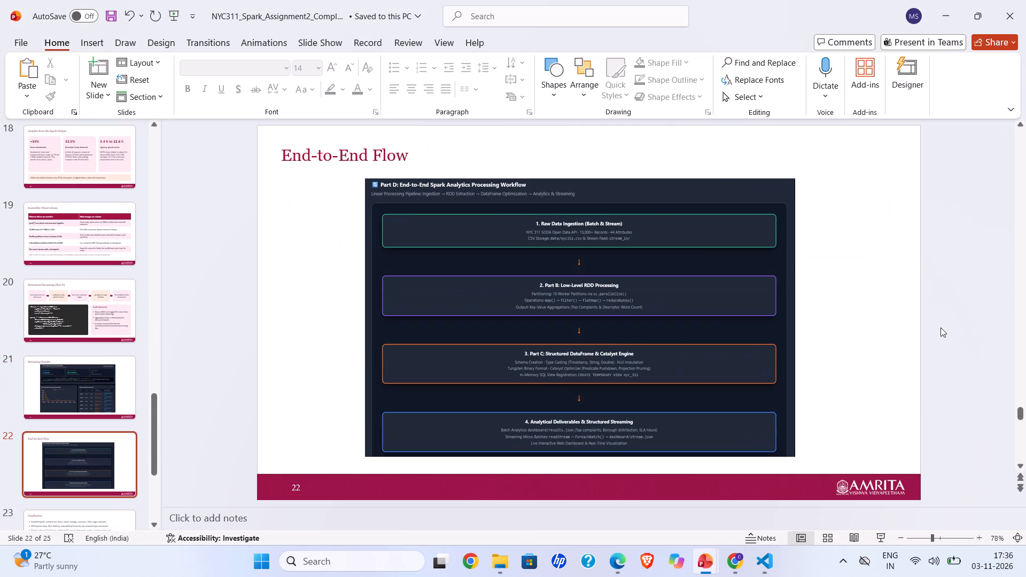
{"action": "key", "text": "Up"}
{"action": "key", "text": "Down"}
{"action": "key", "text": "Down"}
{"action": "key", "text": "Down"}
{"action": "key", "text": "Down"}
Return to the title slide and review the slides up to Spark Web UI: Jobs and Environment, briefly starting the slide show there.
{"action": "key", "text": "Up"}
{"action": "key", "text": "Up"}
{"action": "key", "text": "Up"}
{"action": "key", "text": "Up"}
{"action": "key", "text": "Up"}
{"action": "key", "text": "Up"}
{"action": "key", "text": "Up"}
{"action": "key", "text": "Up"}
{"action": "key", "text": "Up"}
{"action": "key", "text": "Up"}
{"action": "key", "text": "Up"}
{"action": "key", "text": "Up"}
{"action": "key", "text": "Up"}
{"action": "key", "text": "Up"}
{"action": "key", "text": "Up"}
{"action": "key", "text": "Up"}
{"action": "key", "text": "Up"}
{"action": "key", "text": "Up"}
{"action": "key", "text": "Up"}
{"action": "key", "text": "Up"}
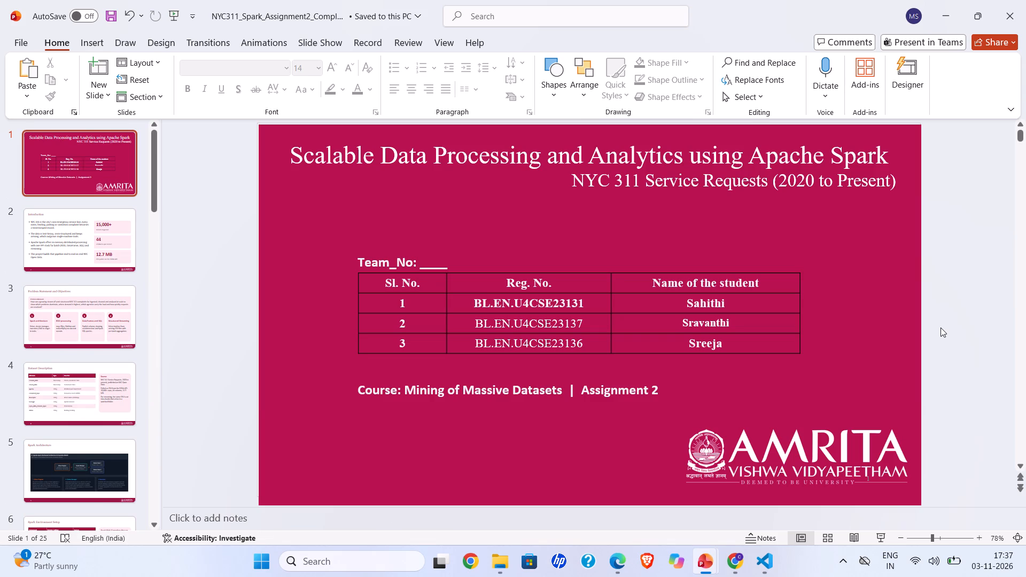
{"action": "key", "text": "Down"}
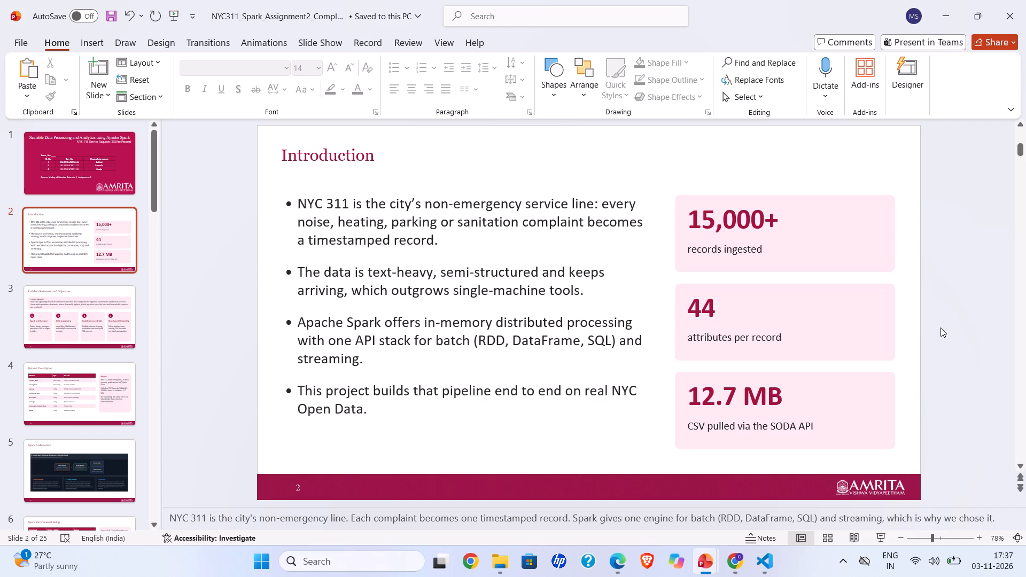
{"action": "key", "text": "Down"}
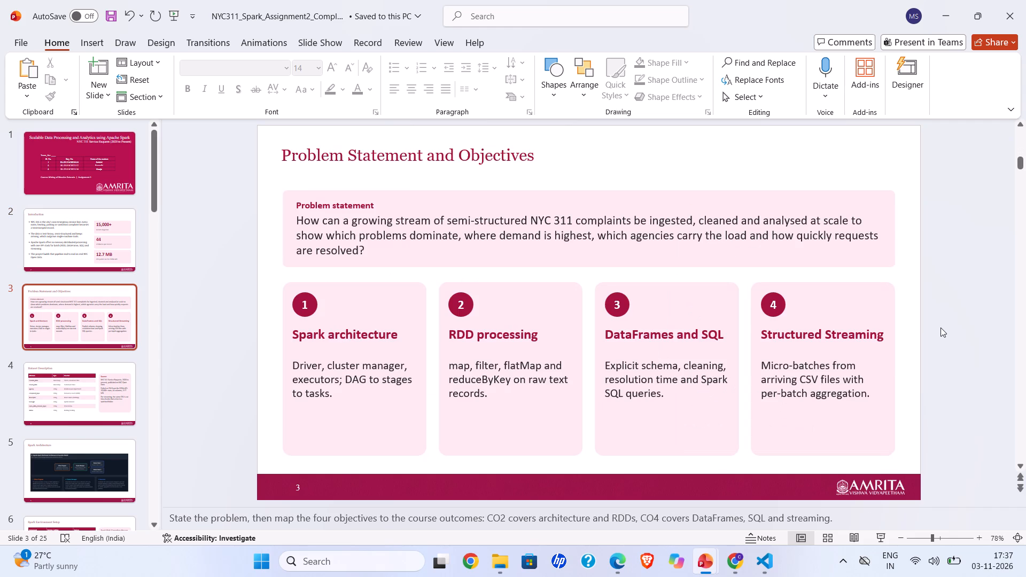
{"action": "key", "text": "Down"}
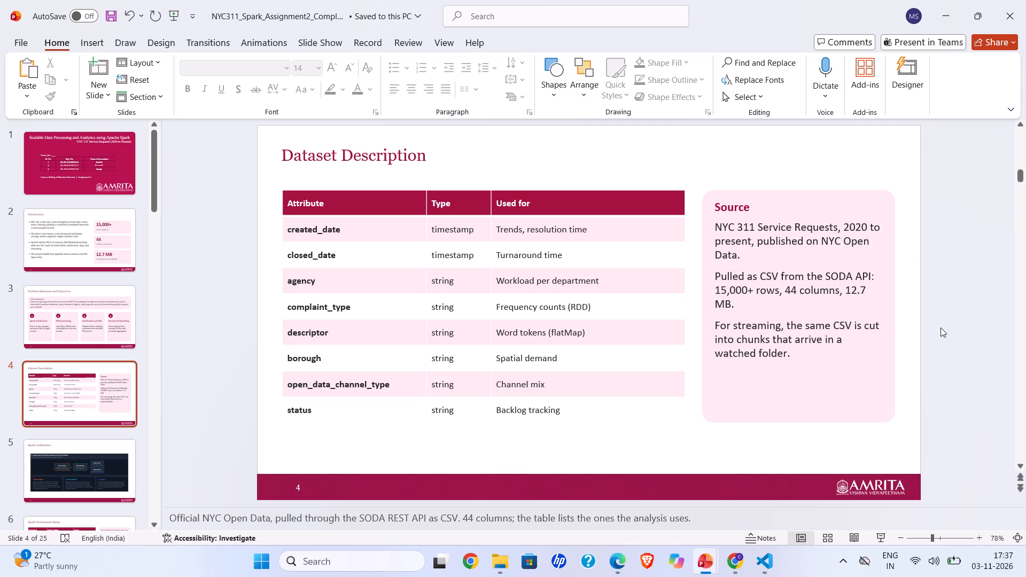
{"action": "key", "text": "Down"}
{"action": "key", "text": "Down"}
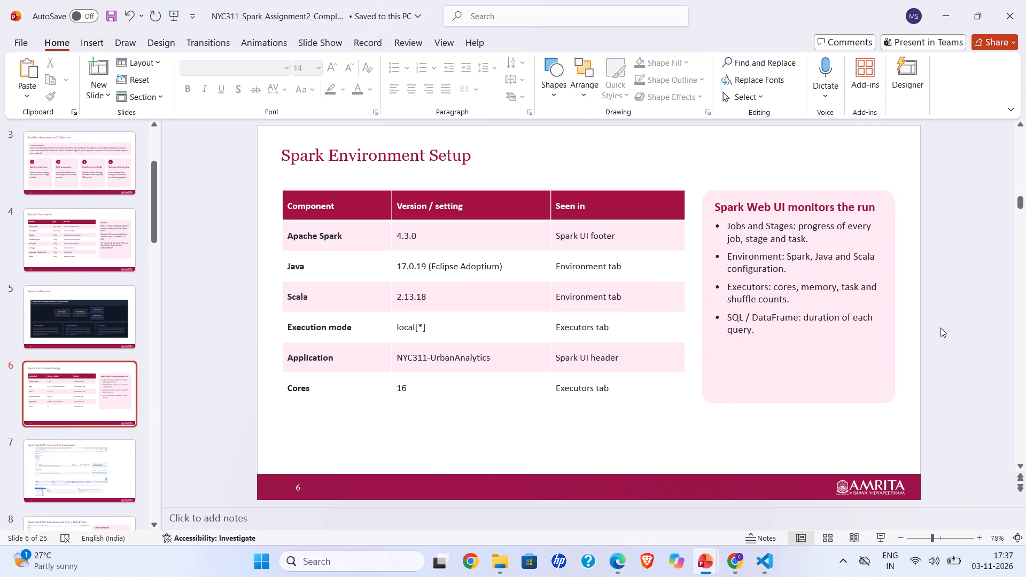
{"action": "key", "text": "Down"}
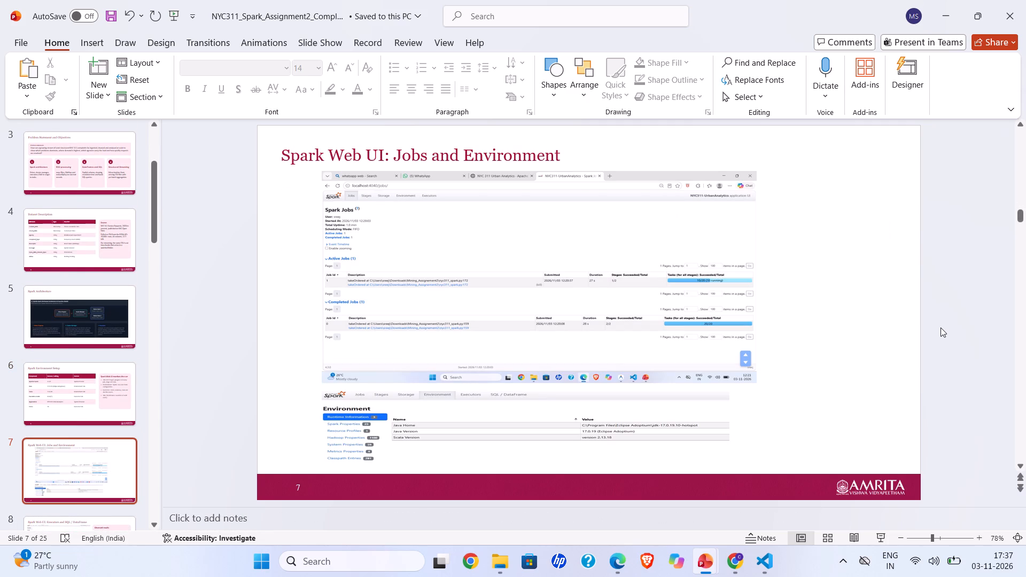
{"action": "left_click", "coordinate": [883, 533]}
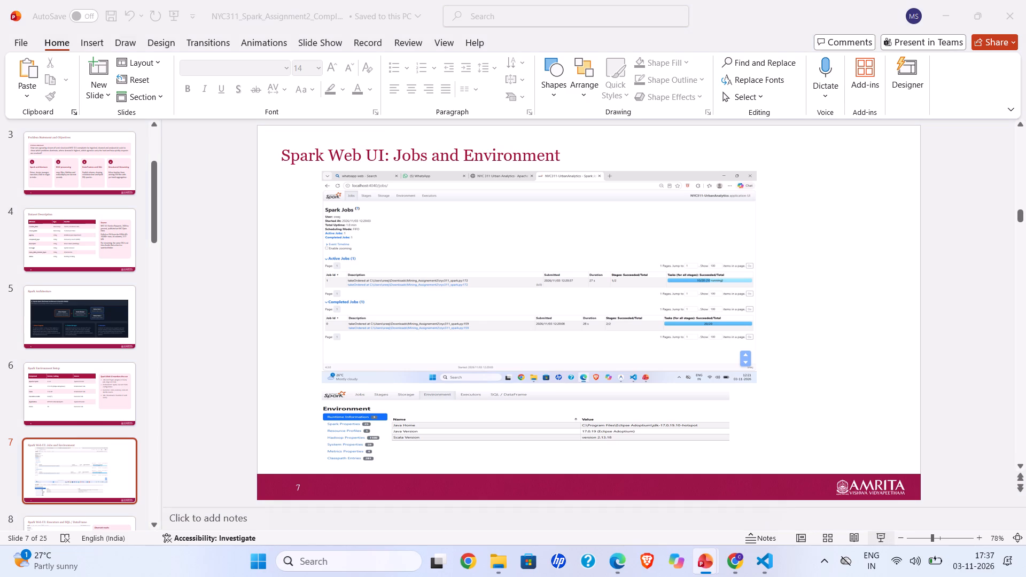
{"action": "key", "text": "Escape"}
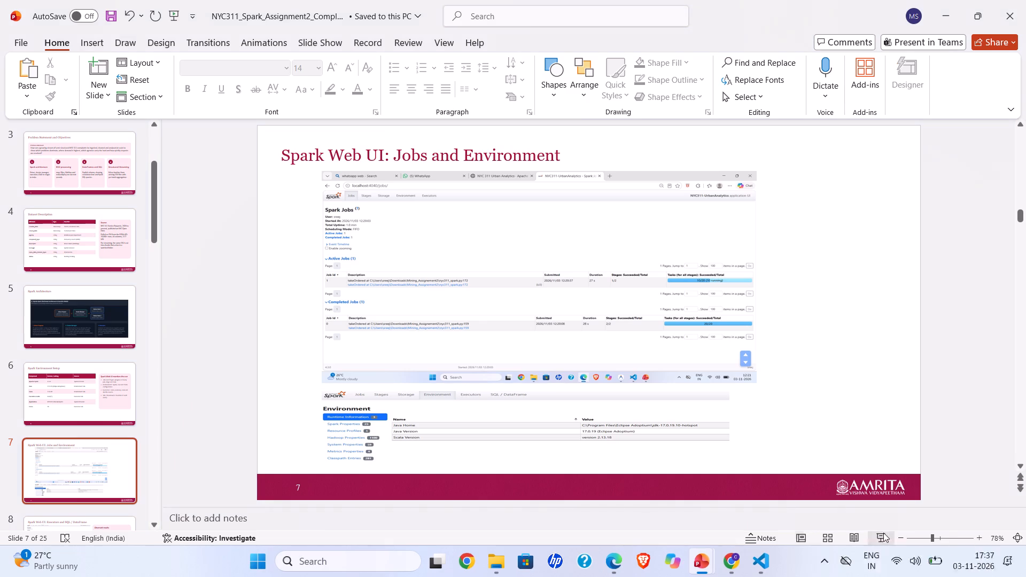
Crop the Spark Jobs screenshot to about 9.86 cm high, removing the browser tab strip above and the taskbar below.
{"action": "left_click", "coordinate": [542, 373]}
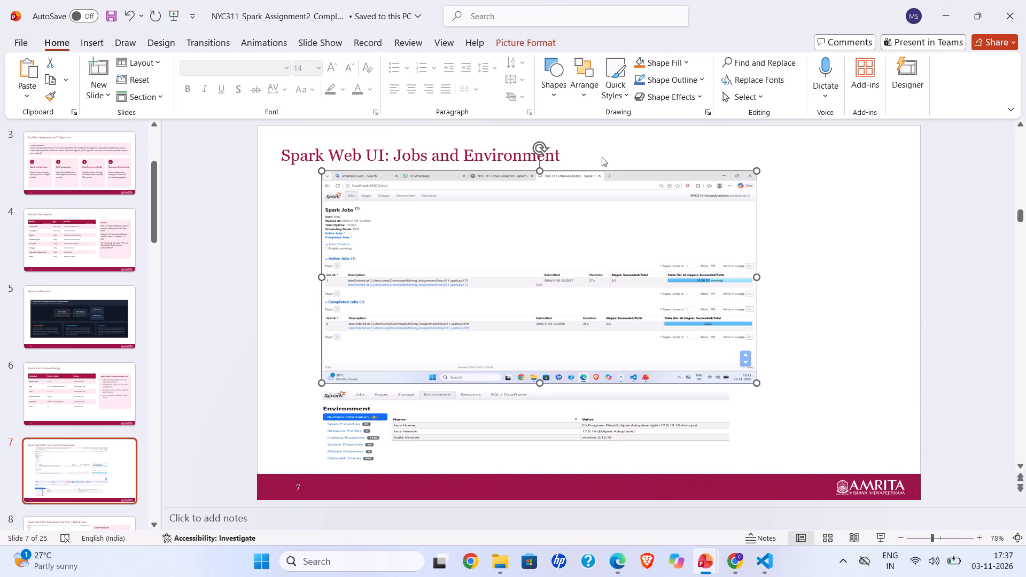
{"action": "left_click", "coordinate": [550, 35]}
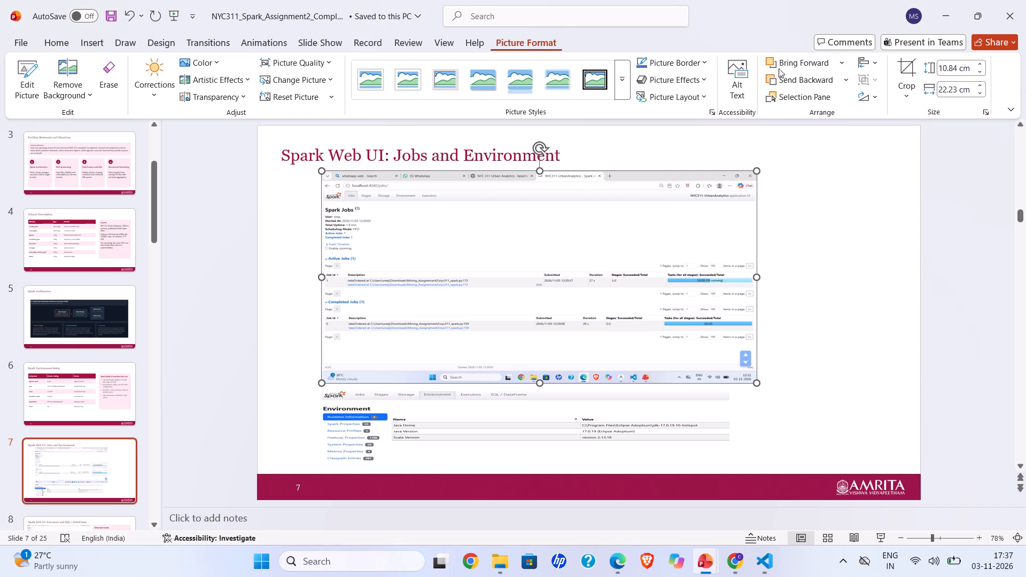
{"action": "left_click", "coordinate": [896, 64]}
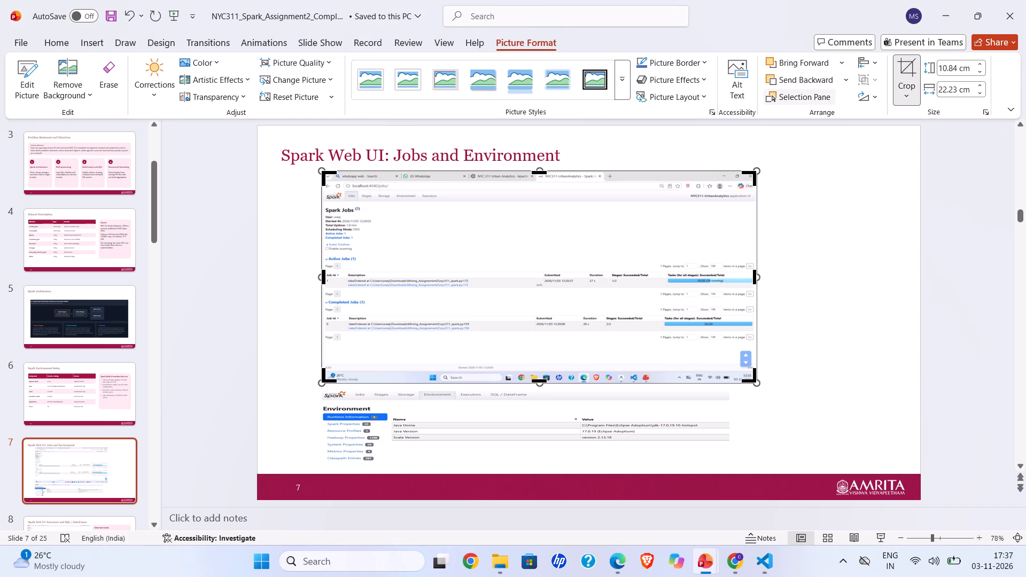
{"action": "left_click_drag", "start_coordinate": [538, 171], "coordinate": [535, 181]}
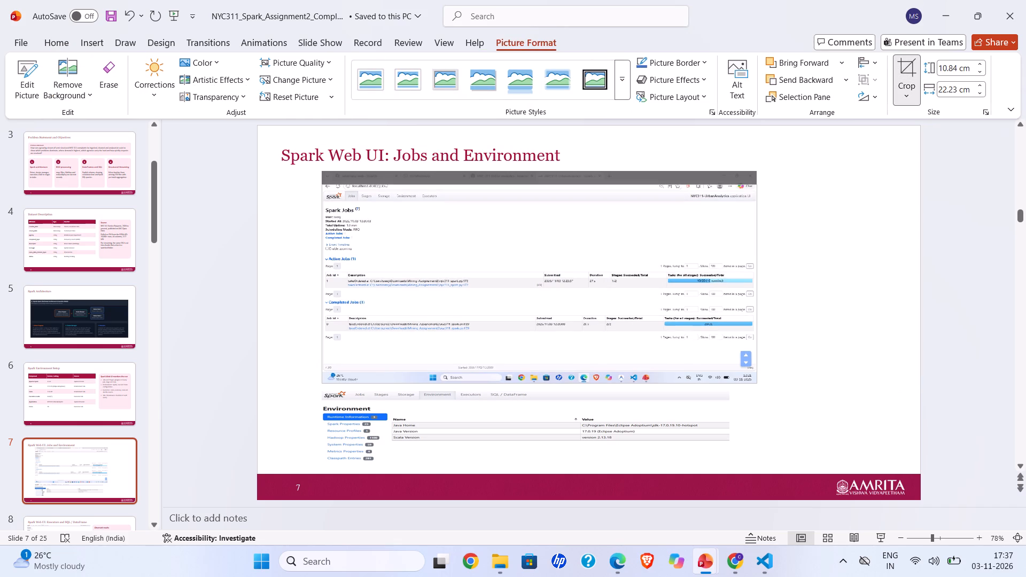
{"action": "left_click_drag", "start_coordinate": [535, 181], "coordinate": [534, 179]}
{"action": "left_click", "coordinate": [811, 246]}
{"action": "left_click", "coordinate": [613, 231]}
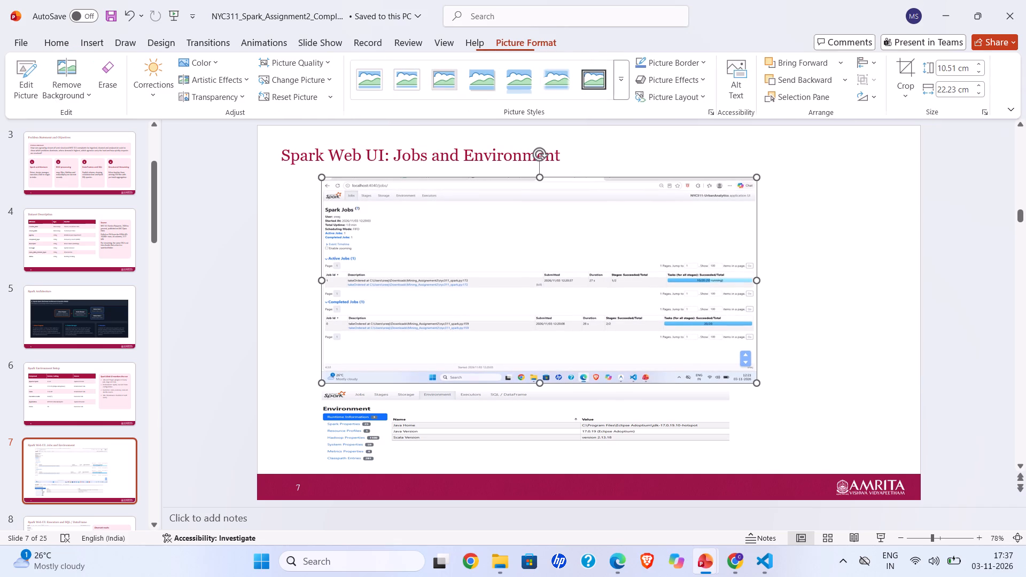
{"action": "left_click", "coordinate": [902, 58]}
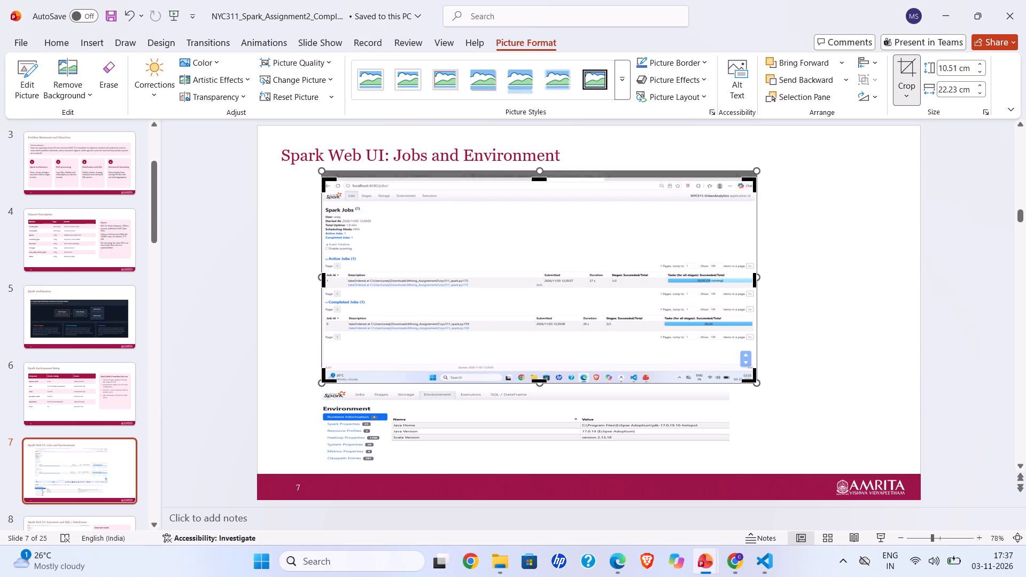
{"action": "left_click_drag", "start_coordinate": [539, 380], "coordinate": [538, 370]}
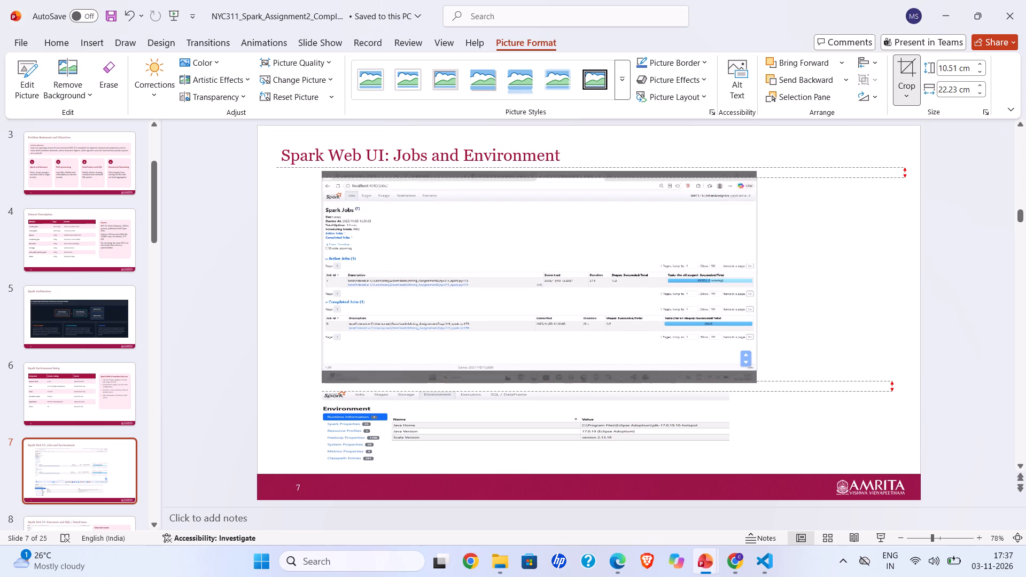
{"action": "left_click_drag", "start_coordinate": [538, 370], "coordinate": [537, 370]}
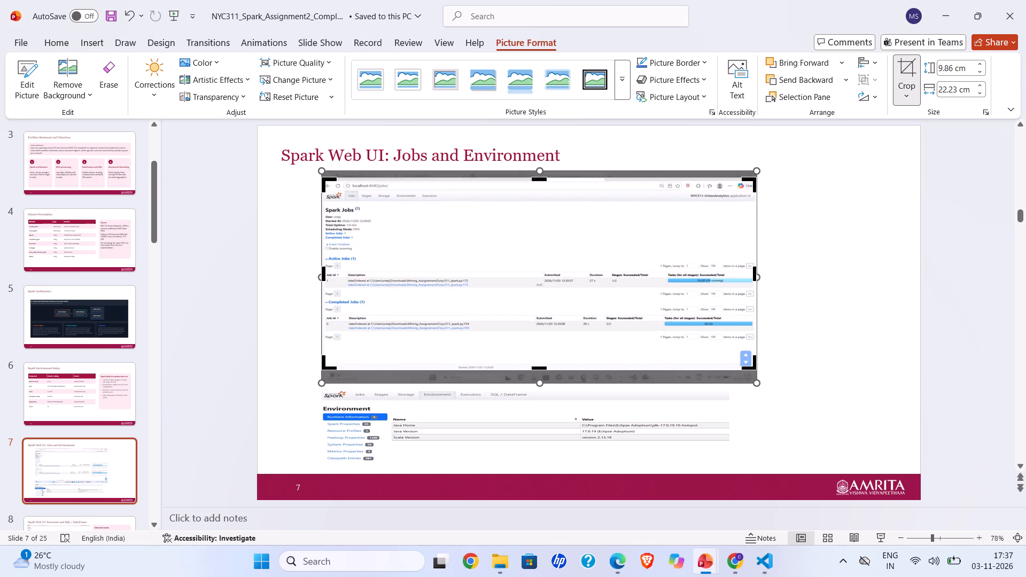
{"action": "left_click", "coordinate": [830, 279]}
Delete the empty text box overlapping the right part of the Spark Jobs screenshot on slide 7.
{"action": "left_click", "coordinate": [485, 437]}
{"action": "left_click", "coordinate": [809, 296]}
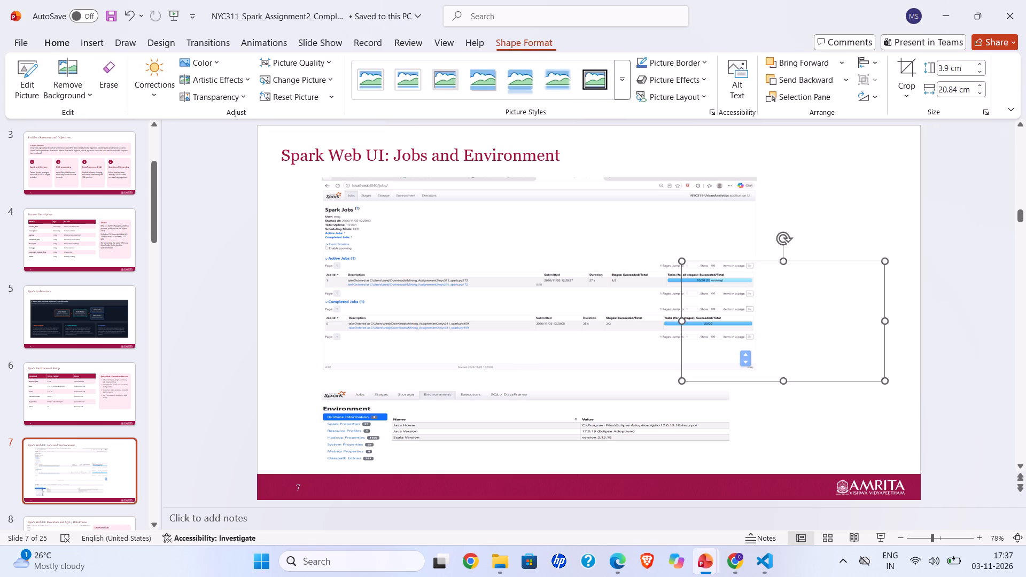
{"action": "left_click_drag", "start_coordinate": [809, 296], "coordinate": [678, 459]}
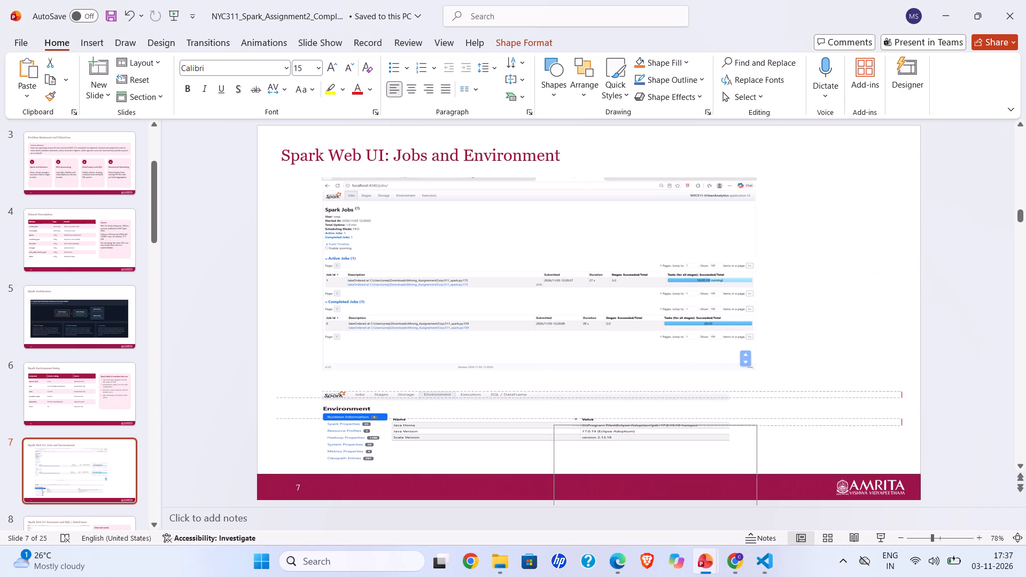
{"action": "left_click_drag", "start_coordinate": [678, 459], "coordinate": [826, 270]}
{"action": "triple_click", "coordinate": [826, 270]}
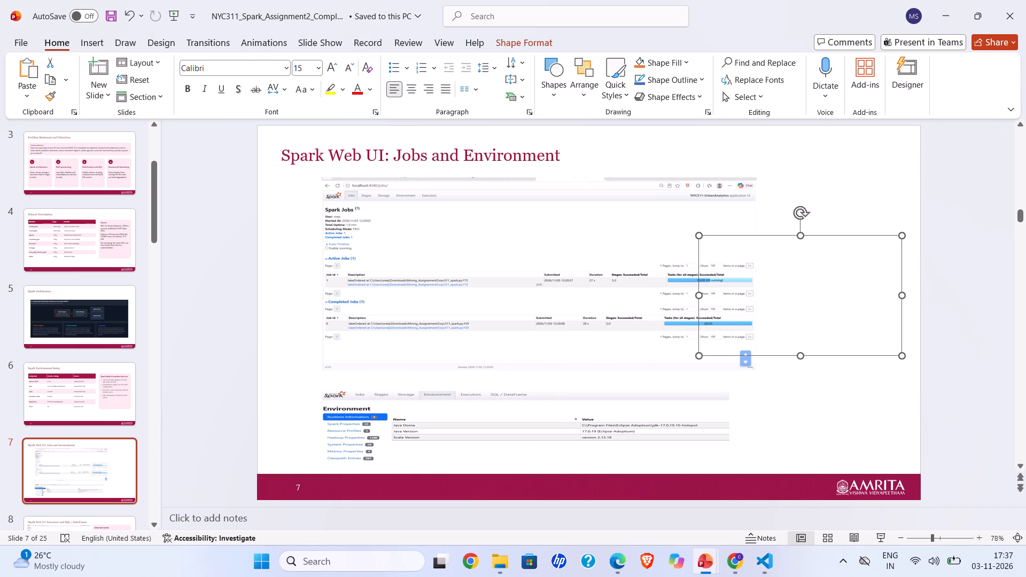
{"action": "left_click", "coordinate": [837, 237]}
{"action": "key", "text": "Delete"}
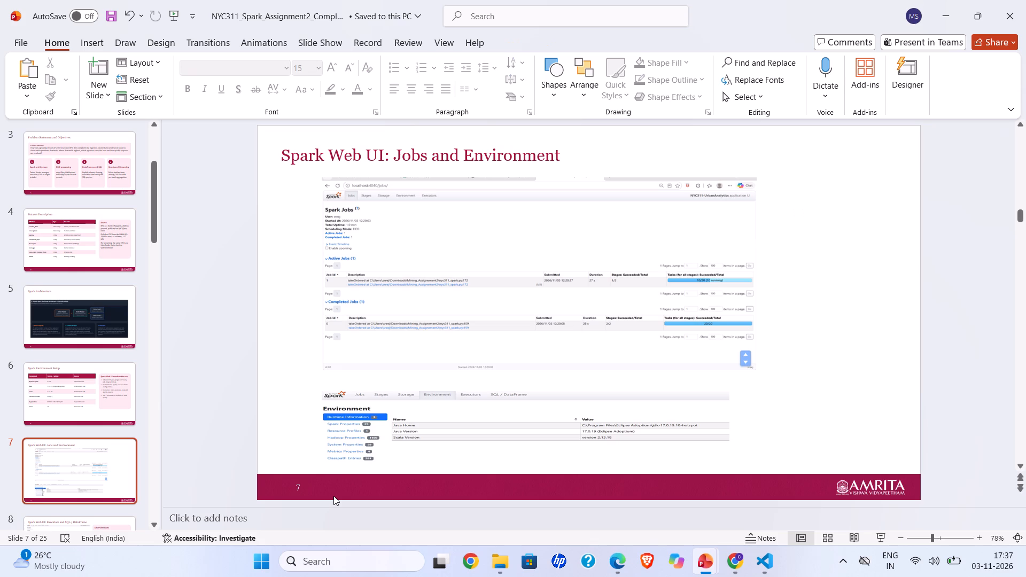
Move the Spark Jobs screenshot up and left so it sits beneath the start of the slide title.
{"action": "left_click", "coordinate": [399, 432]}
{"action": "left_click", "coordinate": [531, 257]}
{"action": "left_click_drag", "start_coordinate": [531, 257], "coordinate": [500, 247]}
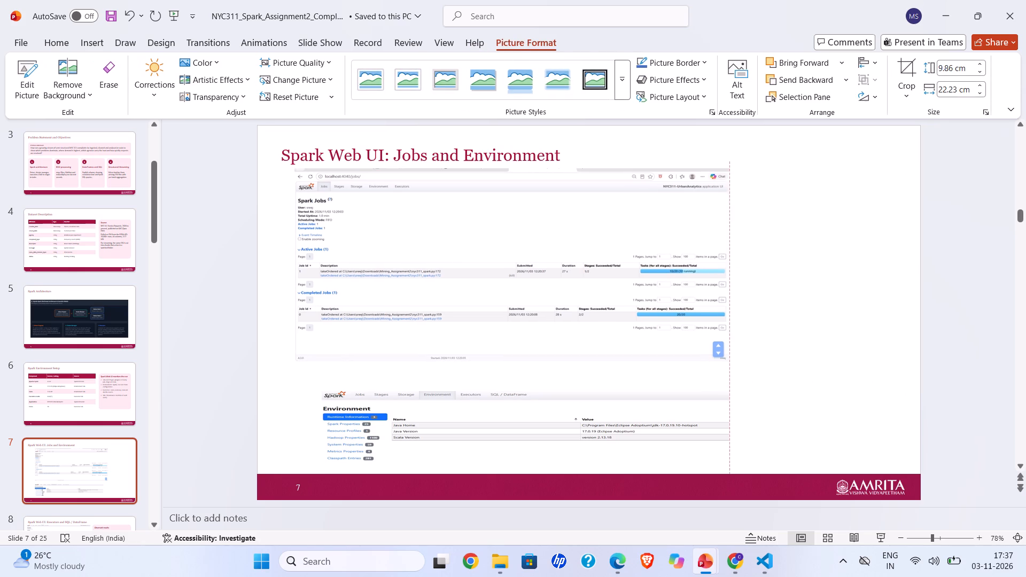
{"action": "left_click_drag", "start_coordinate": [500, 247], "coordinate": [492, 247]}
Delete the empty italic text box lying across the Environment screenshot.
{"action": "left_click", "coordinate": [553, 386]}
{"action": "left_click_drag", "start_coordinate": [501, 400], "coordinate": [484, 392]}
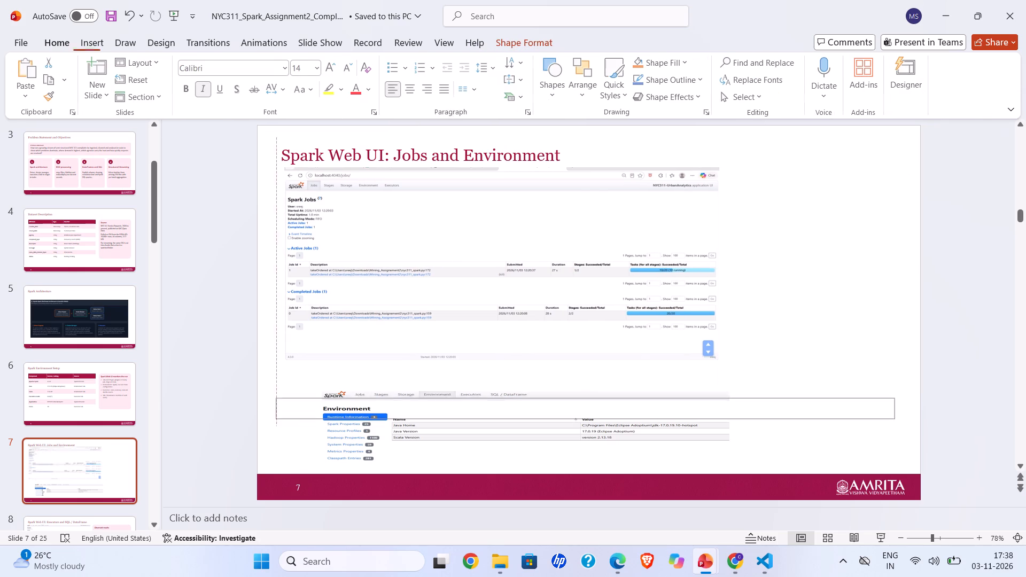
{"action": "left_click_drag", "start_coordinate": [484, 392], "coordinate": [554, 369]}
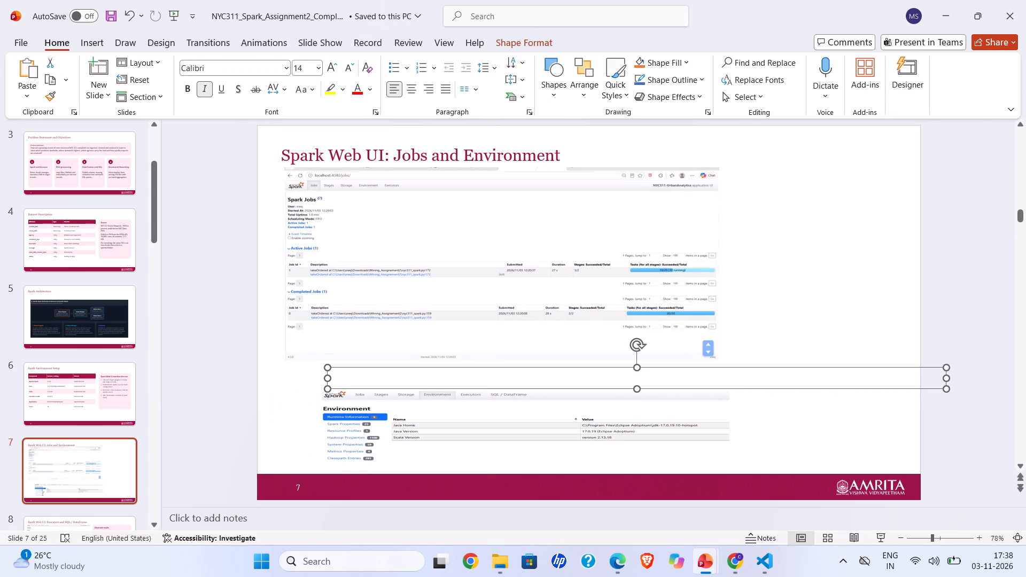
{"action": "key", "text": "Delete"}
Align the Environment screenshot with the left edge of the Spark Jobs screenshot and stretch it taller and wider above the footer.
{"action": "left_click", "coordinate": [493, 392]}
{"action": "left_click_drag", "start_coordinate": [439, 428], "coordinate": [398, 410]}
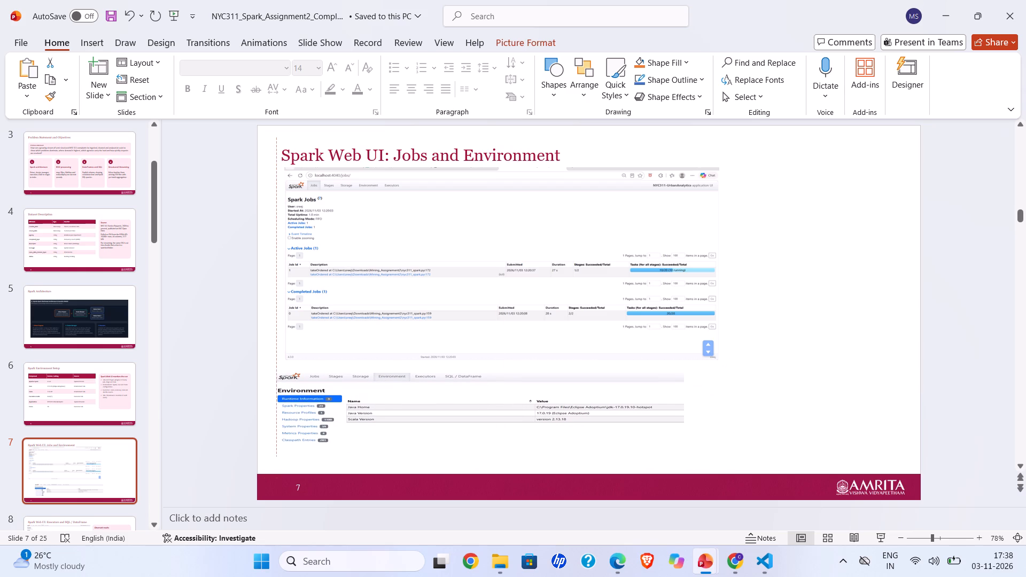
{"action": "left_click_drag", "start_coordinate": [398, 410], "coordinate": [400, 411]}
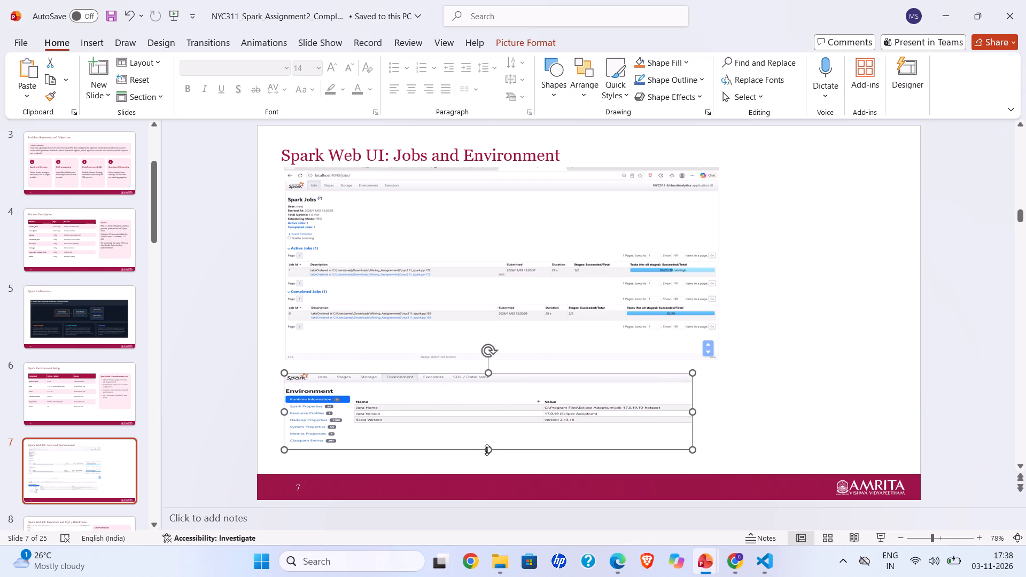
{"action": "left_click_drag", "start_coordinate": [487, 450], "coordinate": [483, 469]}
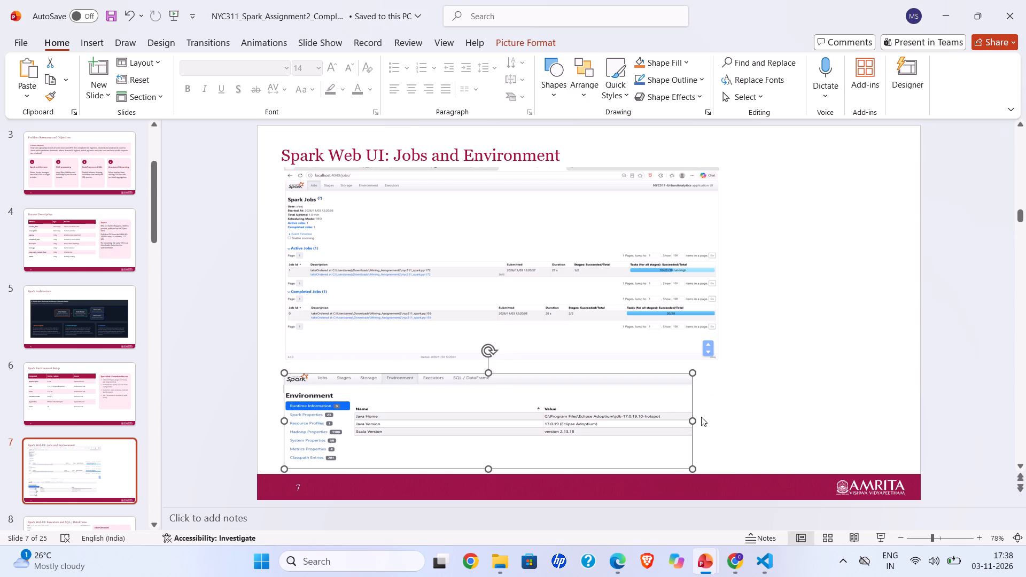
{"action": "left_click_drag", "start_coordinate": [694, 419], "coordinate": [817, 422]}
Widen the Spark Jobs screenshot to nearly match the width of the Environment screenshot below it.
{"action": "left_click", "coordinate": [685, 258]}
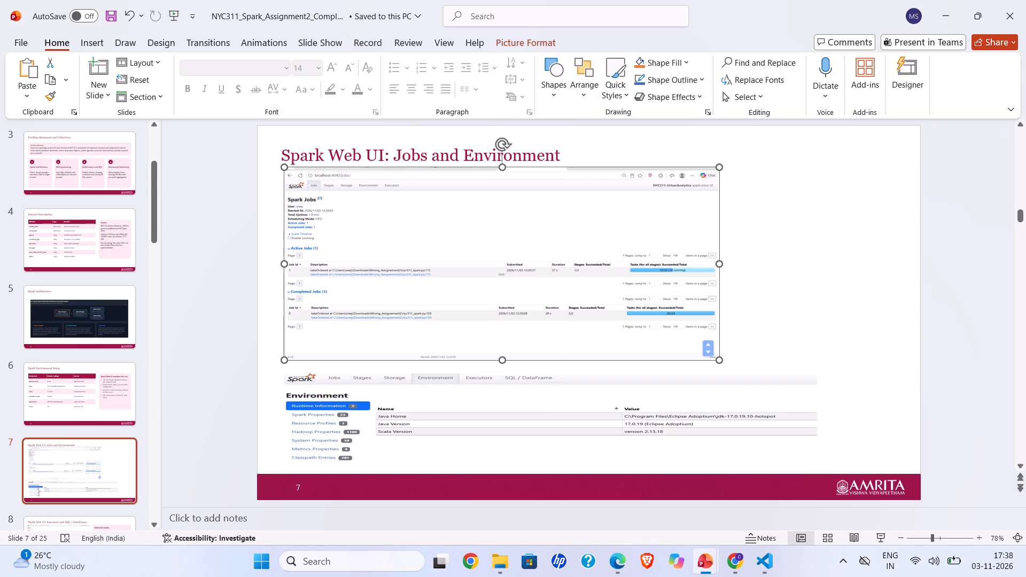
{"action": "left_click_drag", "start_coordinate": [720, 261], "coordinate": [820, 258]}
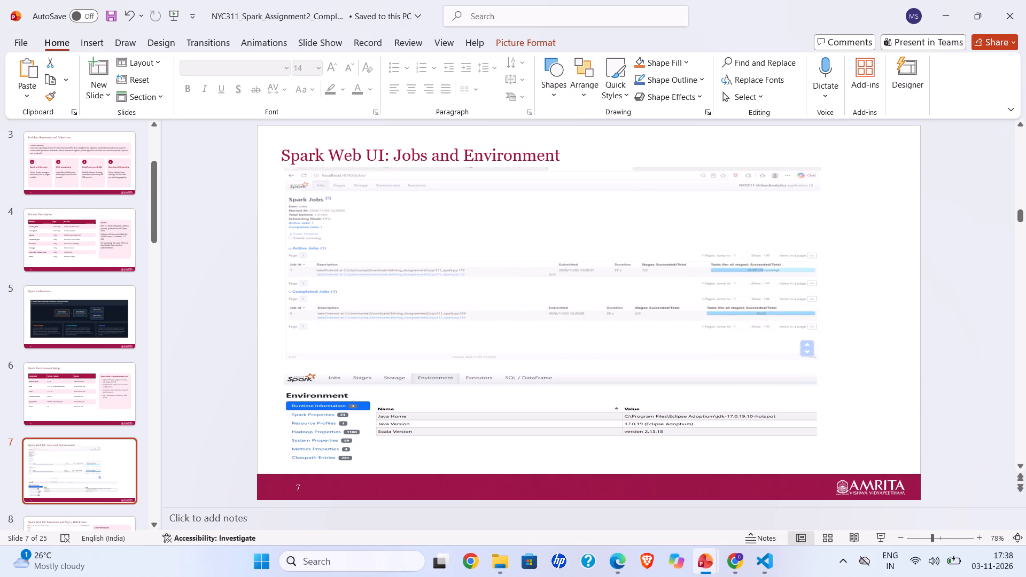
{"action": "left_click_drag", "start_coordinate": [820, 258], "coordinate": [805, 257]}
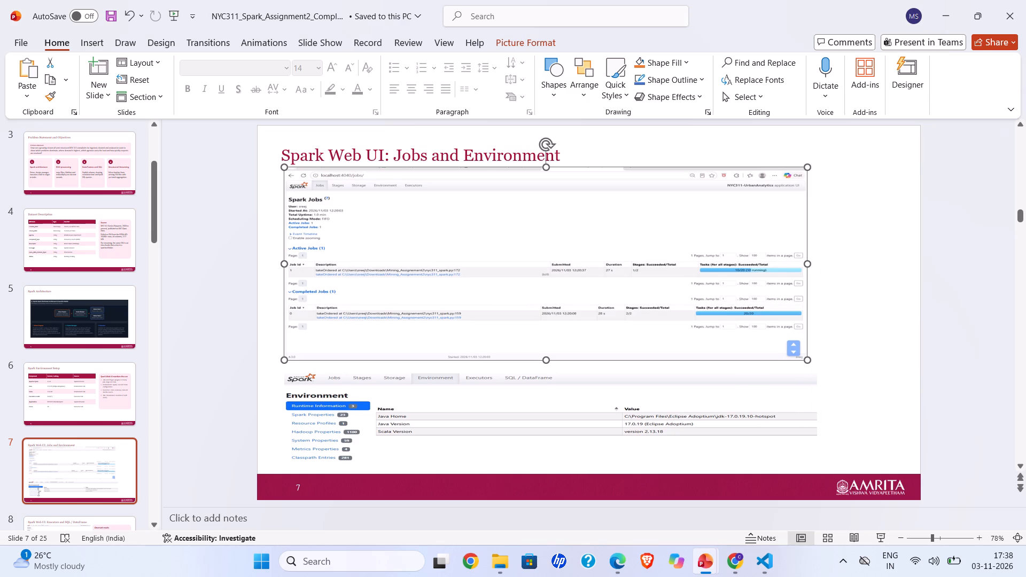
{"action": "left_click", "coordinate": [555, 380]}
{"action": "left_click", "coordinate": [572, 317]}
Review slides 7 to 10 in the slide show, checking the Spark Web UI screenshots and the RDD Implementation slide.
{"action": "left_click", "coordinate": [884, 534]}
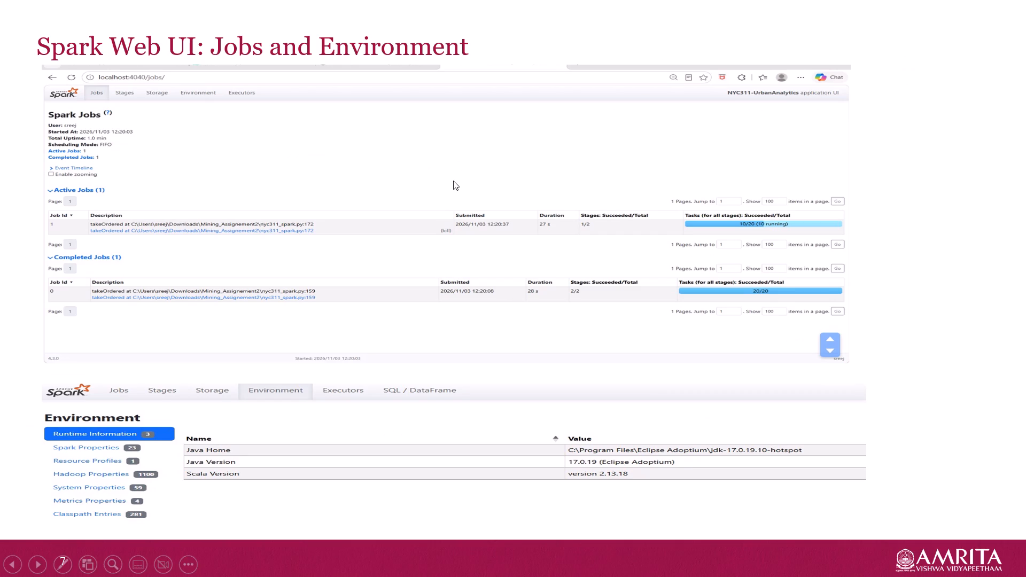
{"action": "scroll", "coordinate": [453, 181], "scroll_direction": "up", "scroll_amount": 6, "text": "ctrl"}
{"action": "scroll", "coordinate": [453, 181], "scroll_direction": "down", "scroll_amount": 9, "text": "ctrl"}
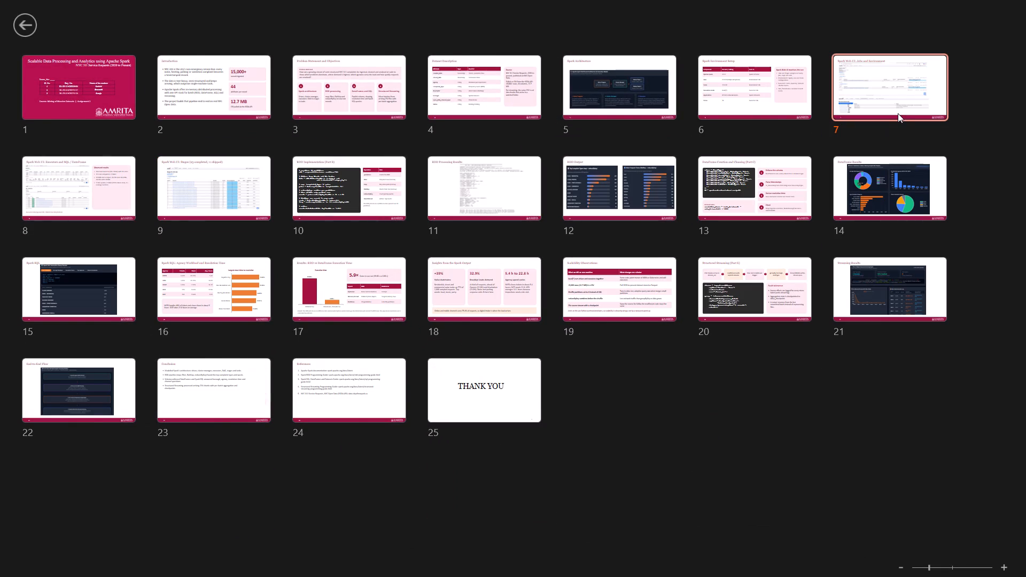
{"action": "left_click", "coordinate": [898, 113]}
{"action": "key", "text": "Right"}
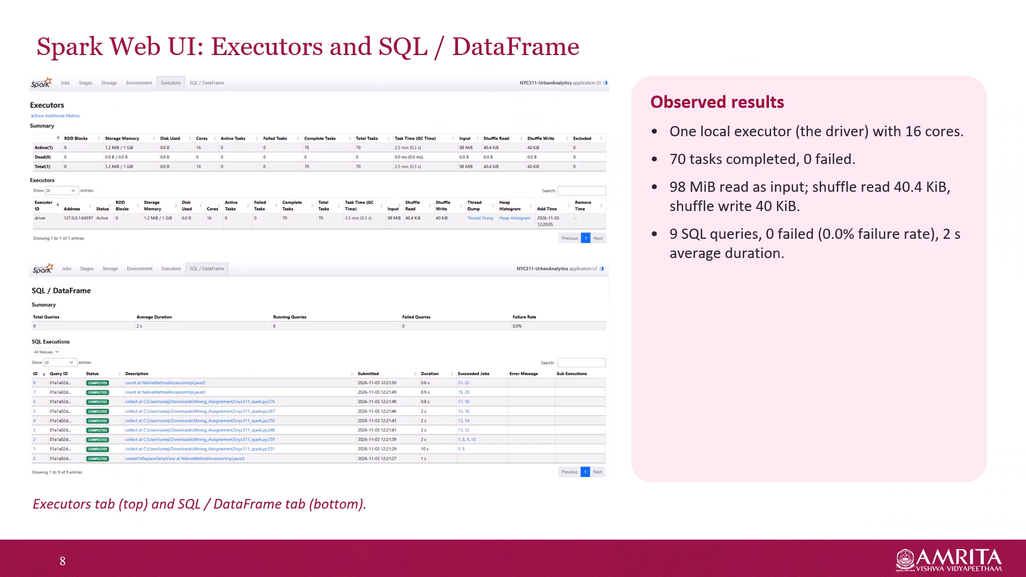
{"action": "key", "text": "Right"}
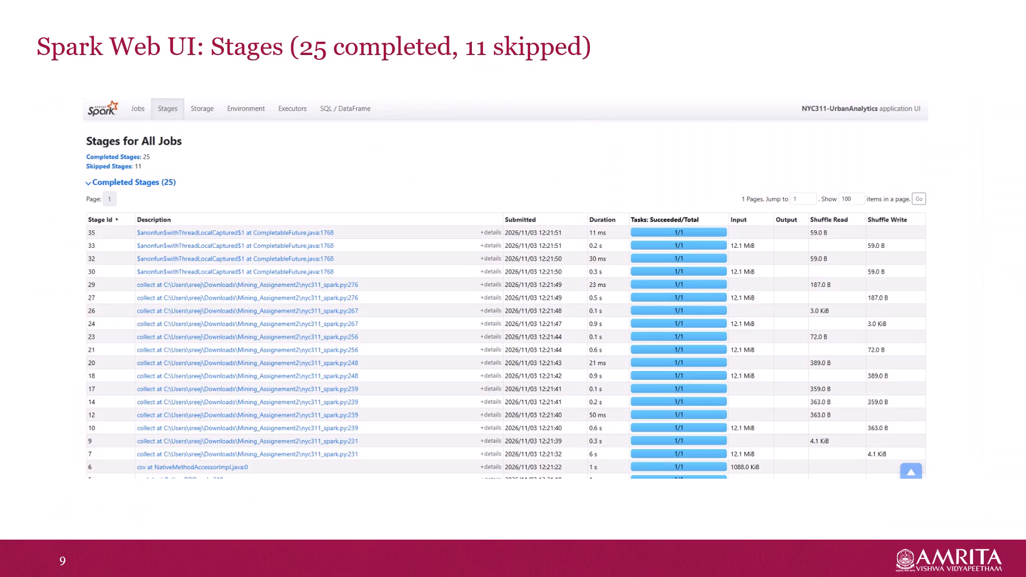
{"action": "key", "text": "Right"}
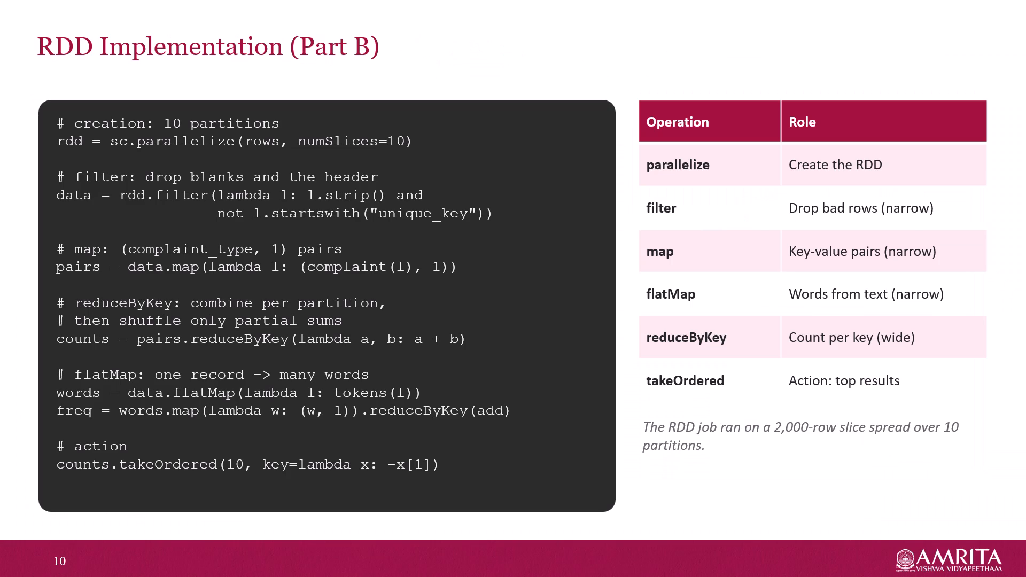
{"action": "key", "text": "Up"}
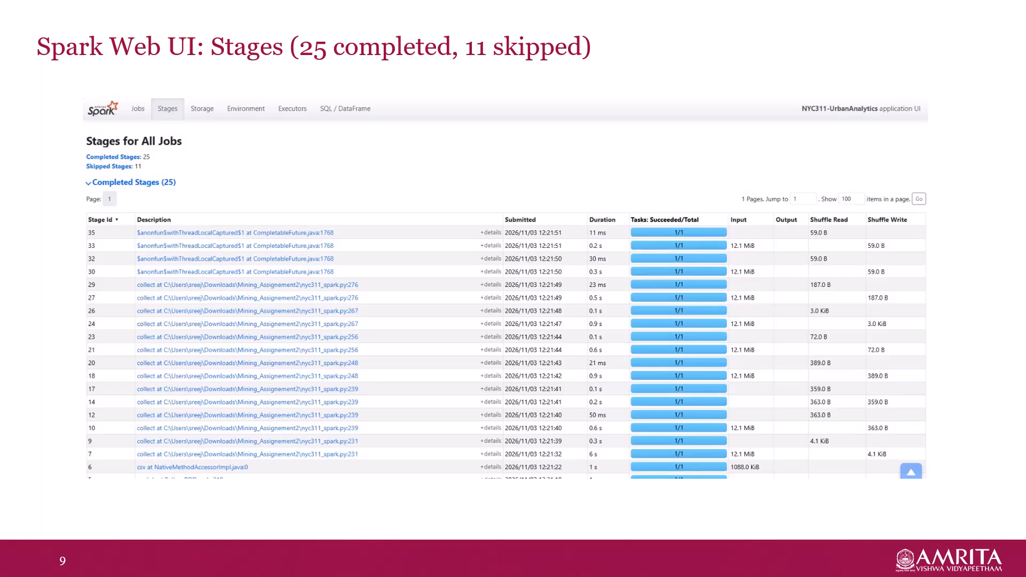
{"action": "key", "text": "Escape"}
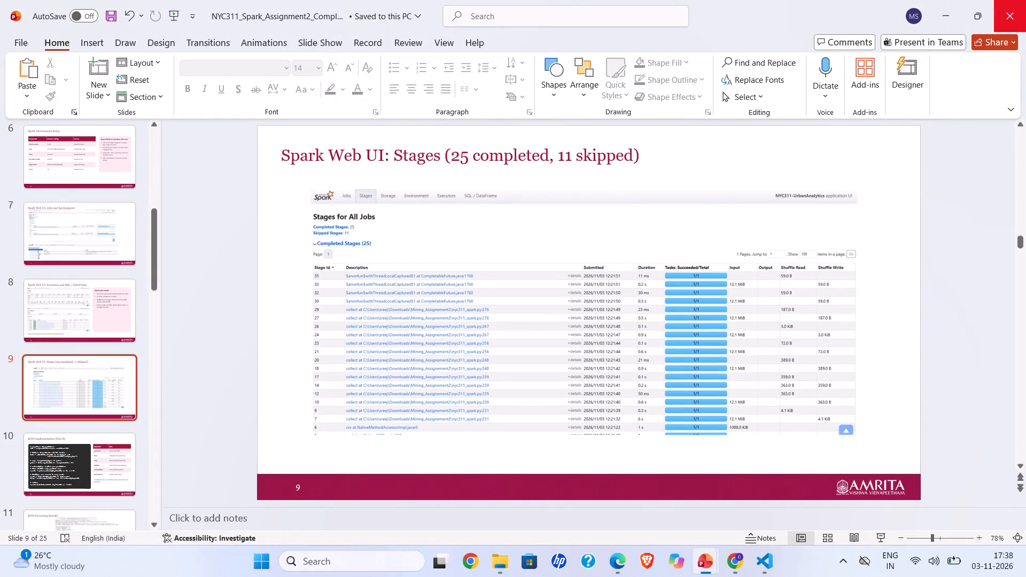
Remove ", 11 skipped" from the slide 9 title so it reads "Spark Web UI: Stages (25 completed)", and save.
{"action": "left_click", "coordinate": [629, 154]}
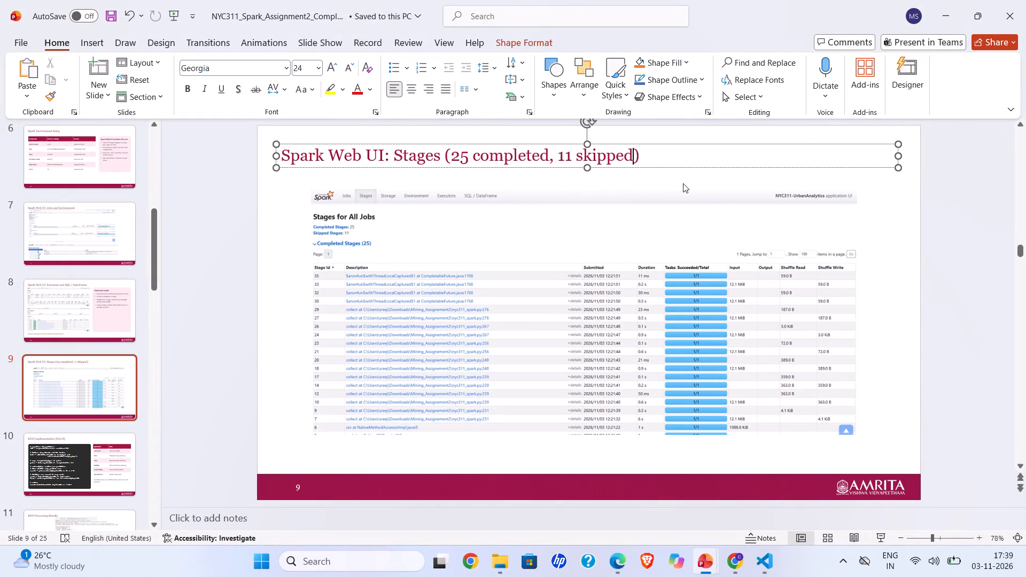
{"action": "key", "text": "BackSpace"}
{"action": "key", "text": "BackSpace"}
{"action": "key", "text": "BackSpace"}
{"action": "key", "text": "BackSpace"}
{"action": "key", "text": "BackSpace"}
{"action": "key", "text": "BackSpace"}
{"action": "key", "text": "BackSpace"}
{"action": "key", "text": "BackSpace"}
{"action": "key", "text": "BackSpace"}
{"action": "key", "text": "BackSpace"}
{"action": "key", "text": "BackSpace"}
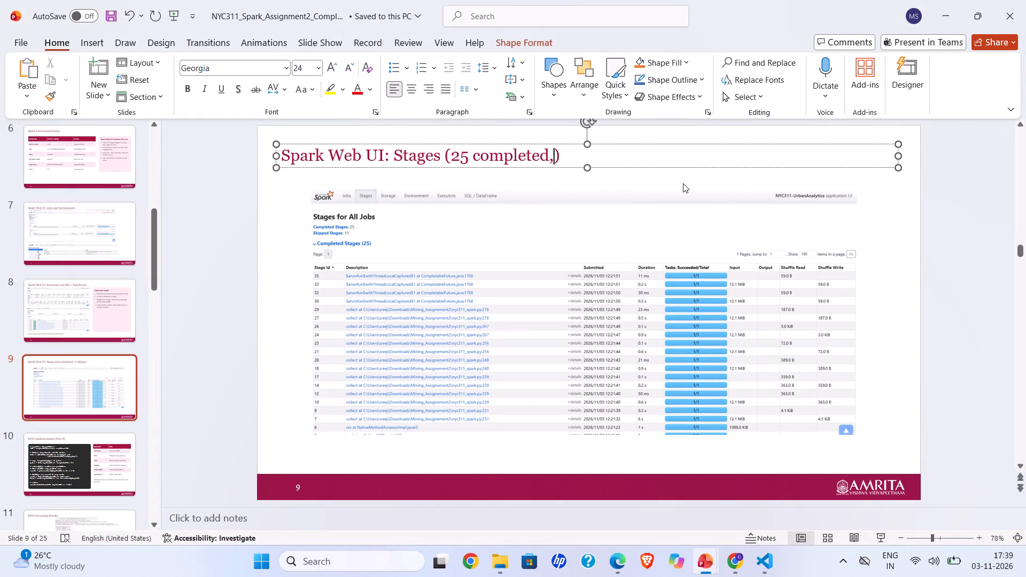
{"action": "key", "text": "BackSpace"}
{"action": "left_click", "coordinate": [949, 279]}
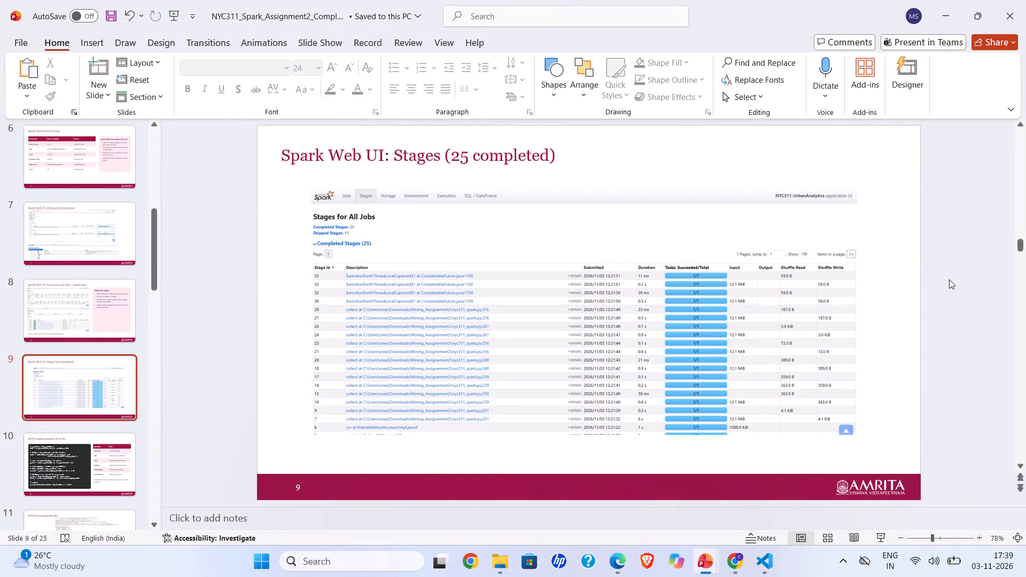
{"action": "key", "text": "ctrl+s"}
Shorten the slide 9 title to "Spark Web UI: Stages" by deleting the parenthetical, and save.
{"action": "left_click", "coordinate": [535, 157]}
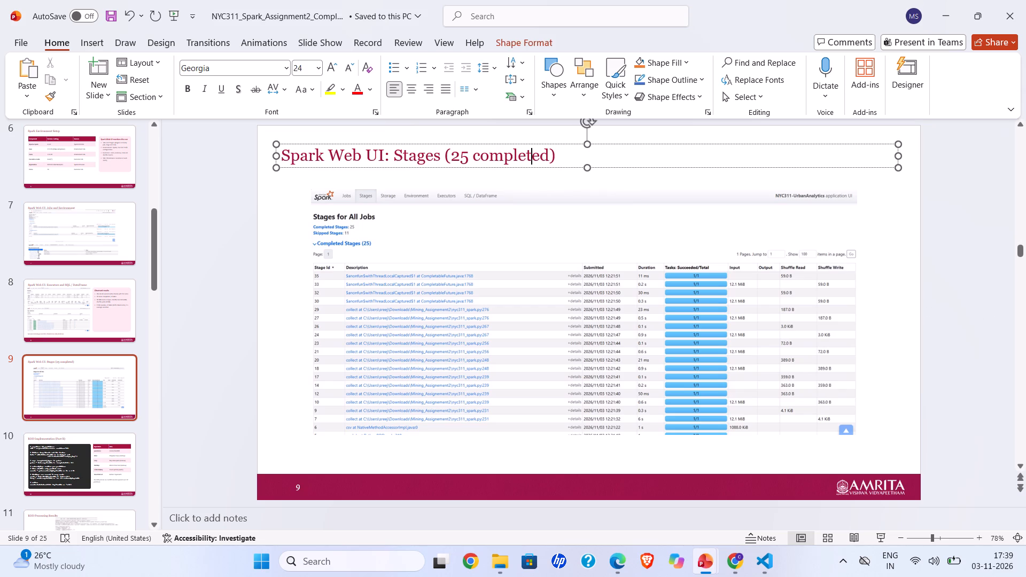
{"action": "left_click_drag", "start_coordinate": [561, 155], "coordinate": [442, 153]}
{"action": "key", "text": "BackSpace"}
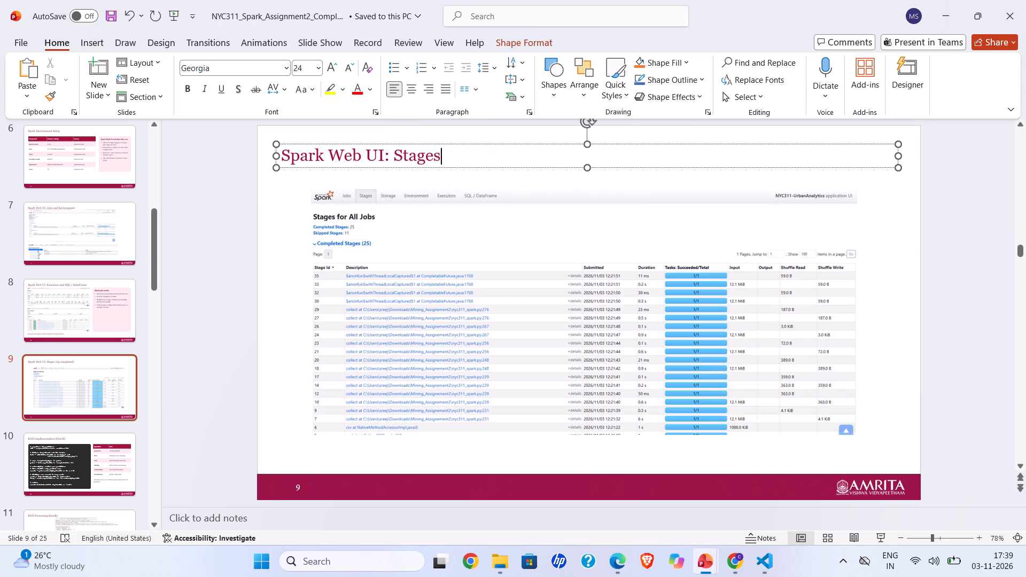
{"action": "key", "text": "ctrl+s"}
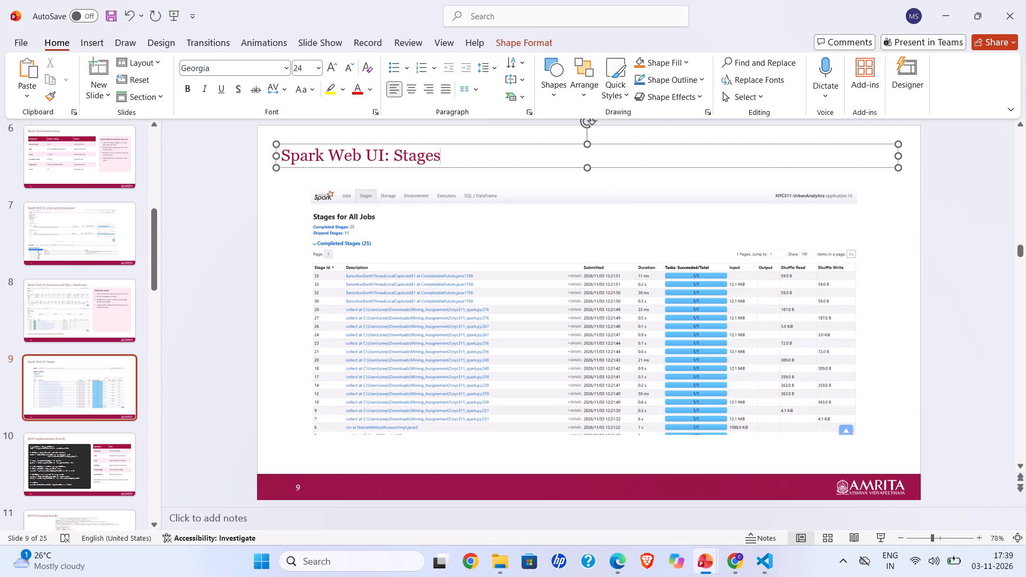
{"action": "left_click", "coordinate": [958, 288]}
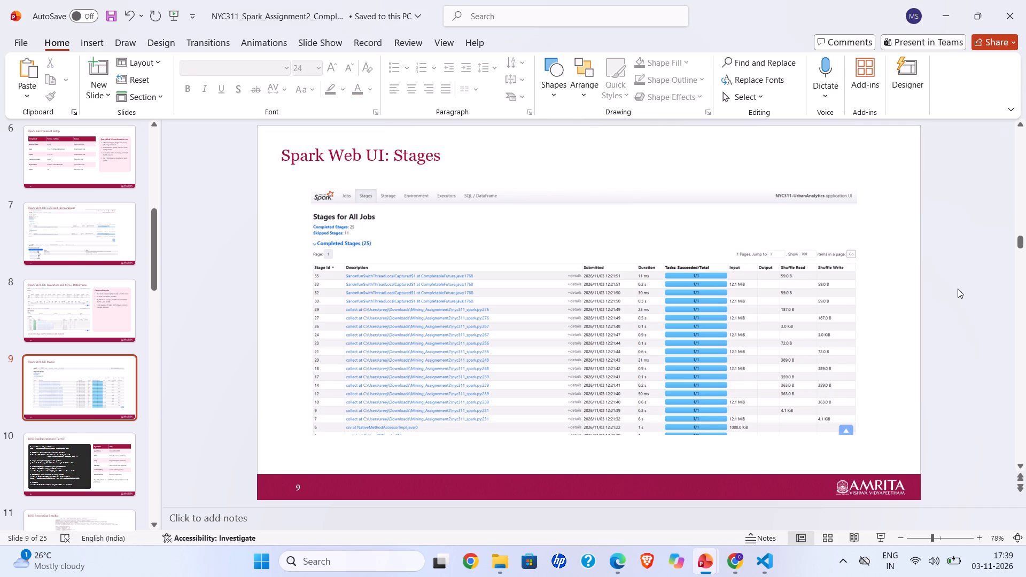
Remove "(Part B)" from the slide 10 title so it reads "RDD Implementation", and save.
{"action": "key", "text": "Down"}
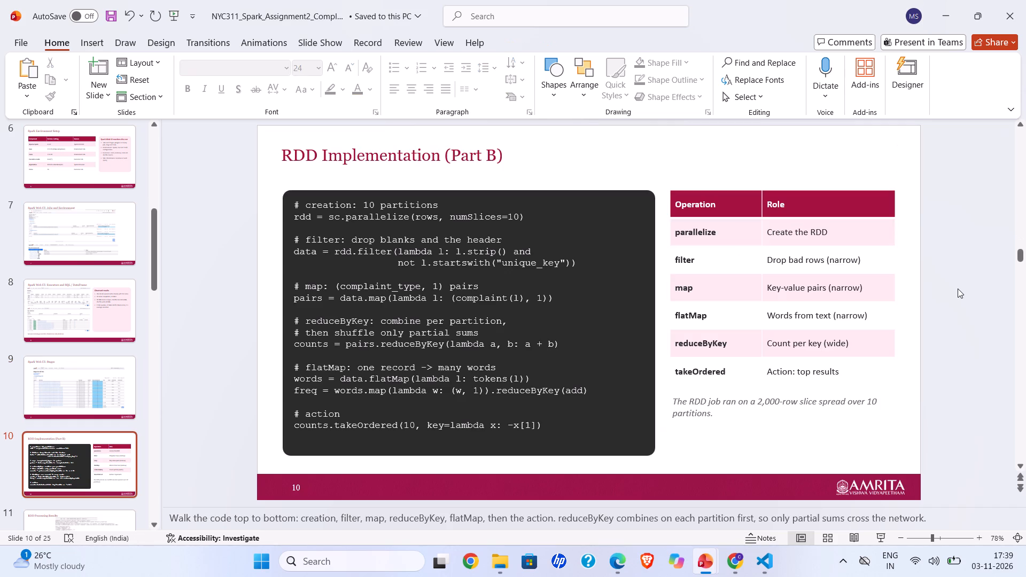
{"action": "left_click", "coordinate": [522, 148]}
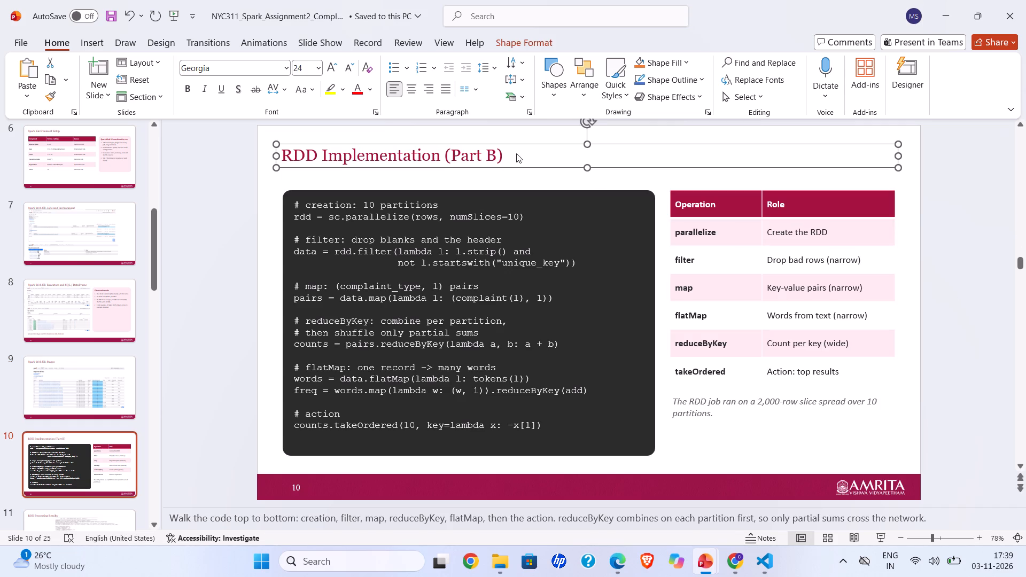
{"action": "left_click", "coordinate": [508, 153]}
{"action": "left_click", "coordinate": [494, 153]}
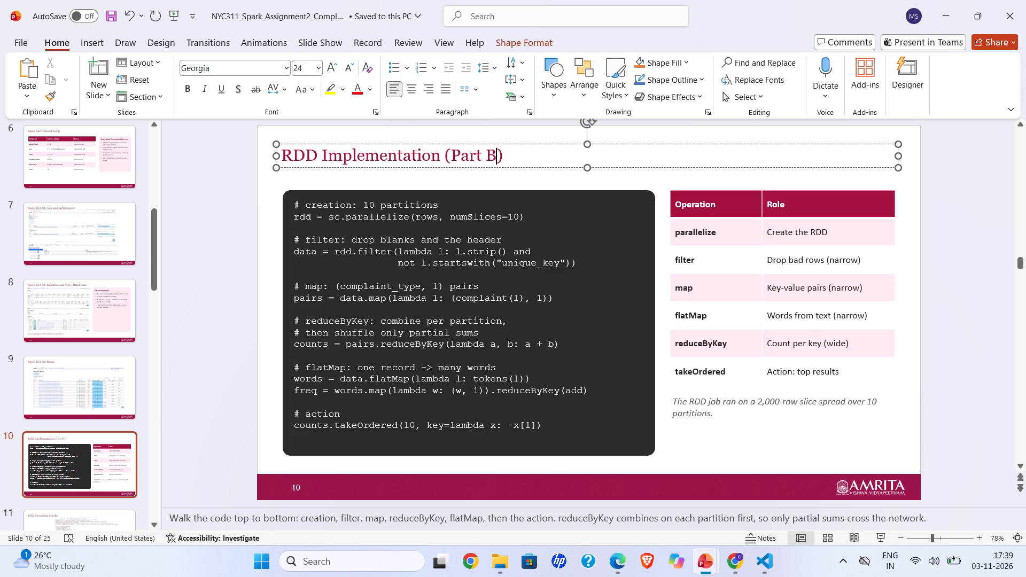
{"action": "left_click", "coordinate": [511, 153]}
{"action": "key", "text": "BackSpace"}
{"action": "key", "text": "BackSpace"}
{"action": "key", "text": "BackSpace"}
{"action": "key", "text": "BackSpace"}
{"action": "key", "text": "BackSpace"}
{"action": "key", "text": "BackSpace"}
{"action": "key", "text": "BackSpace"}
{"action": "key", "text": "BackSpace"}
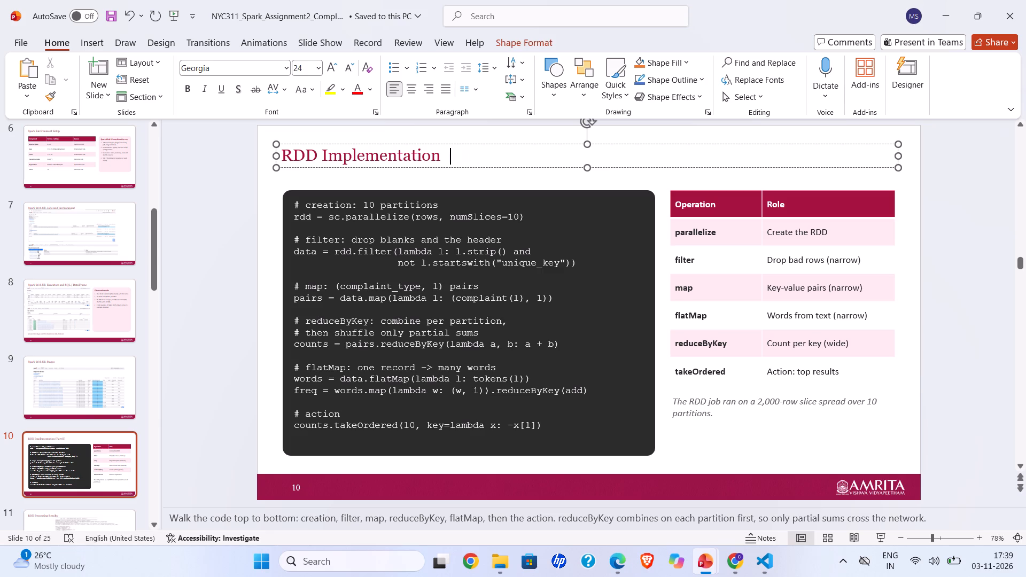
{"action": "key", "text": "ctrl+s"}
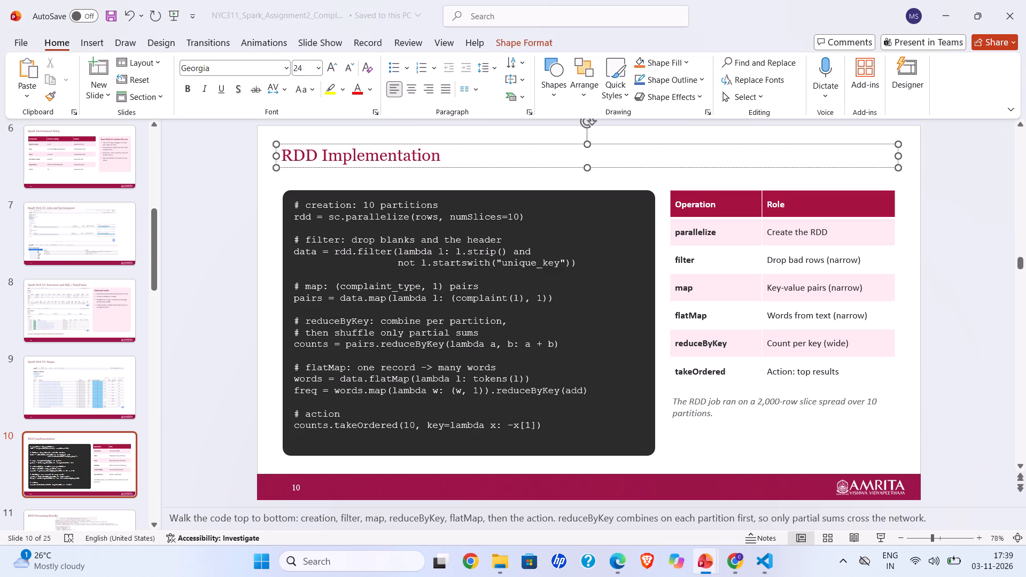
{"action": "left_click", "coordinate": [959, 342]}
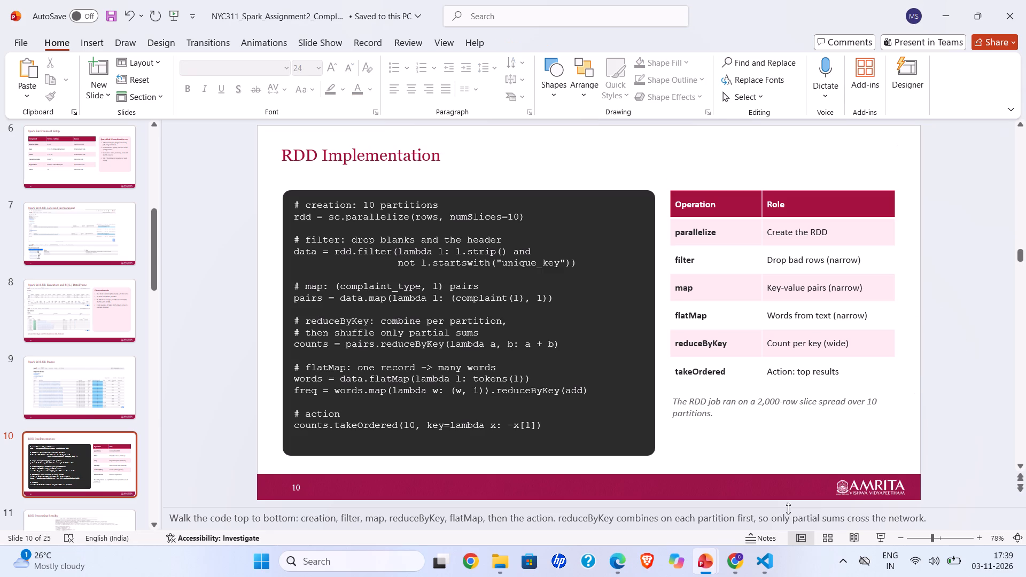
Delete the italic note about the 2,000-row slice below the operations table, and remove its text box.
{"action": "left_click", "coordinate": [792, 418]}
{"action": "left_click_drag", "start_coordinate": [773, 415], "coordinate": [738, 421]}
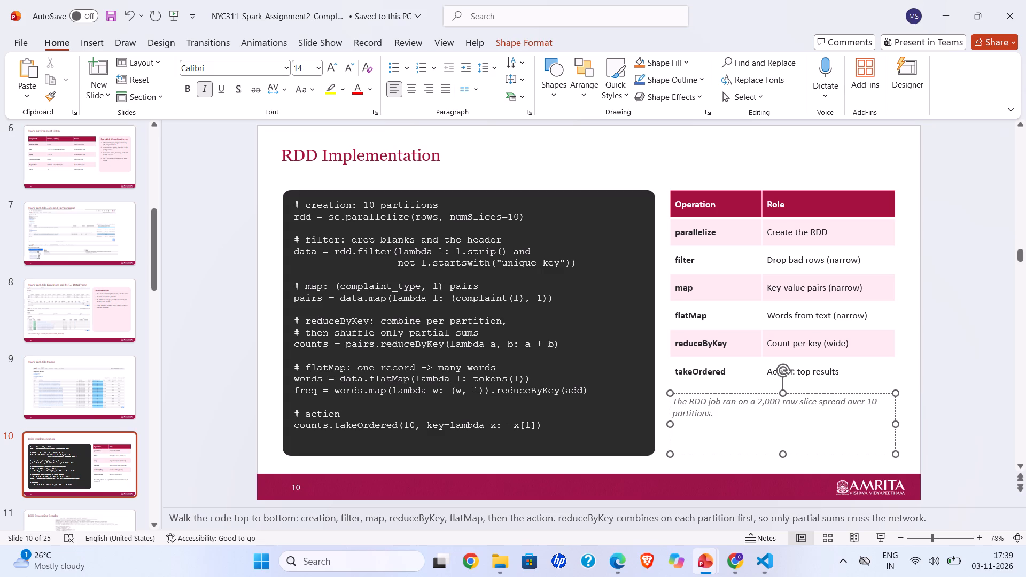
{"action": "left_click_drag", "start_coordinate": [738, 421], "coordinate": [677, 403]}
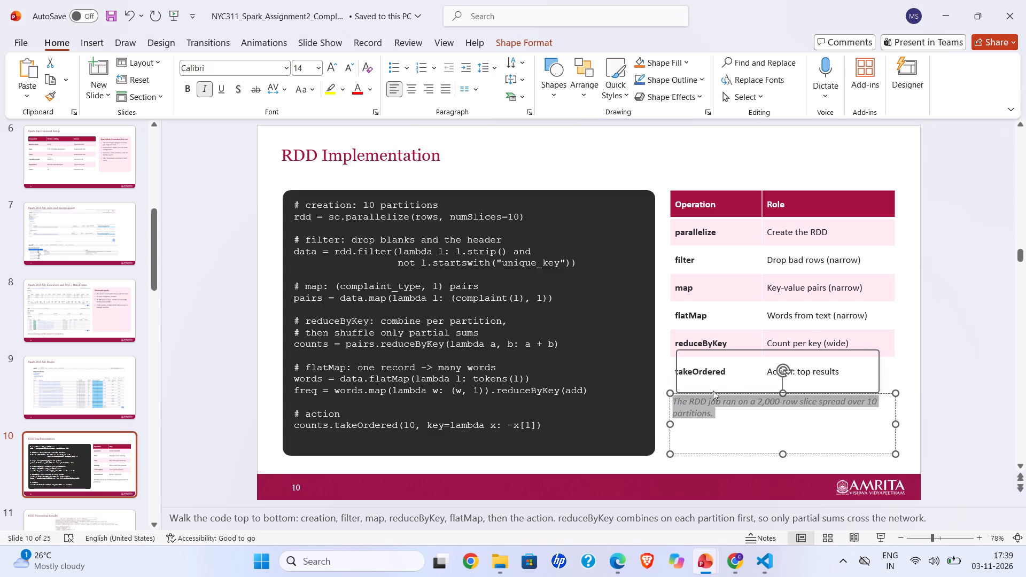
{"action": "key", "text": "Delete"}
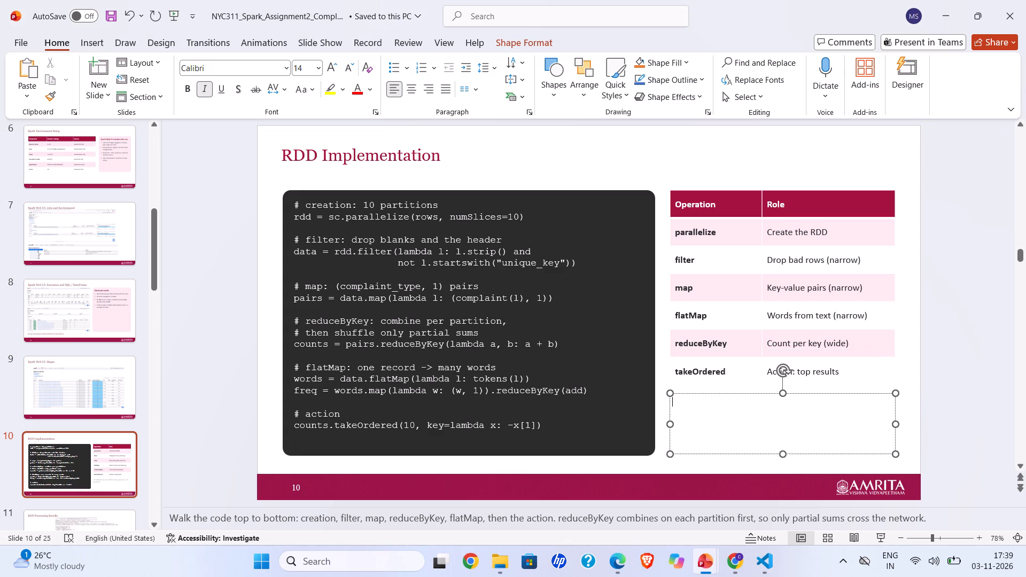
{"action": "right_click", "coordinate": [801, 392]}
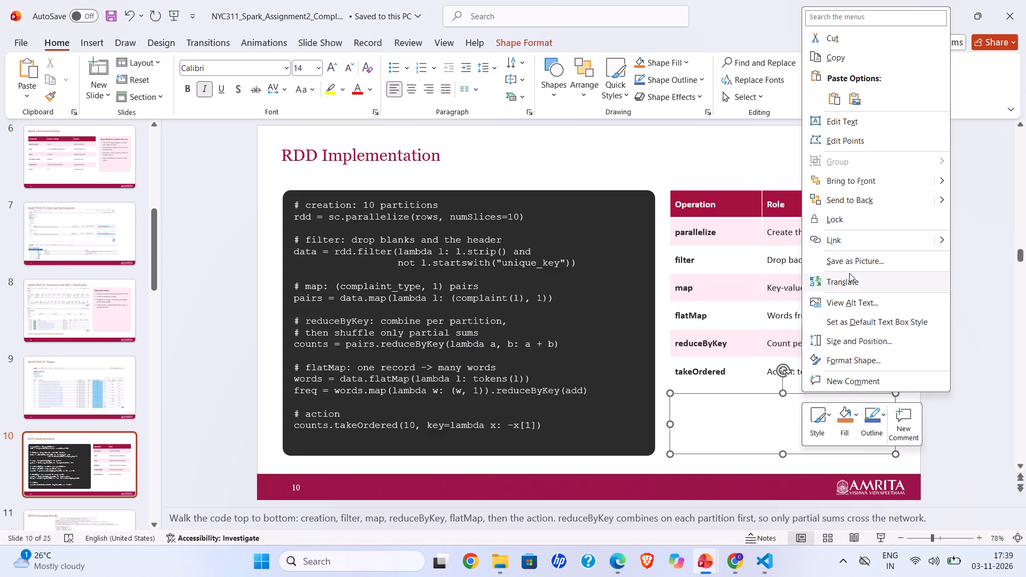
{"action": "key", "text": "Delete"}
{"action": "left_click", "coordinate": [846, 37]}
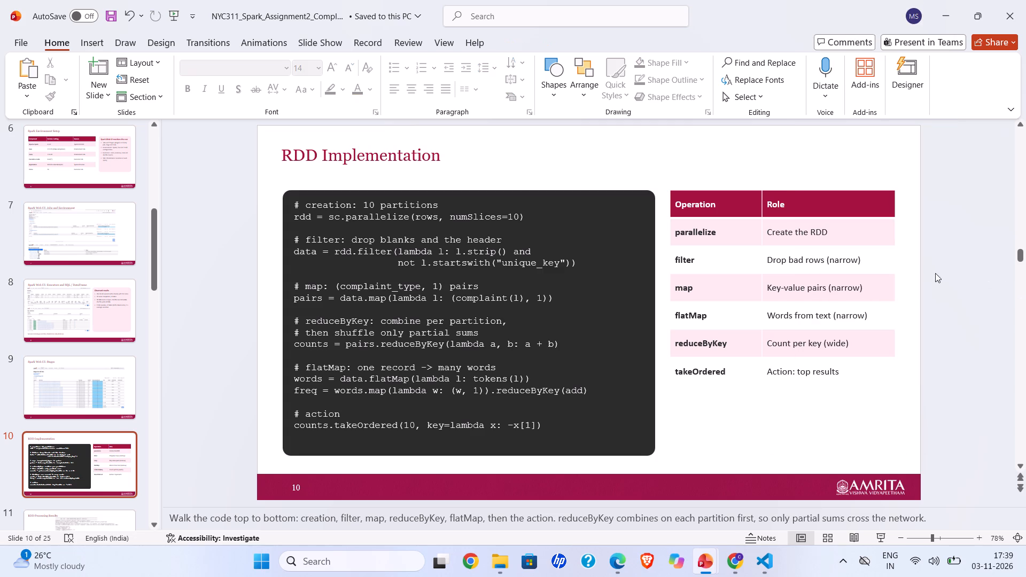
Resize the Operation/Role table to be taller and slightly wider, with its bottom level with the code block and its top below the block's top.
{"action": "left_click", "coordinate": [760, 283]}
{"action": "left_click_drag", "start_coordinate": [783, 384], "coordinate": [777, 453]}
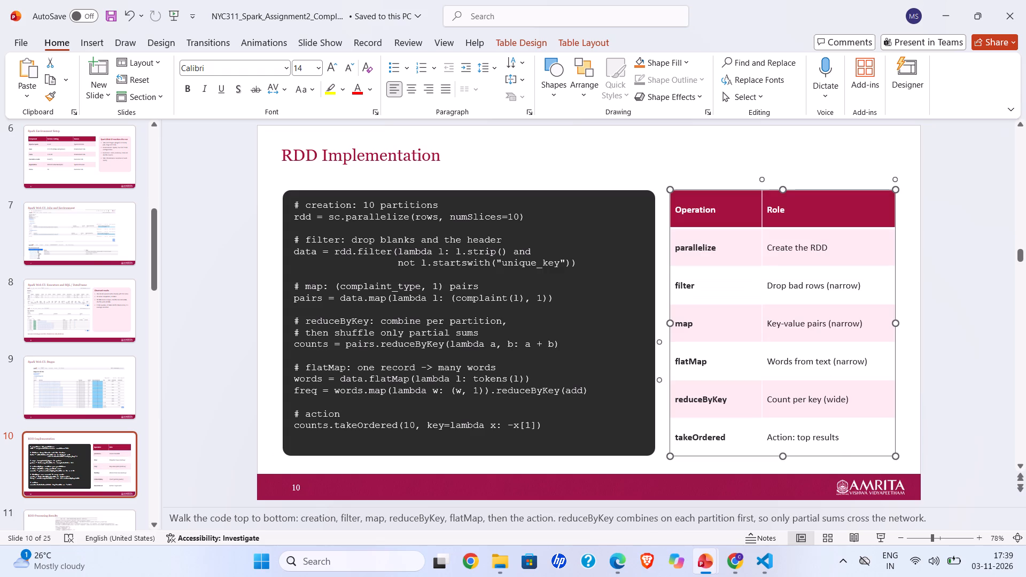
{"action": "left_click_drag", "start_coordinate": [891, 321], "coordinate": [903, 321]}
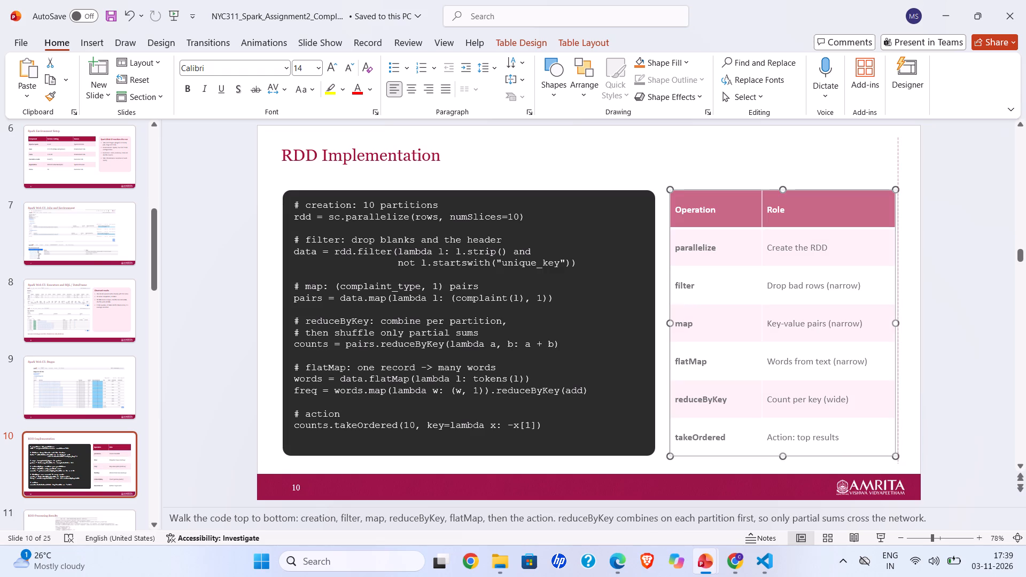
{"action": "left_click_drag", "start_coordinate": [903, 321], "coordinate": [906, 321]}
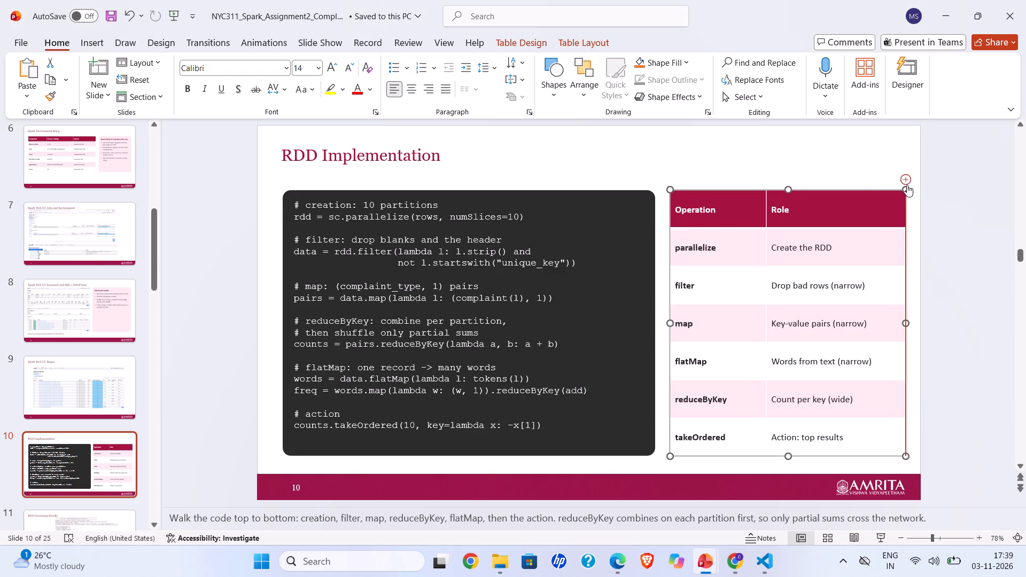
{"action": "left_click_drag", "start_coordinate": [907, 192], "coordinate": [897, 231]}
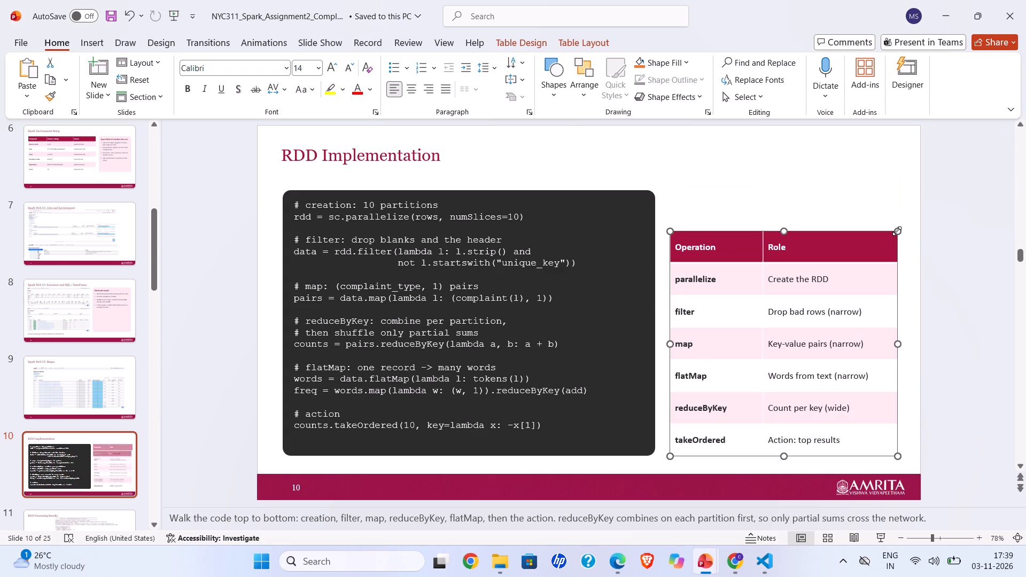
Move the Operation/Role table up so it sits roughly vertically centred beside the code block, and save the presentation.
{"action": "left_click_drag", "start_coordinate": [833, 284], "coordinate": [833, 260]}
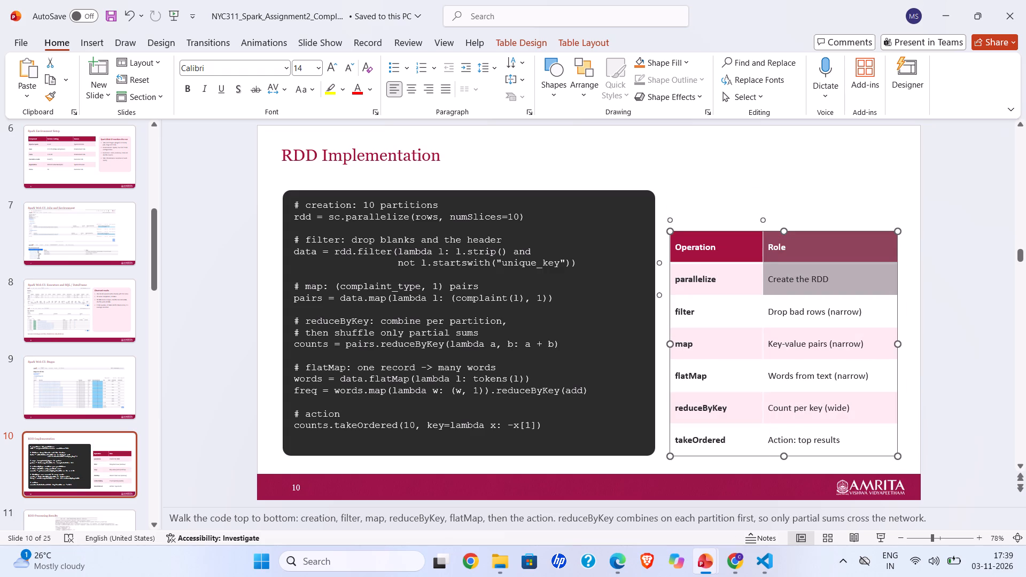
{"action": "left_click", "coordinate": [772, 212]}
{"action": "left_click", "coordinate": [757, 270]}
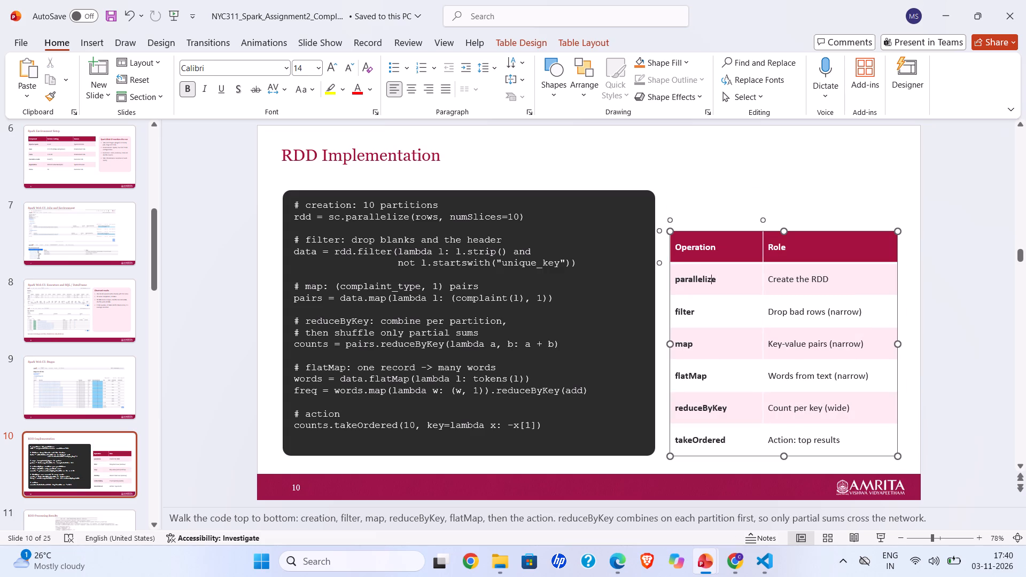
{"action": "left_click_drag", "start_coordinate": [744, 230], "coordinate": [745, 212]}
{"action": "left_click", "coordinate": [976, 274]}
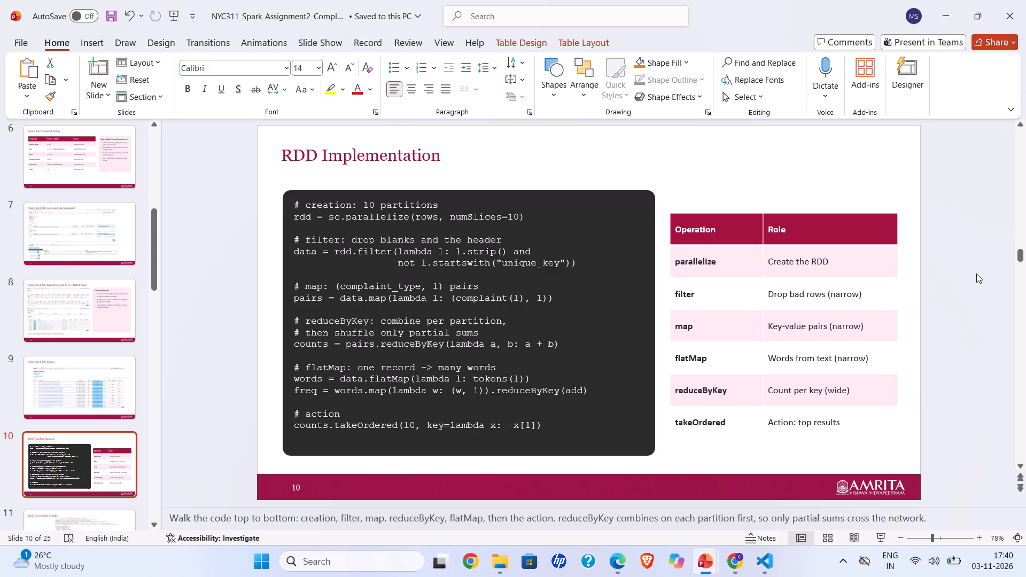
{"action": "key", "text": "ctrl+s"}
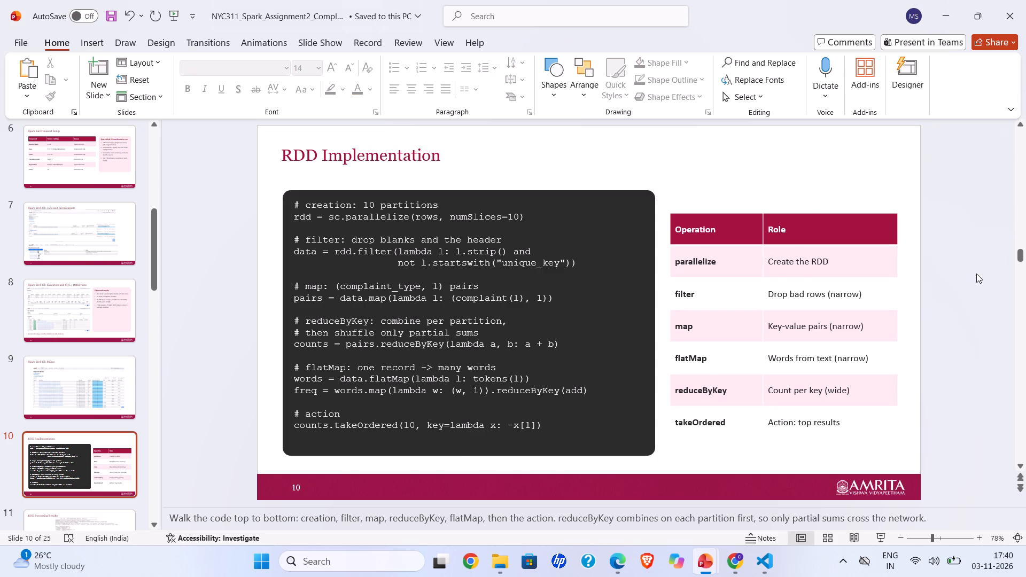
Remove "(Part C)" from the slide 13 title so it reads "DataFrame Creation and Cleaning", and save the presentation.
{"action": "key", "text": "Down"}
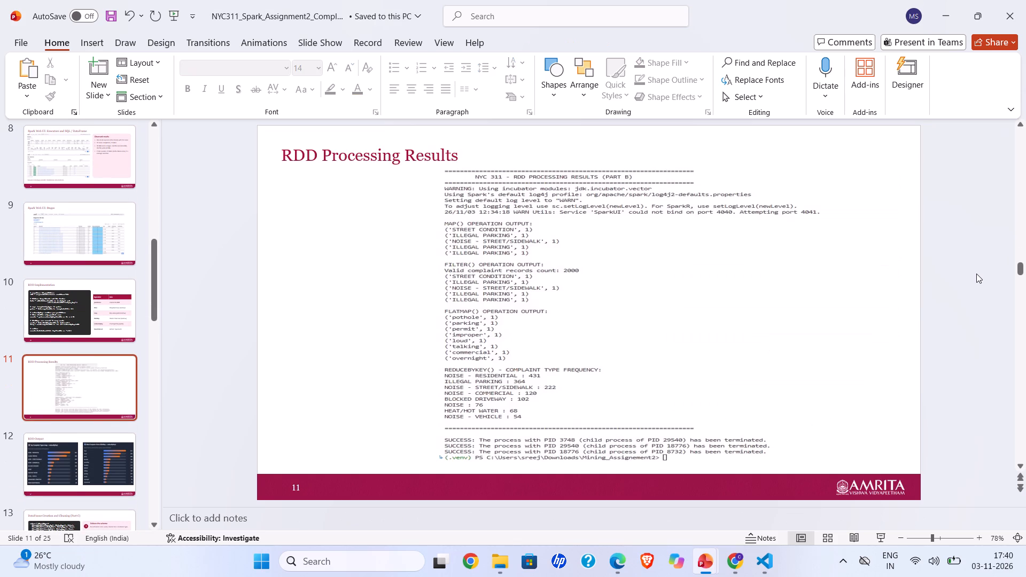
{"action": "key", "text": "Down"}
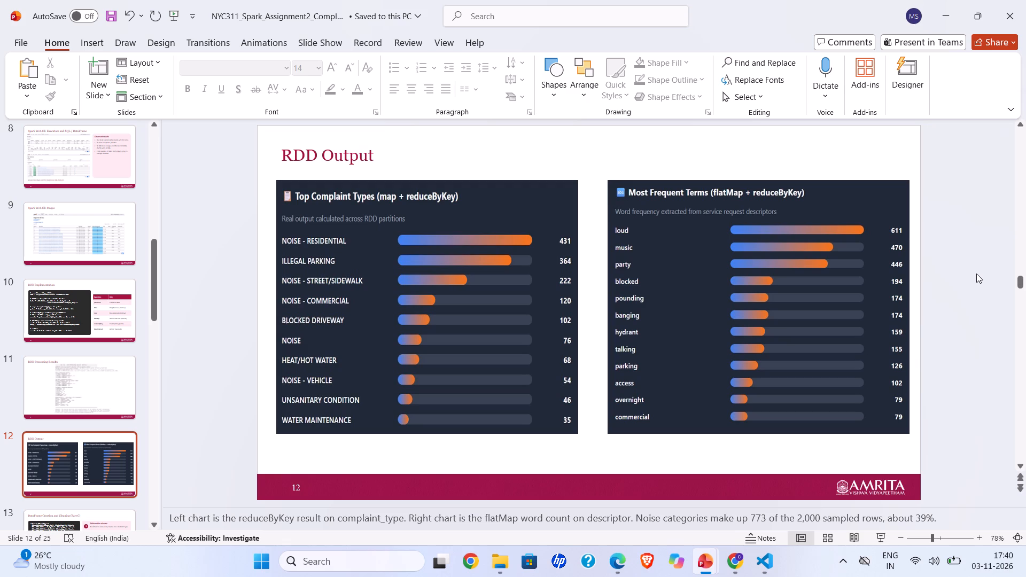
{"action": "key", "text": "Down"}
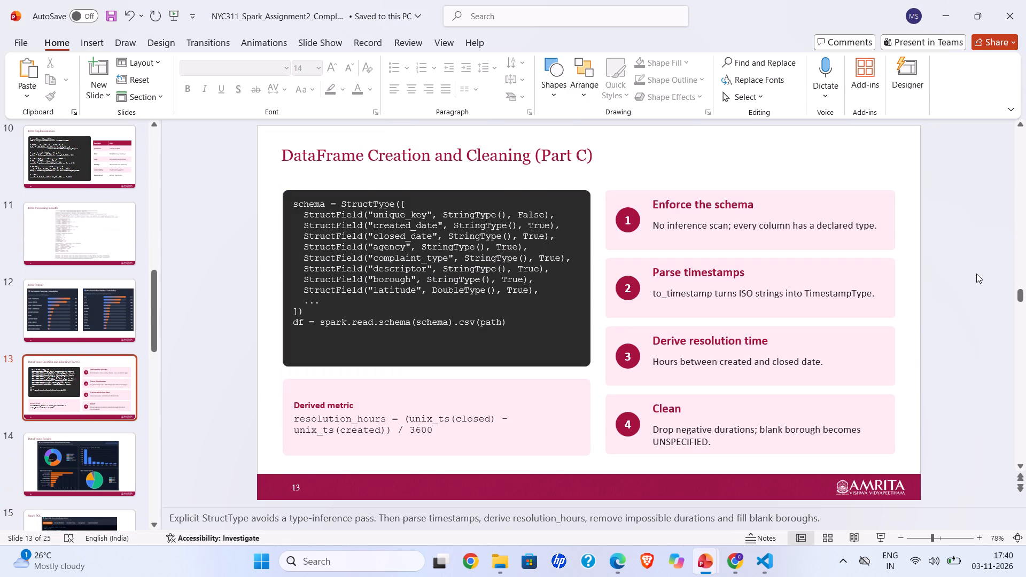
{"action": "key", "text": "Down"}
{"action": "key", "text": "Up"}
{"action": "left_click", "coordinate": [605, 147]}
{"action": "left_click", "coordinate": [599, 158]}
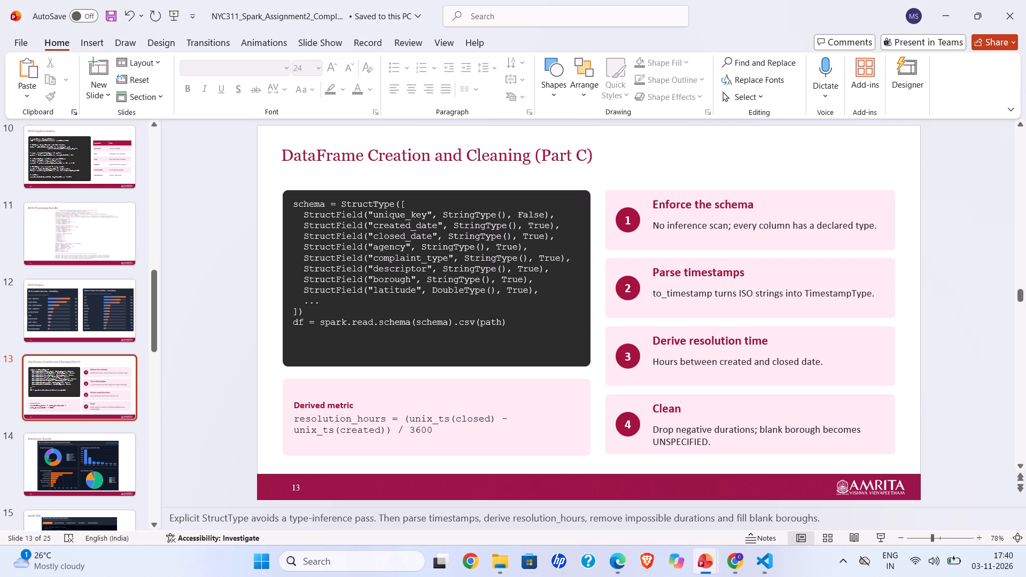
{"action": "left_click", "coordinate": [587, 151]}
{"action": "left_click", "coordinate": [600, 152]}
{"action": "key", "text": "BackSpace"}
{"action": "key", "text": "BackSpace"}
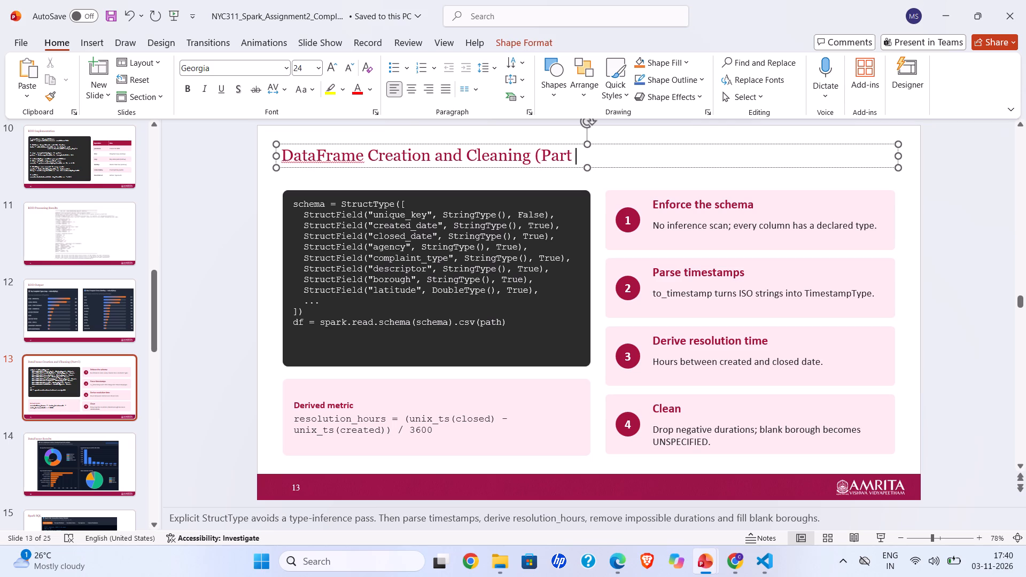
{"action": "key", "text": "BackSpace"}
{"action": "key", "text": "BackSpace"}
{"action": "key", "text": "BackSpace"}
{"action": "key", "text": "BackSpace"}
{"action": "key", "text": "BackSpace"}
{"action": "key", "text": "BackSpace"}
{"action": "key", "text": "ctrl+s"}
{"action": "left_click", "coordinate": [966, 338]}
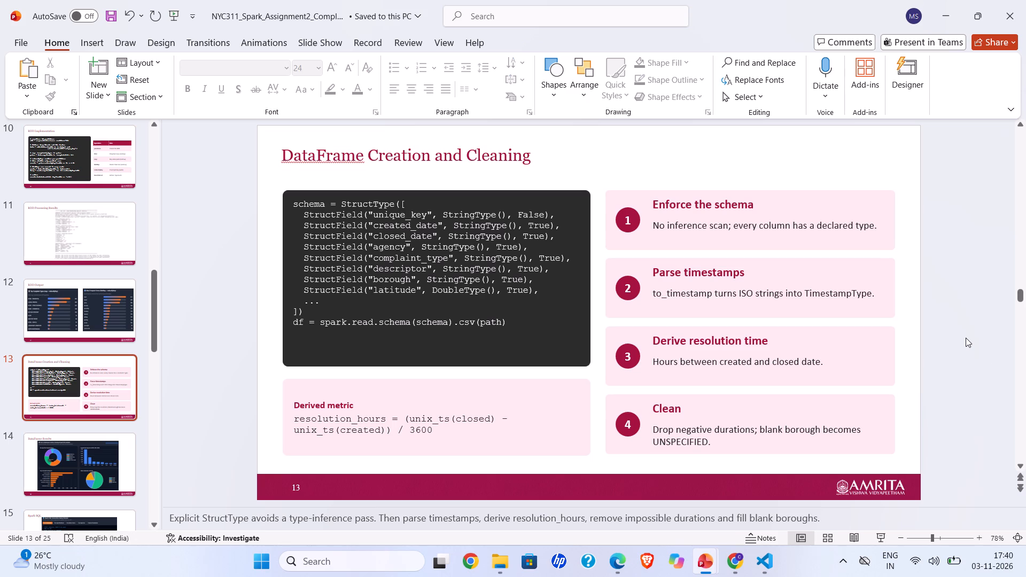
{"action": "key", "text": "ctrl+s"}
On slide 17, Results: RDD vs DataFrame Execution Time, cut the italic caveat text box below the chart and table.
{"action": "key", "text": "Down"}
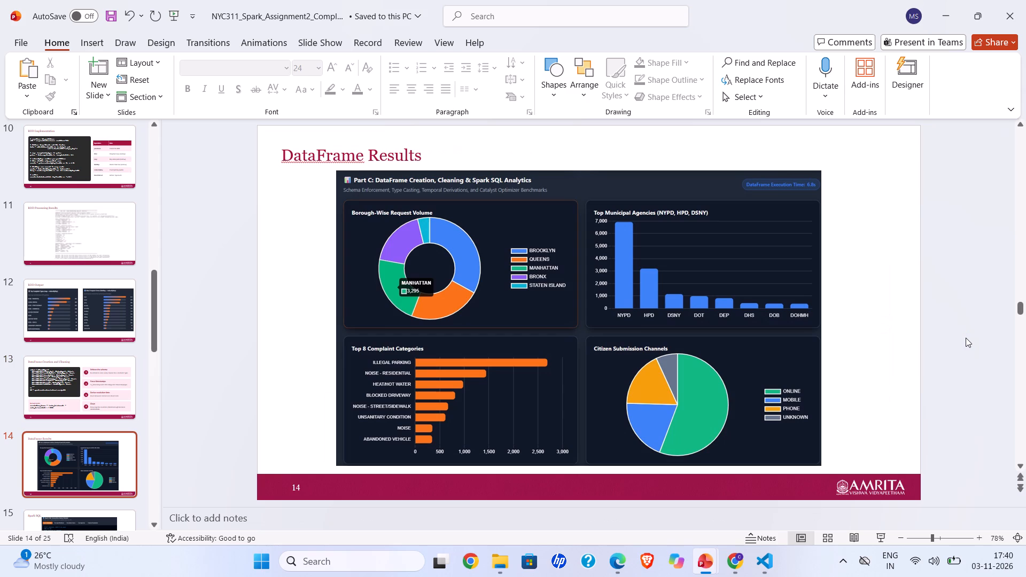
{"action": "key", "text": "Down"}
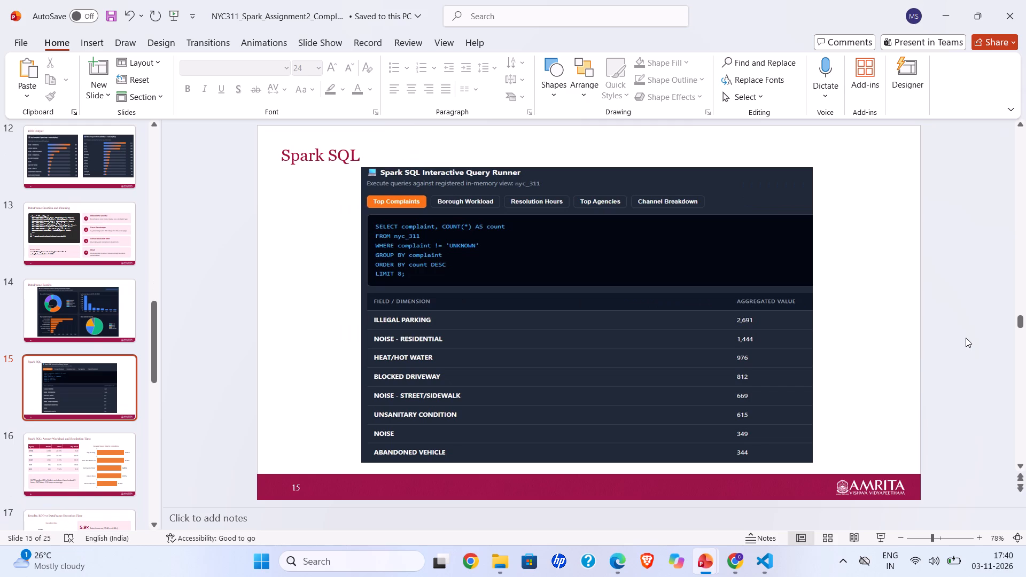
{"action": "key", "text": "Down"}
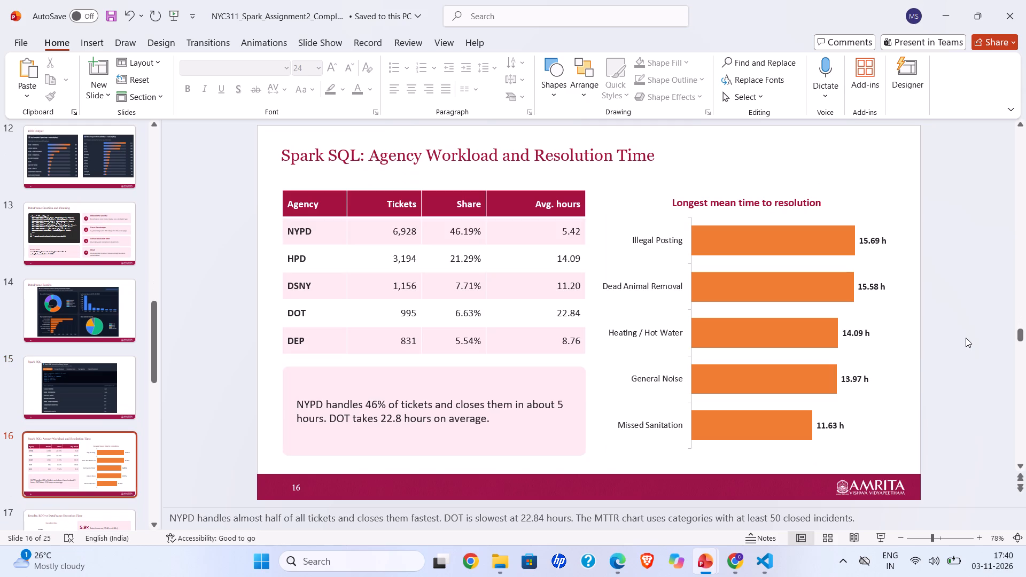
{"action": "key", "text": "Down"}
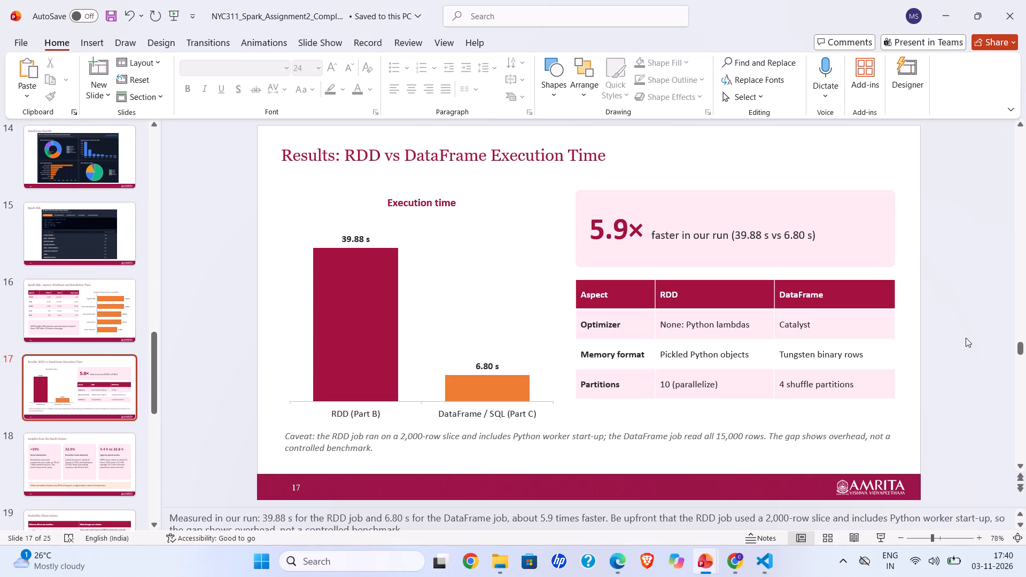
{"action": "left_click", "coordinate": [649, 434]}
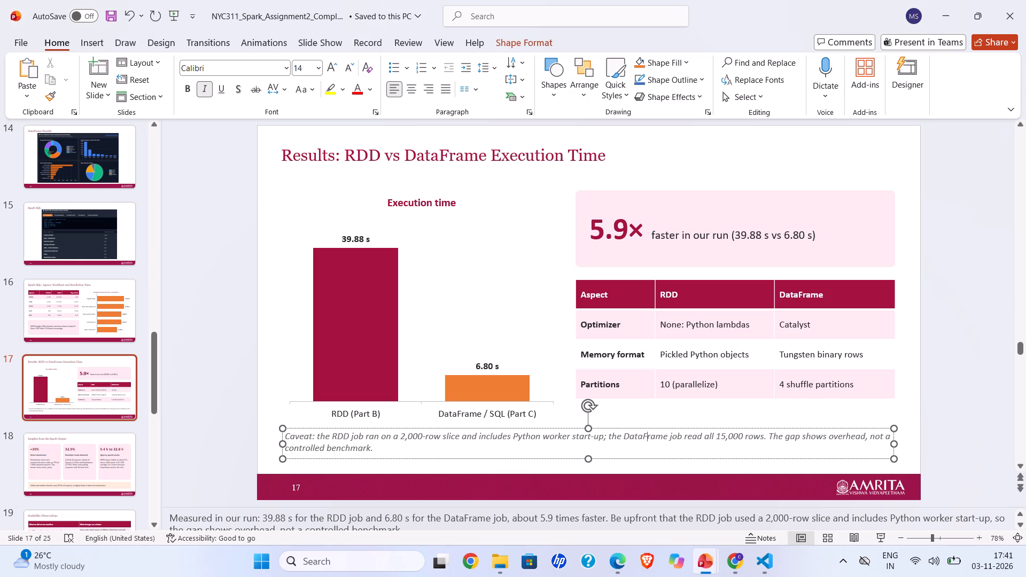
{"action": "right_click", "coordinate": [664, 427]}
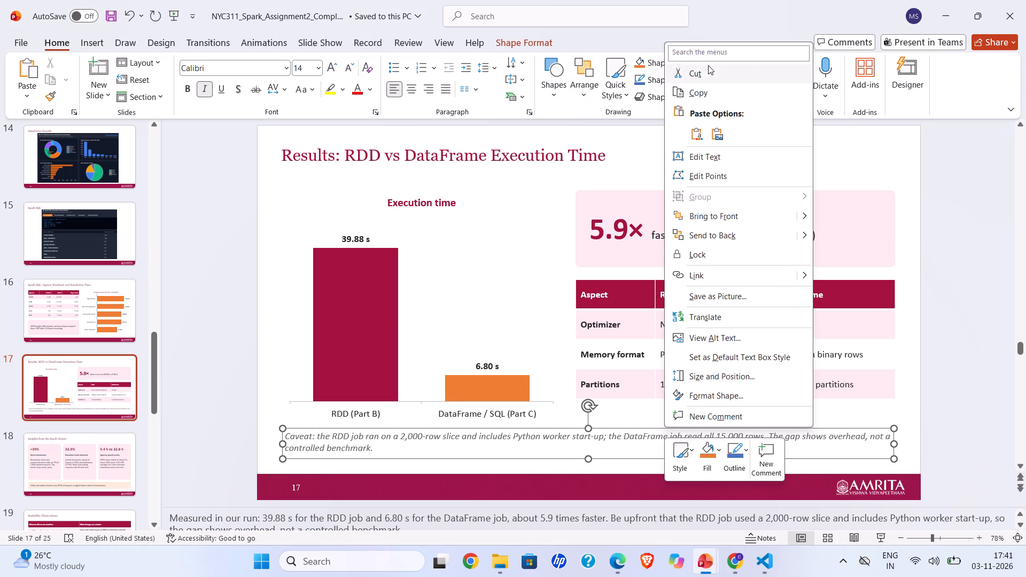
{"action": "left_click", "coordinate": [708, 65]}
{"action": "left_click", "coordinate": [978, 312]}
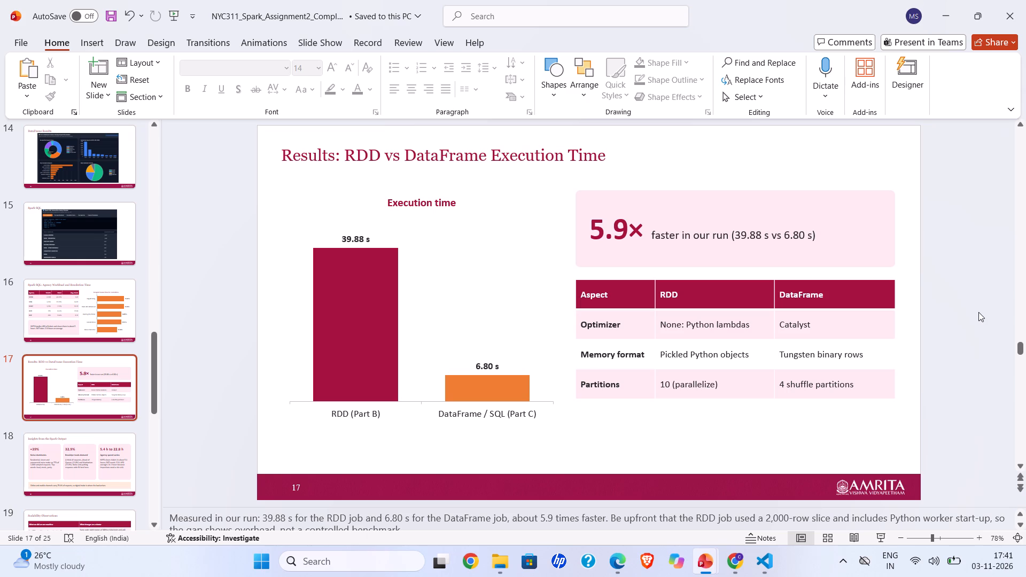
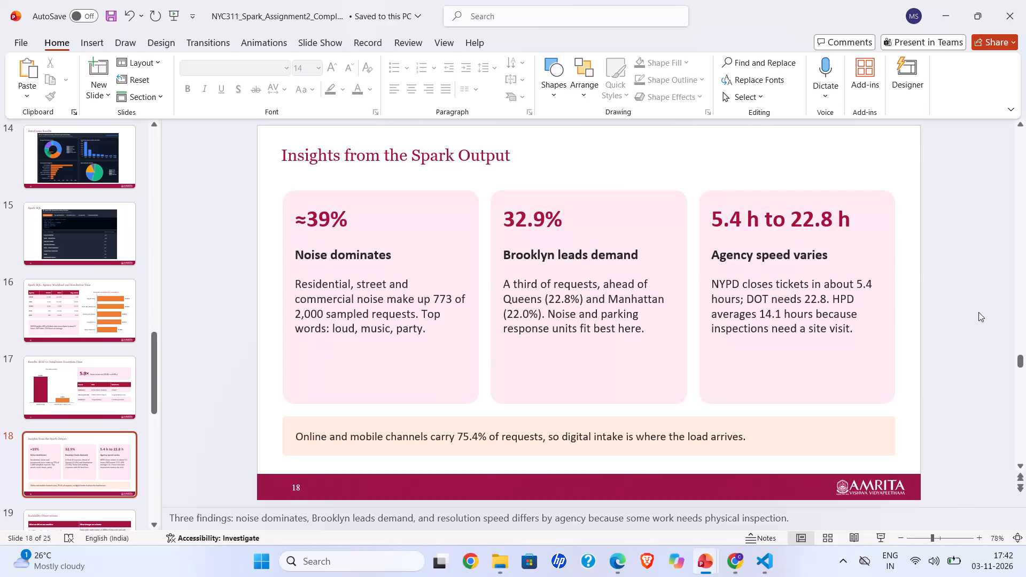
Cut slide 19, Scalability Observations, from the presentation.
{"action": "key", "text": "Down"}
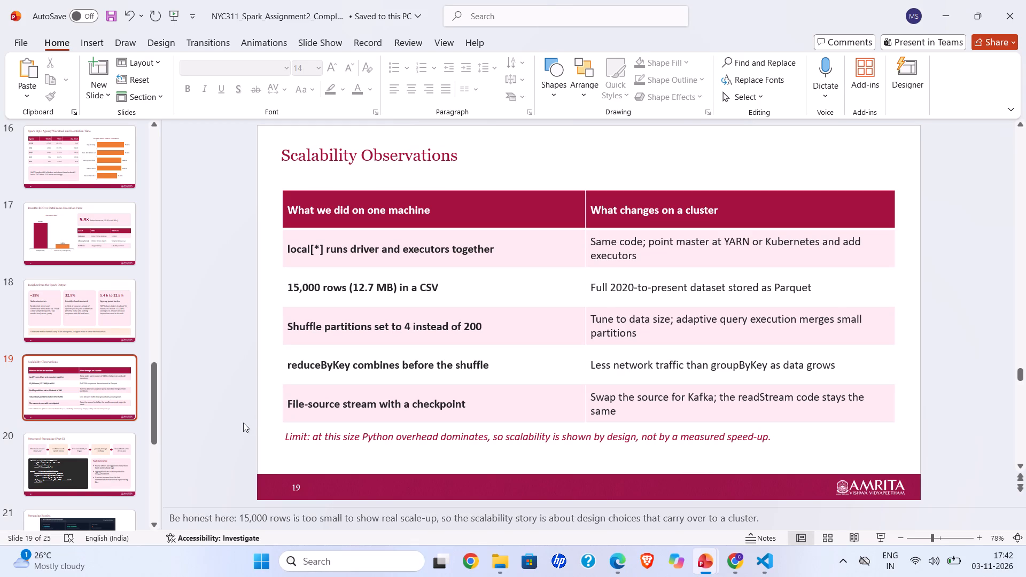
{"action": "right_click", "coordinate": [118, 383]}
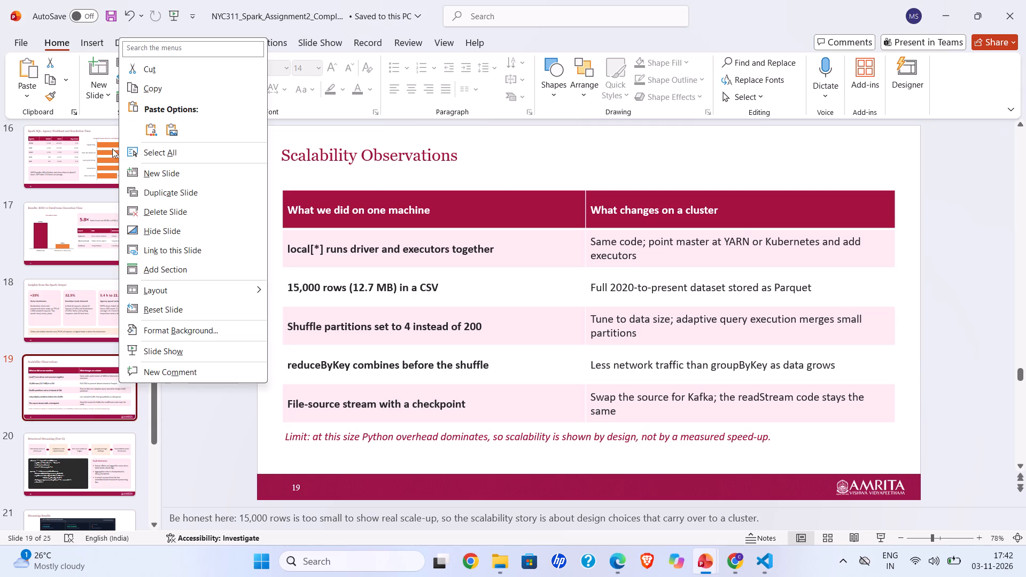
{"action": "left_click", "coordinate": [165, 67]}
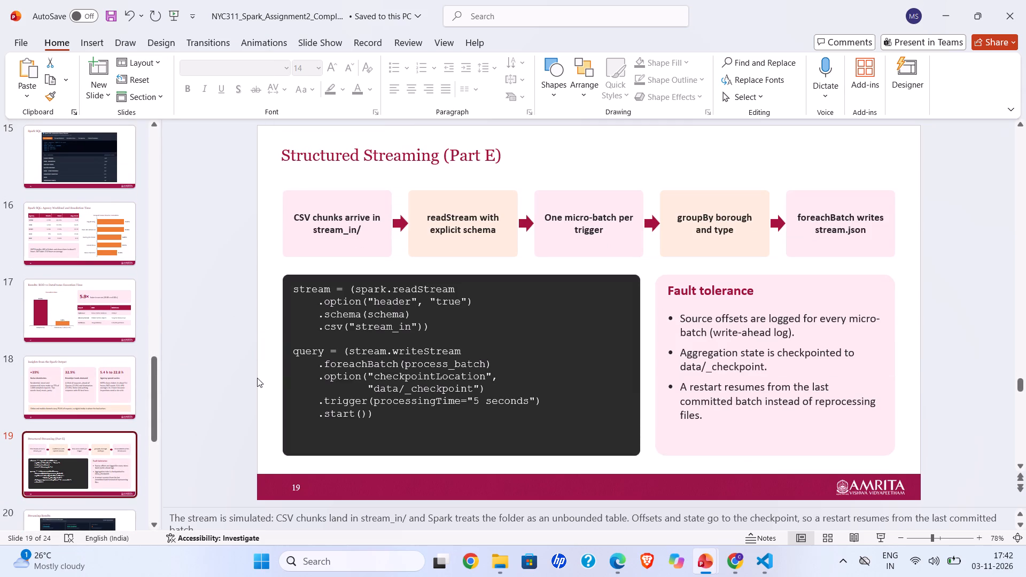
Remove "(Part E)" from the slide 19 title so it reads "Structured Streaming", and save the presentation.
{"action": "left_click", "coordinate": [92, 381]}
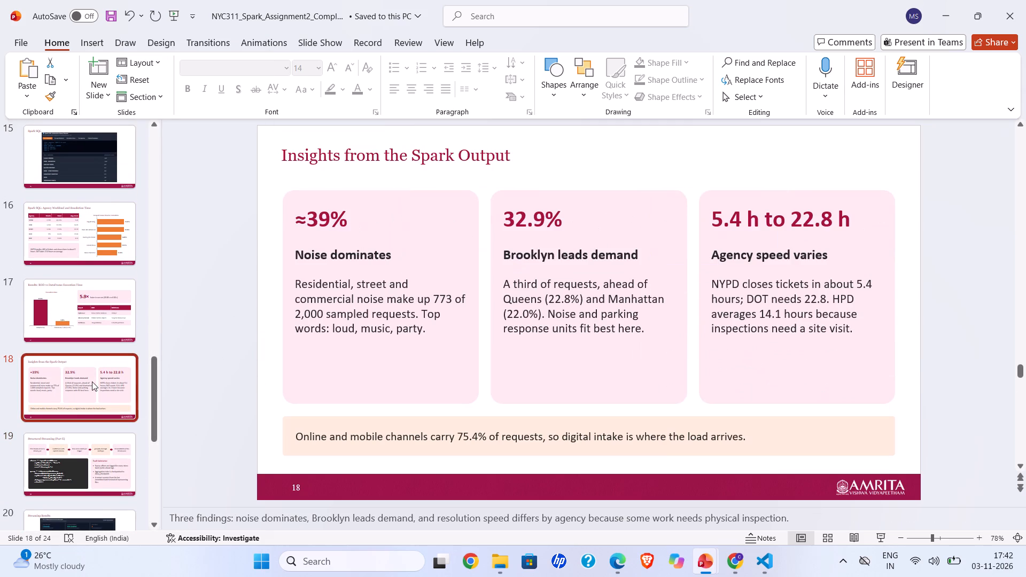
{"action": "key", "text": "Down"}
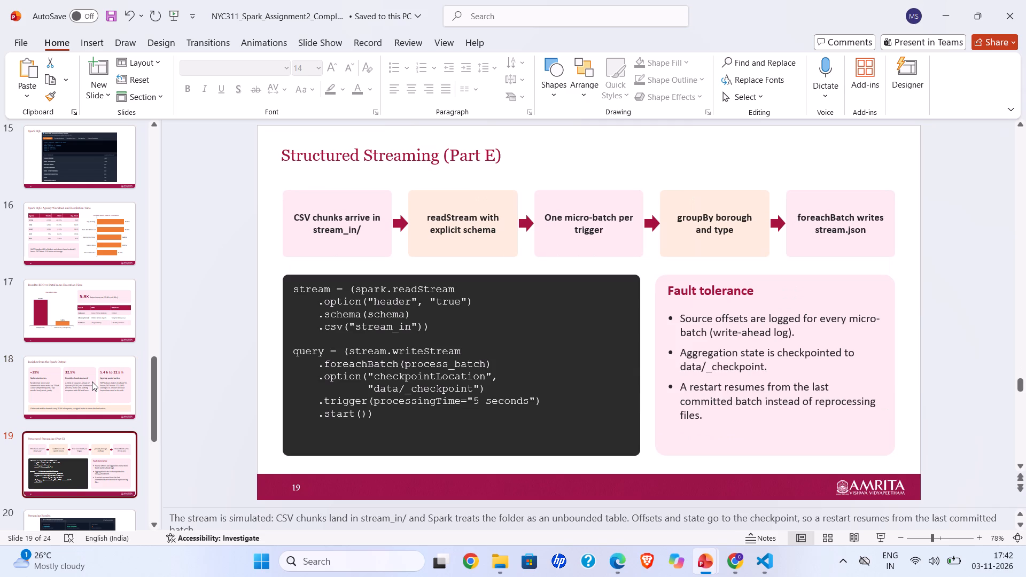
{"action": "left_click", "coordinate": [473, 158]}
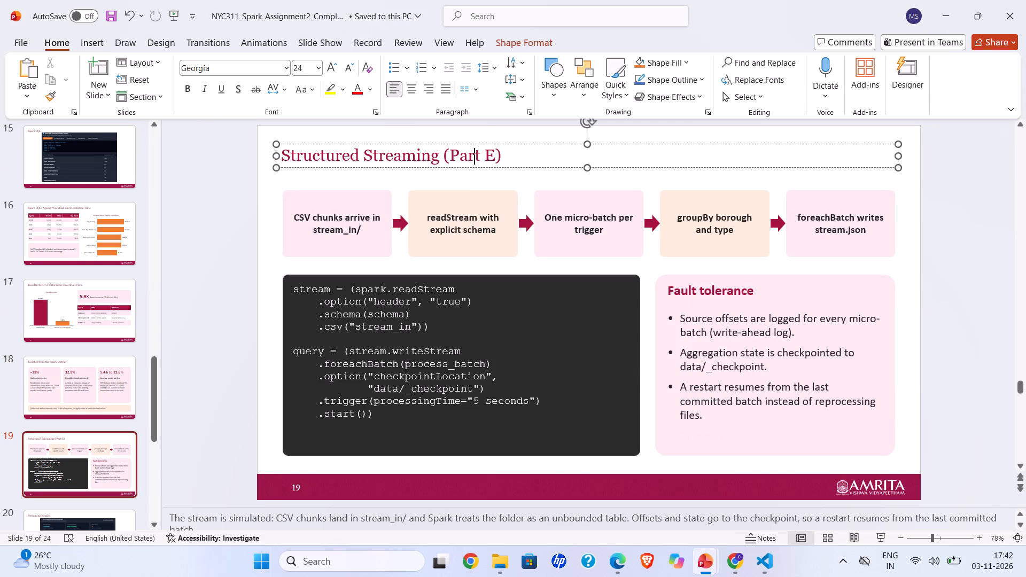
{"action": "left_click_drag", "start_coordinate": [511, 154], "coordinate": [447, 157]}
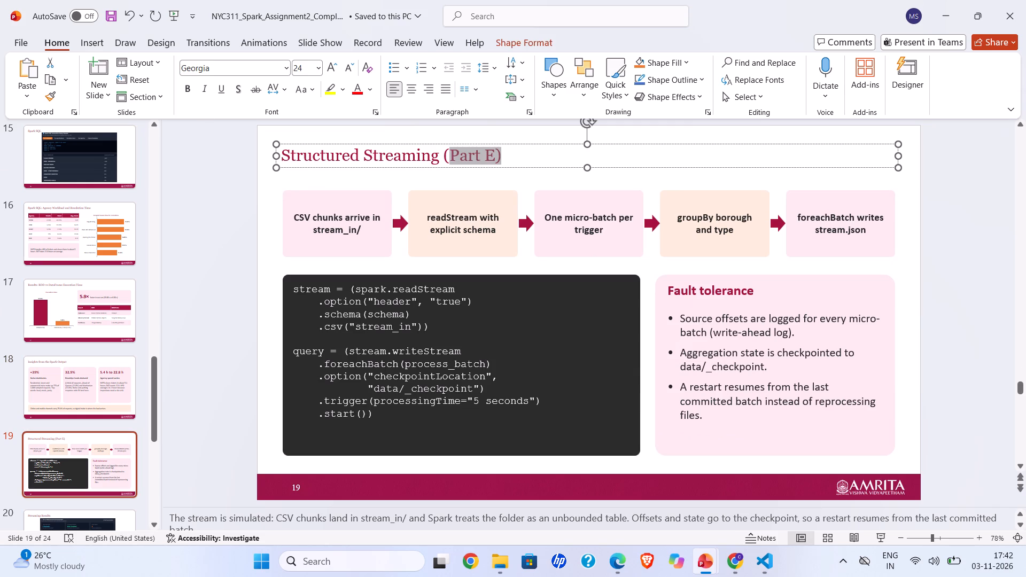
{"action": "left_click_drag", "start_coordinate": [447, 157], "coordinate": [445, 156]}
{"action": "key", "text": "BackSpace"}
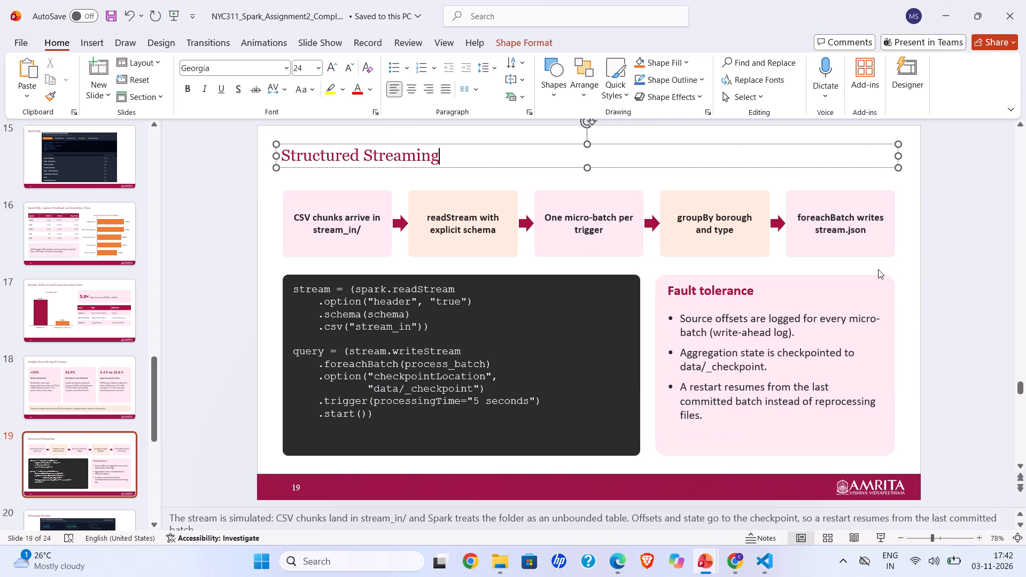
{"action": "left_click", "coordinate": [934, 301]}
{"action": "key", "text": "ctrl+s"}
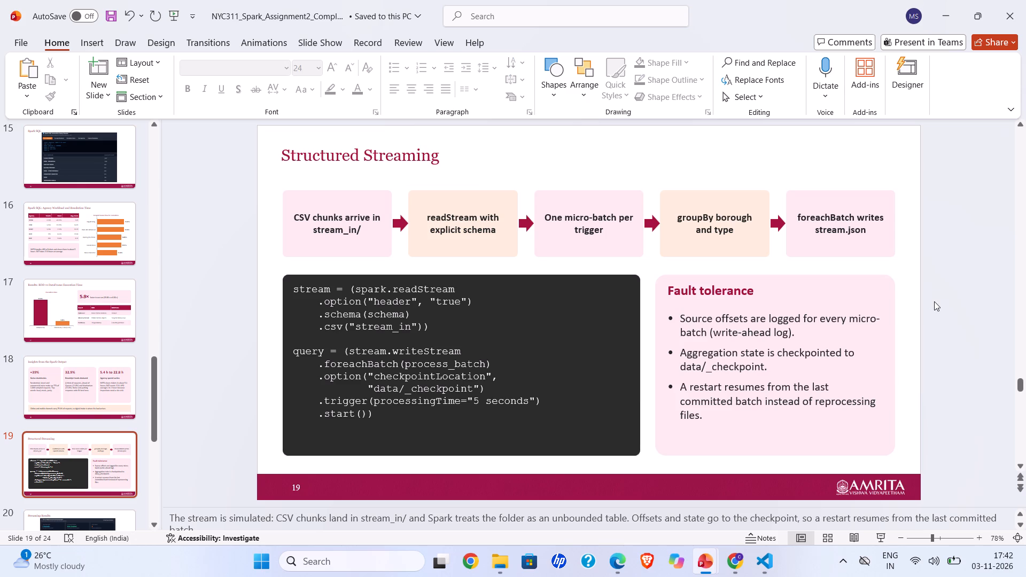
Review the Structured Streaming, Streaming Results and End-to-End Flow slides, comparing their content and order.
{"action": "key", "text": "Down"}
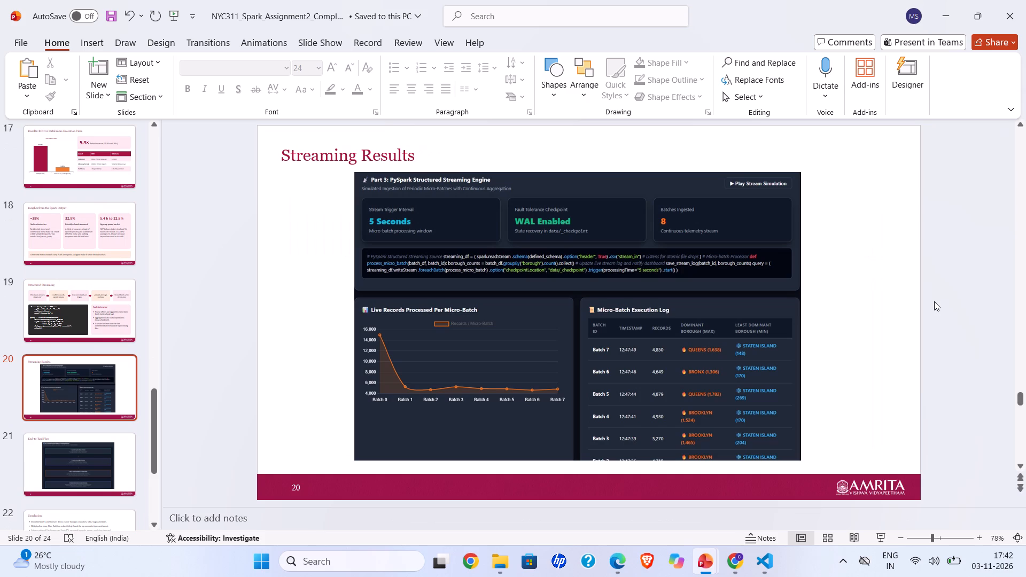
{"action": "key", "text": "Down"}
{"action": "key", "text": "Up"}
{"action": "key", "text": "Up"}
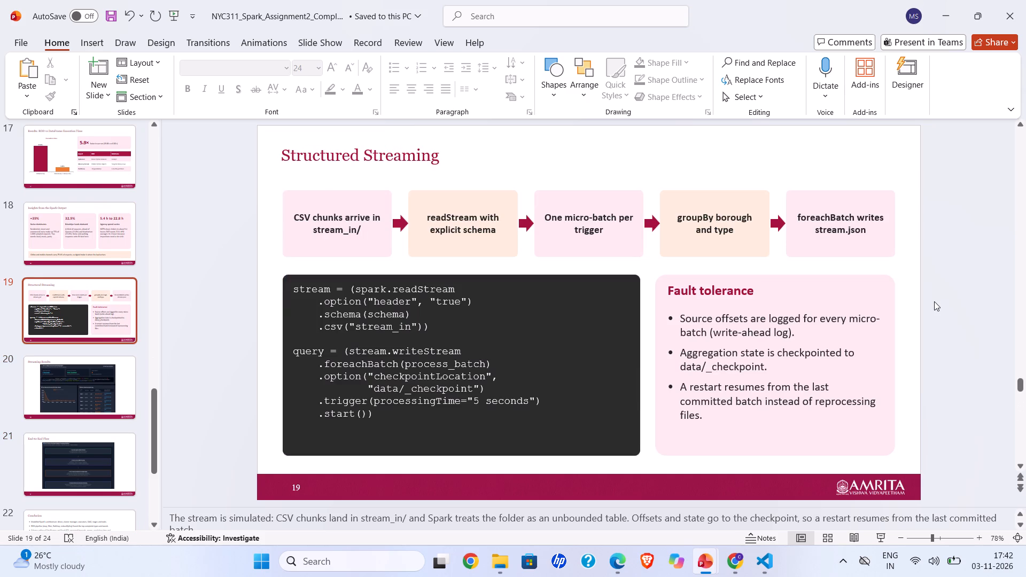
{"action": "key", "text": "Down"}
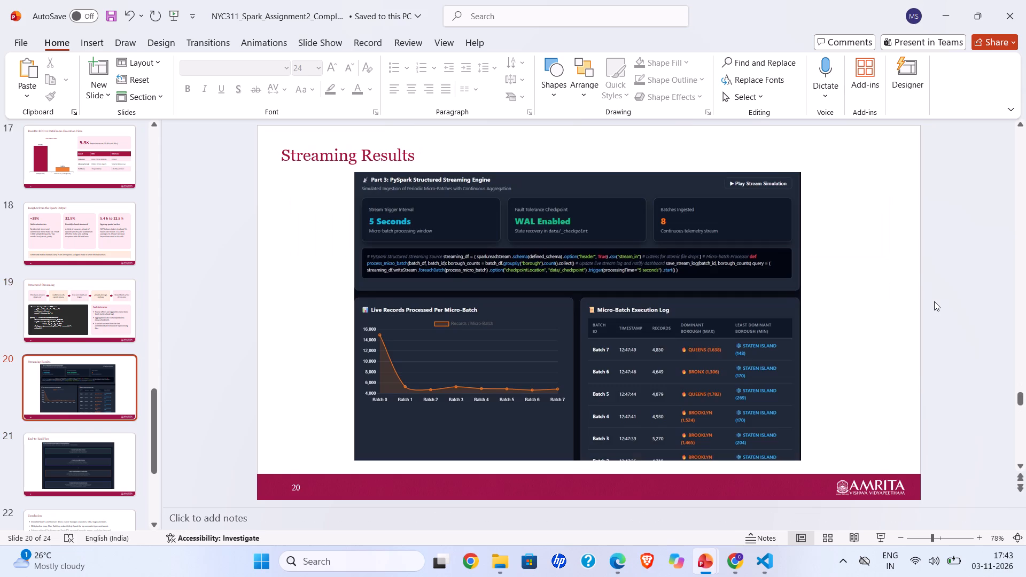
{"action": "key", "text": "Down"}
{"action": "key", "text": "Up"}
{"action": "key", "text": "Down"}
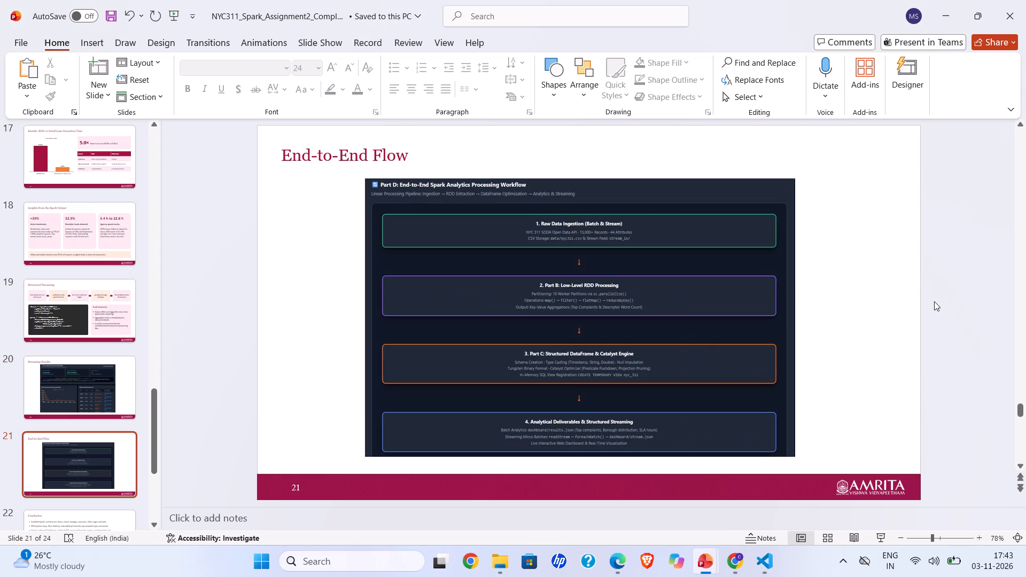
{"action": "key", "text": "Up"}
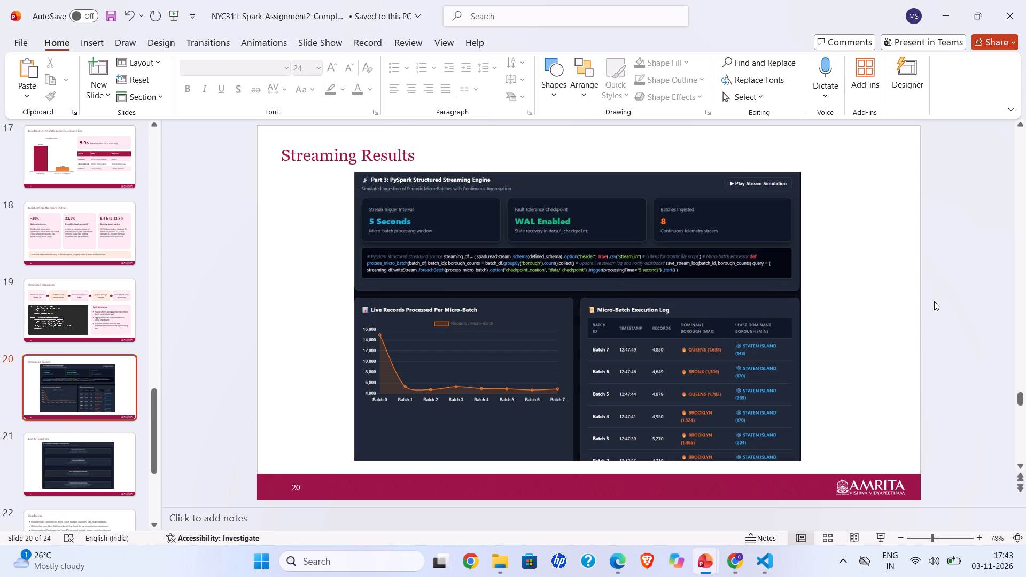
{"action": "left_click", "coordinate": [629, 566]}
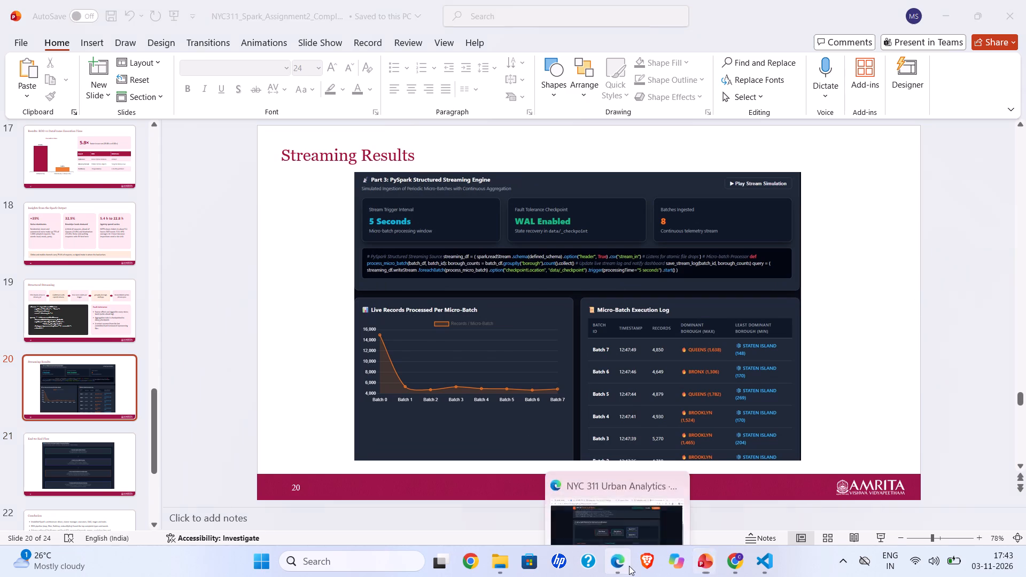
{"action": "scroll", "coordinate": [514, 151], "scroll_direction": "up", "scroll_amount": 6}
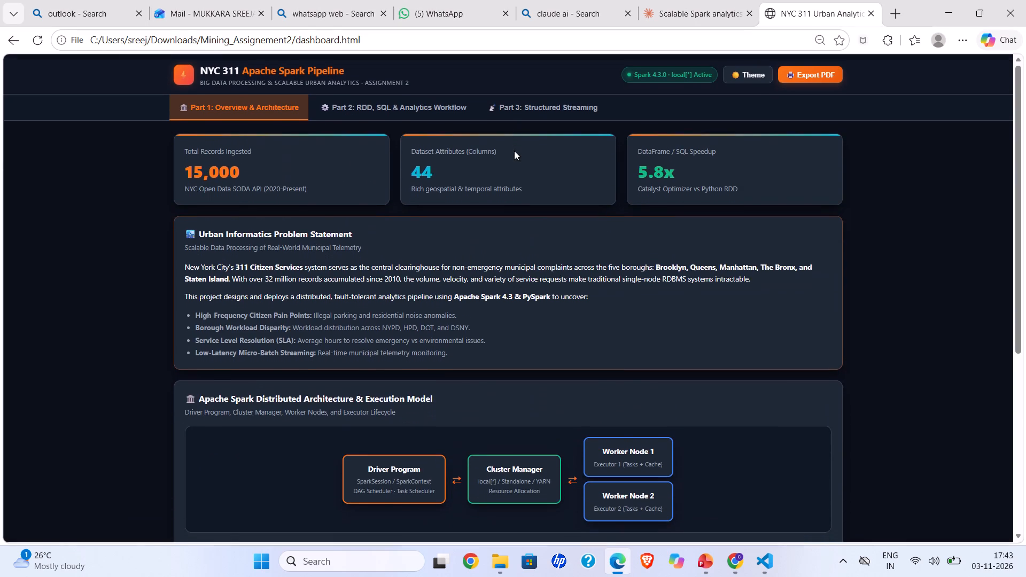
{"action": "left_click", "coordinate": [550, 97]}
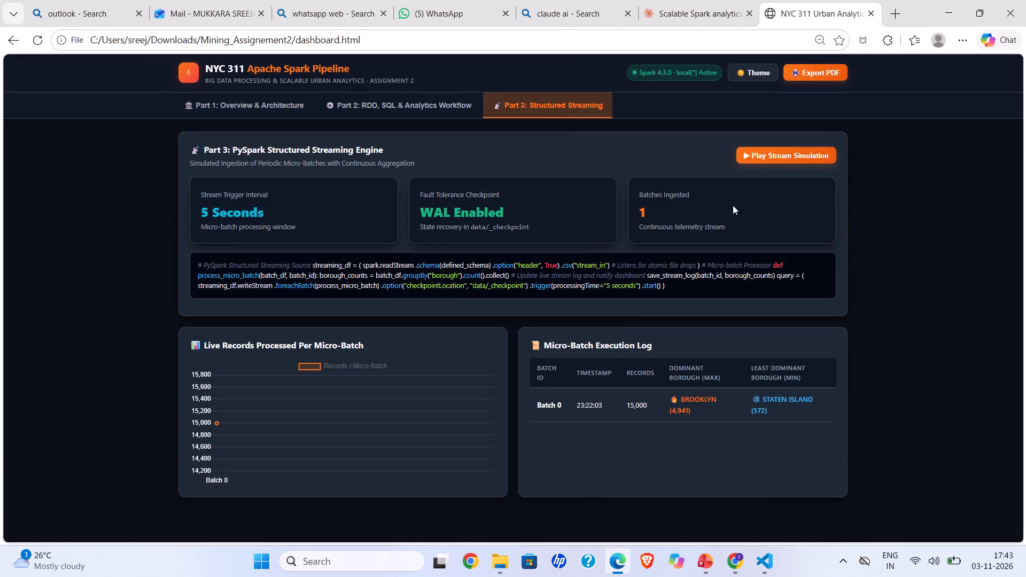
{"action": "left_click", "coordinate": [811, 156]}
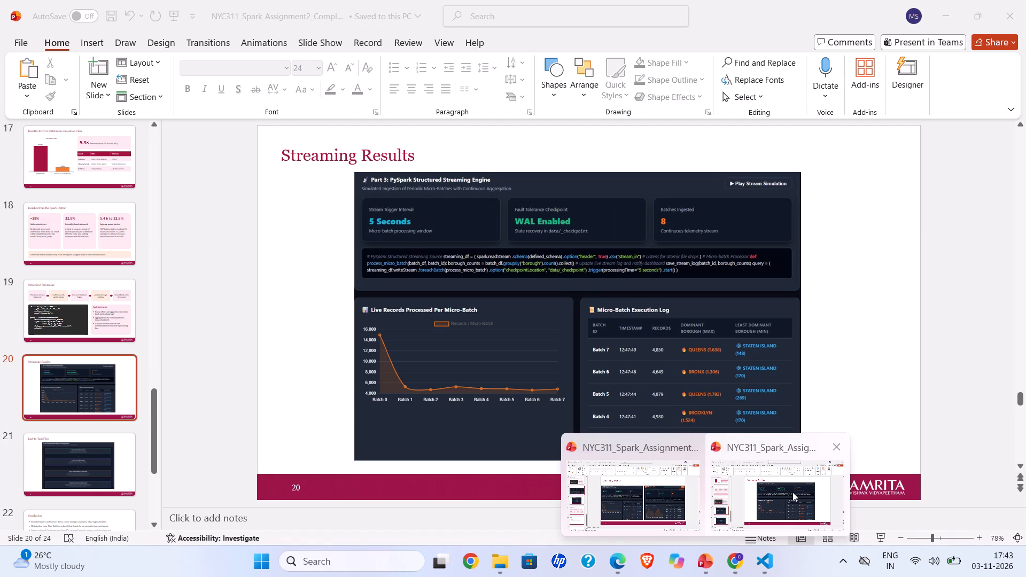
{"action": "left_click", "coordinate": [757, 482]}
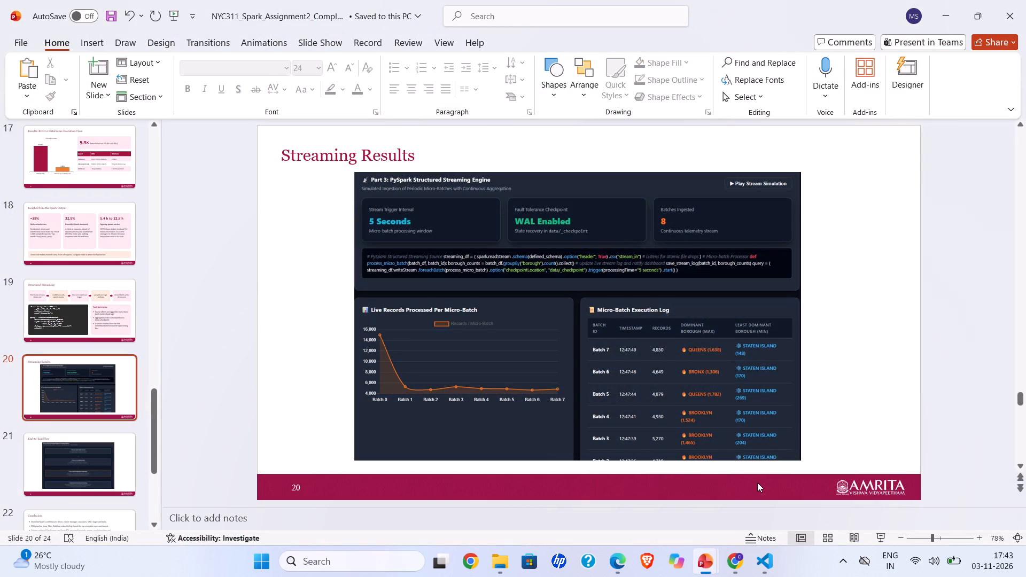
{"action": "key", "text": "Down"}
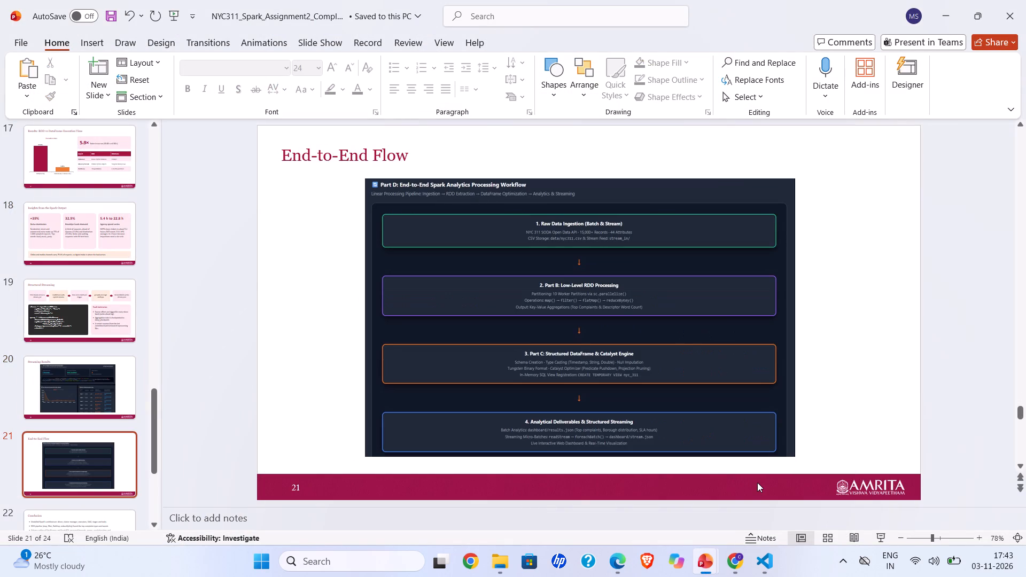
{"action": "key", "text": "Up"}
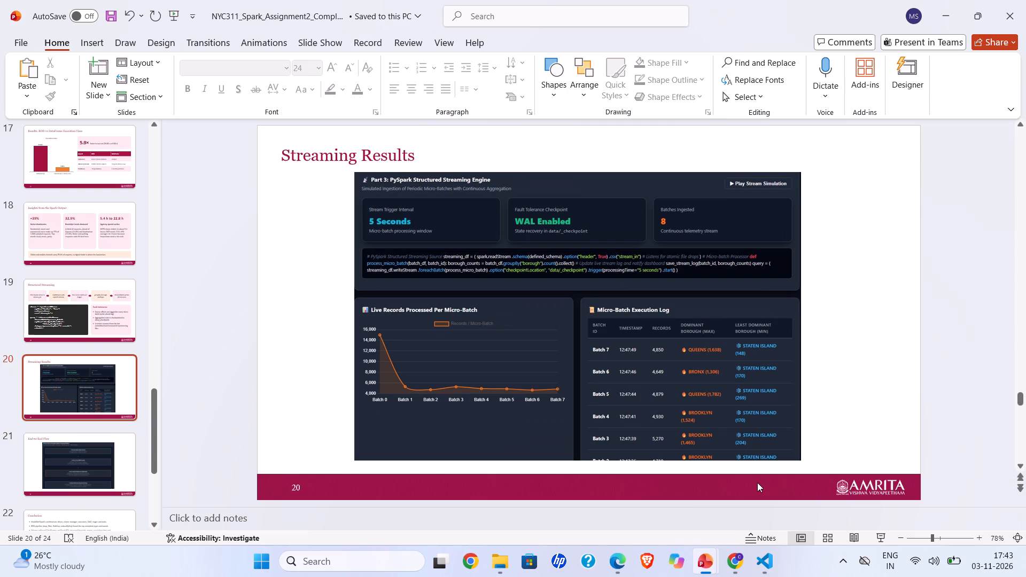
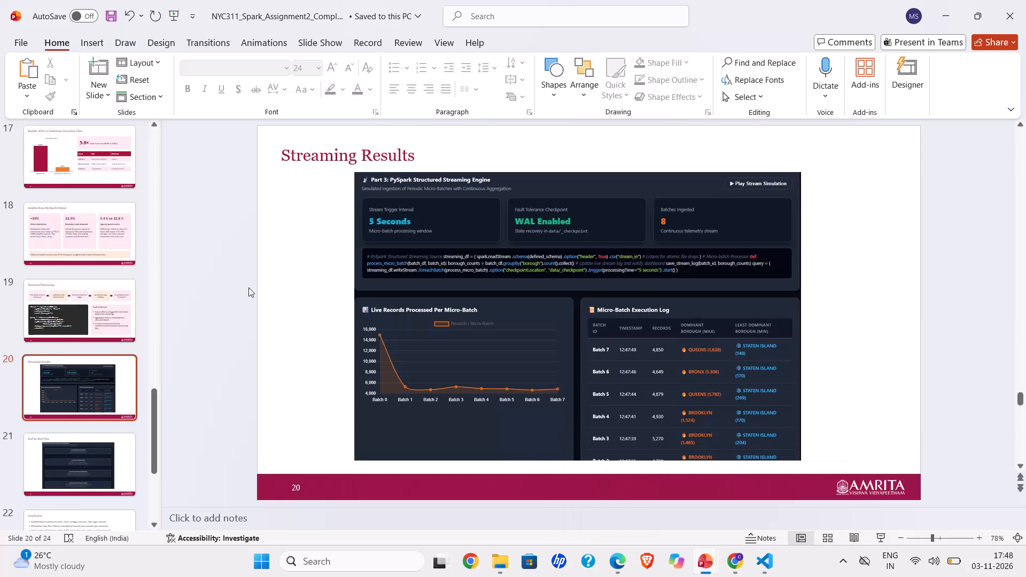
Save the NYC 311 Spark presentation.
{"action": "left_click", "coordinate": [248, 287]}
{"action": "key", "text": "ctrl+s"}
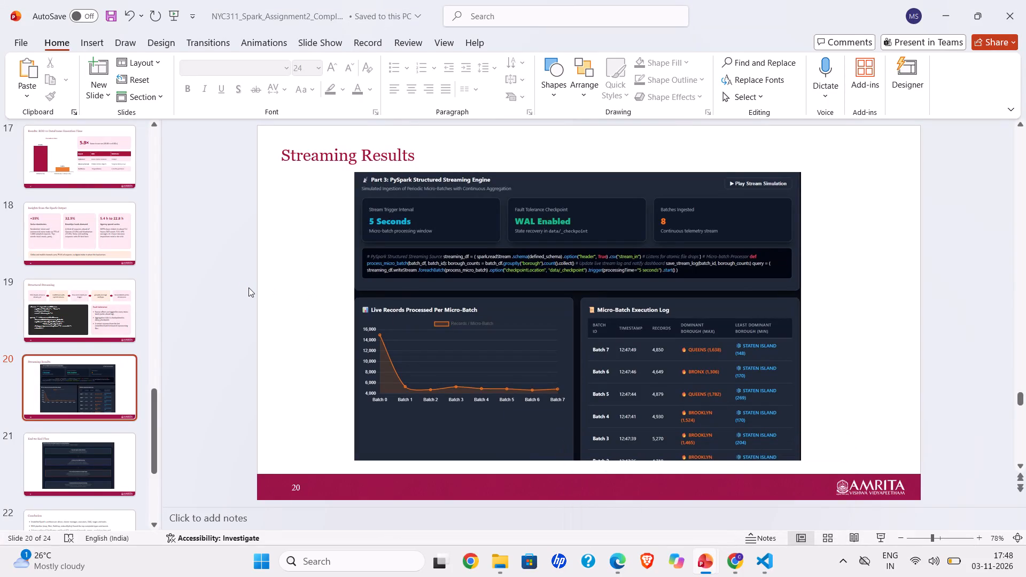
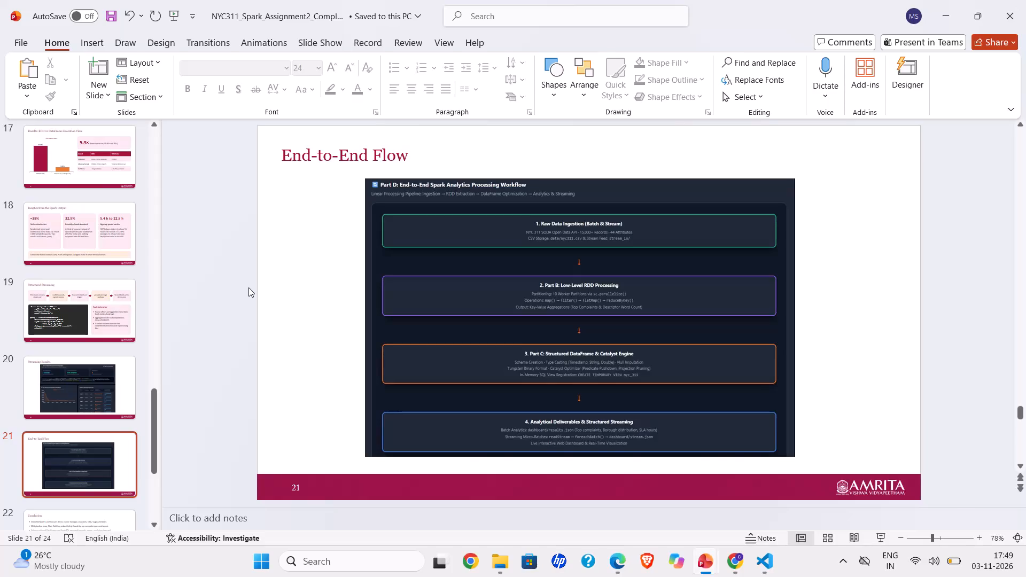
Review the closing slides from End-to-End Flow through Conclusion, References and Thank You, returning to End-to-End Flow.
{"action": "key", "text": "Down"}
{"action": "key", "text": "Down"}
{"action": "key", "text": "Down"}
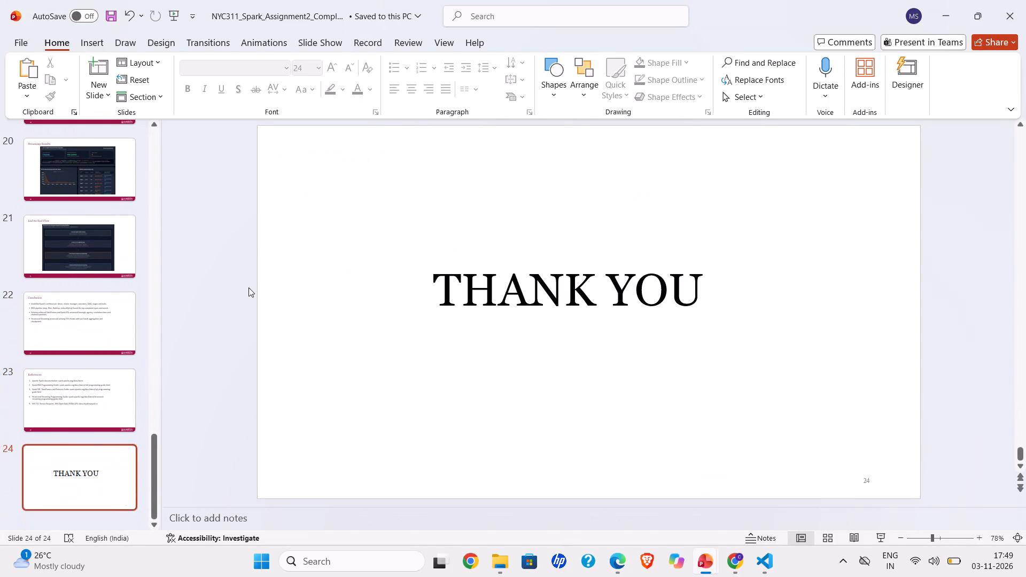
{"action": "key", "text": "Up"}
{"action": "key", "text": "Up"}
{"action": "key", "text": "Down"}
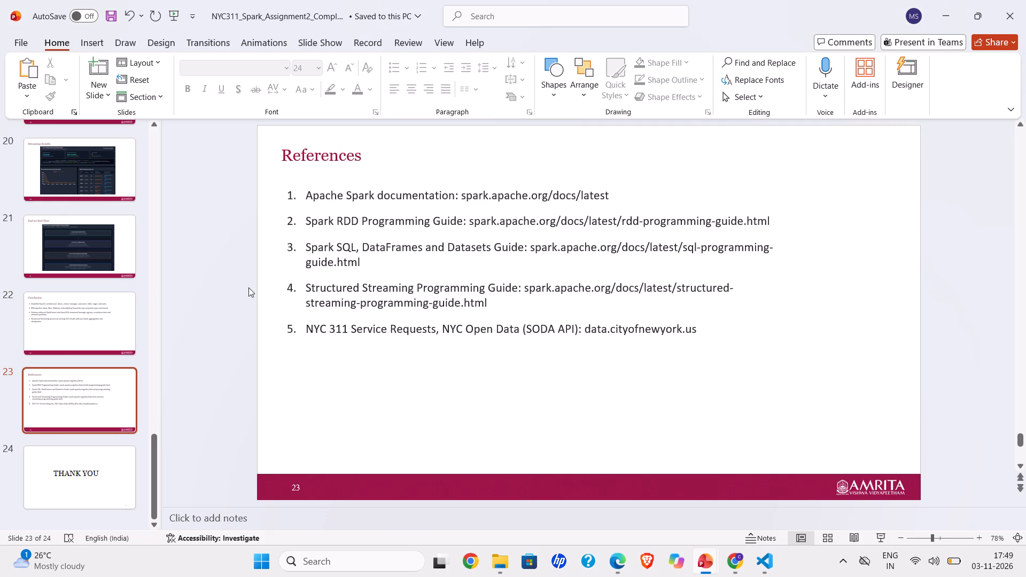
{"action": "key", "text": "Down"}
{"action": "key", "text": "Up"}
{"action": "key", "text": "Up"}
{"action": "key", "text": "Up"}
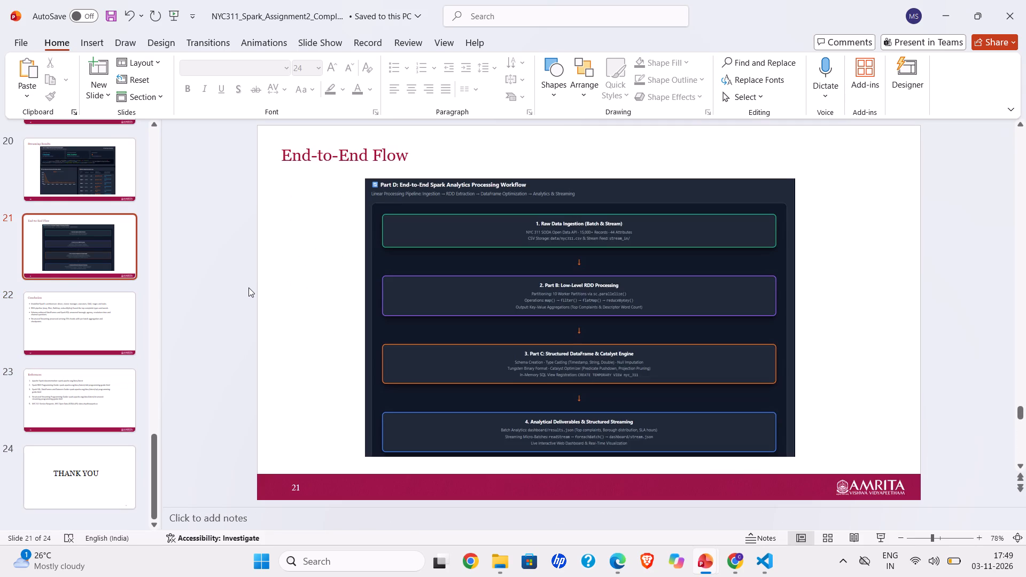
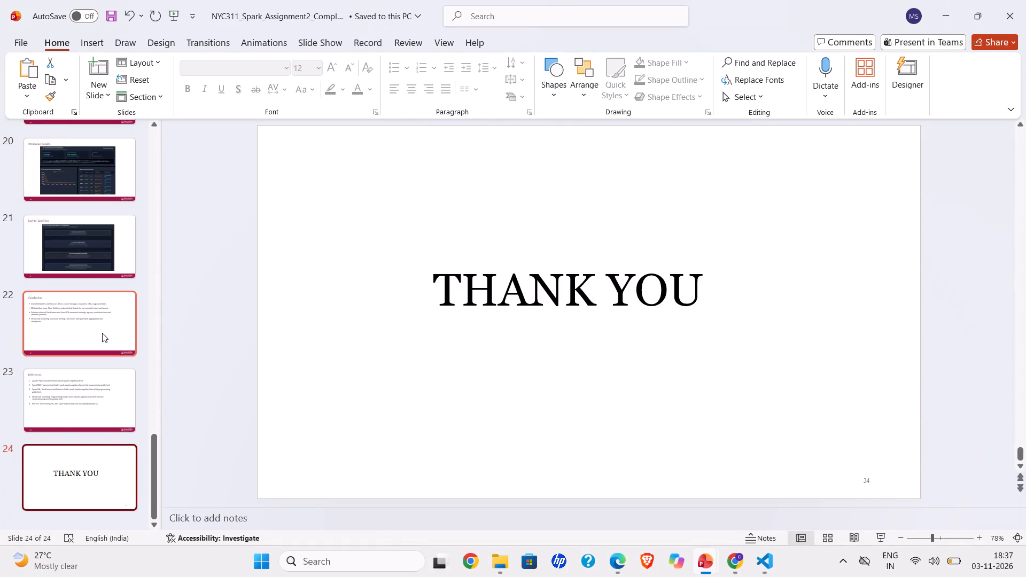
Return to the start of the deck and save the presentation.
{"action": "scroll", "coordinate": [102, 333], "scroll_direction": "up", "scroll_amount": 7}
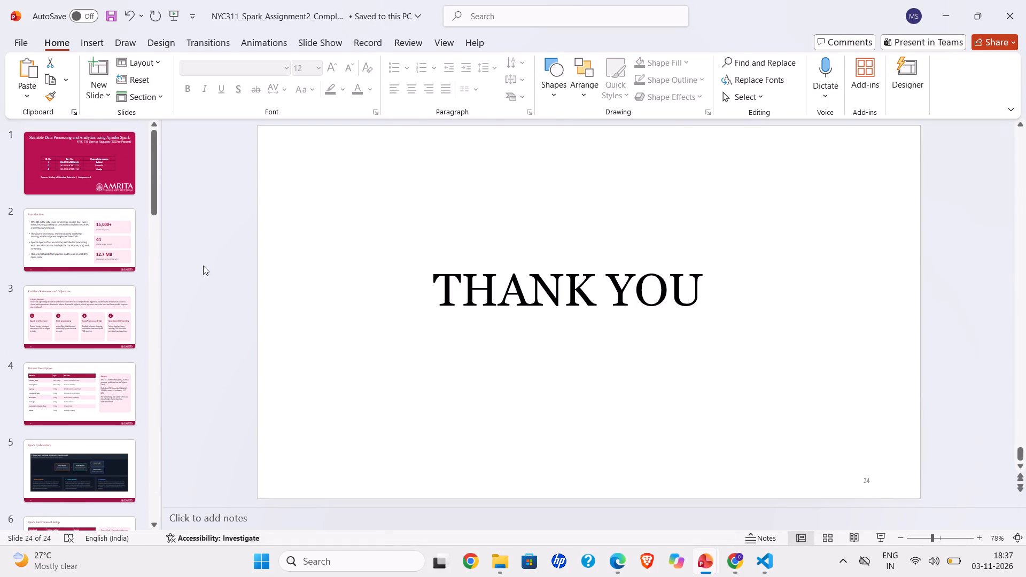
{"action": "key", "text": "ctrl+s"}
Review the slides from Introduction through Spark Web UI: Executors and SQL / DataFrame.
{"action": "left_click", "coordinate": [65, 233]}
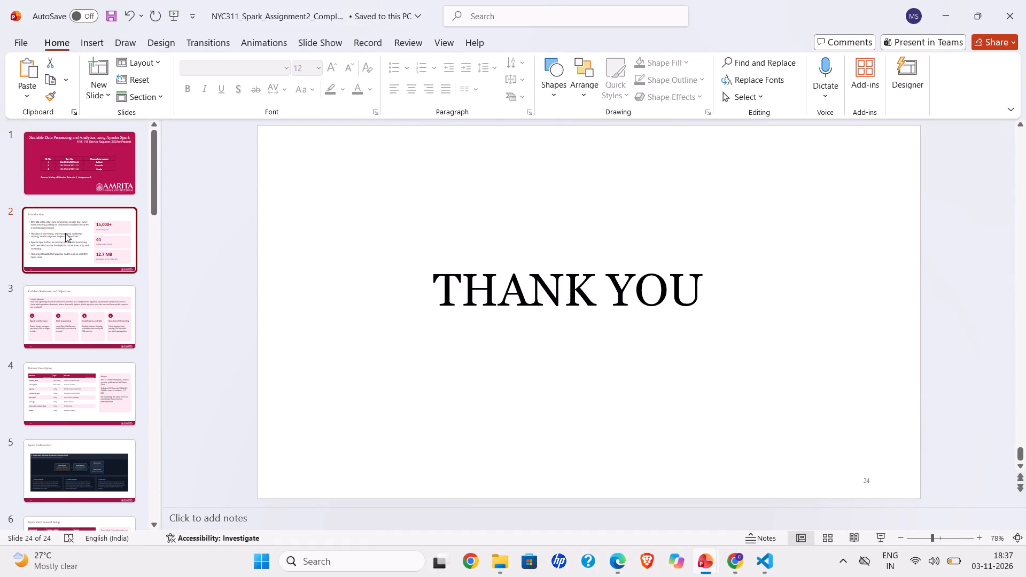
{"action": "key", "text": "Down"}
{"action": "key", "text": "Down"}
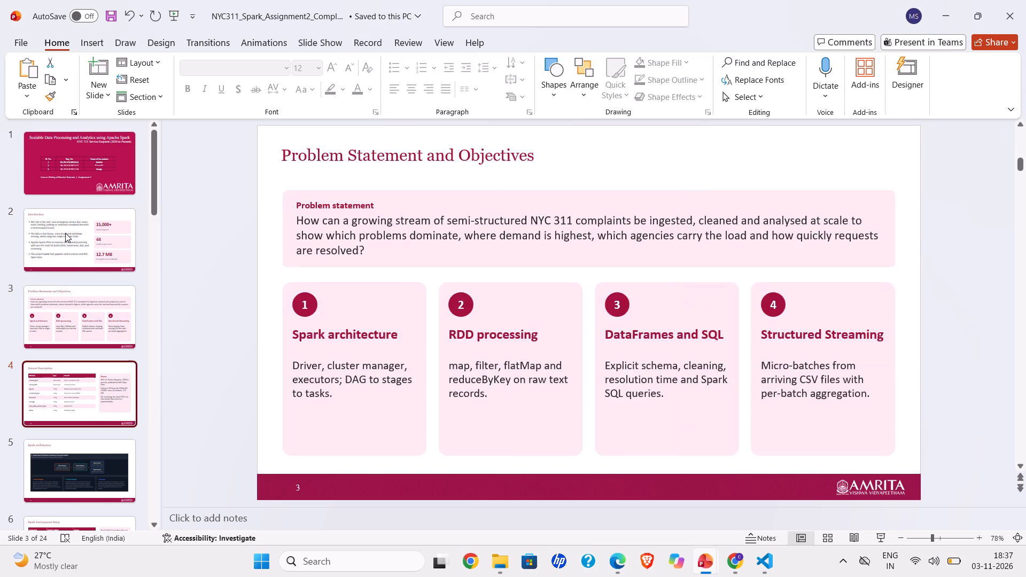
{"action": "key", "text": "Down"}
{"action": "key", "text": "Down"}
{"action": "key", "text": "Down"}
{"action": "key", "text": "Up"}
{"action": "key", "text": "Up"}
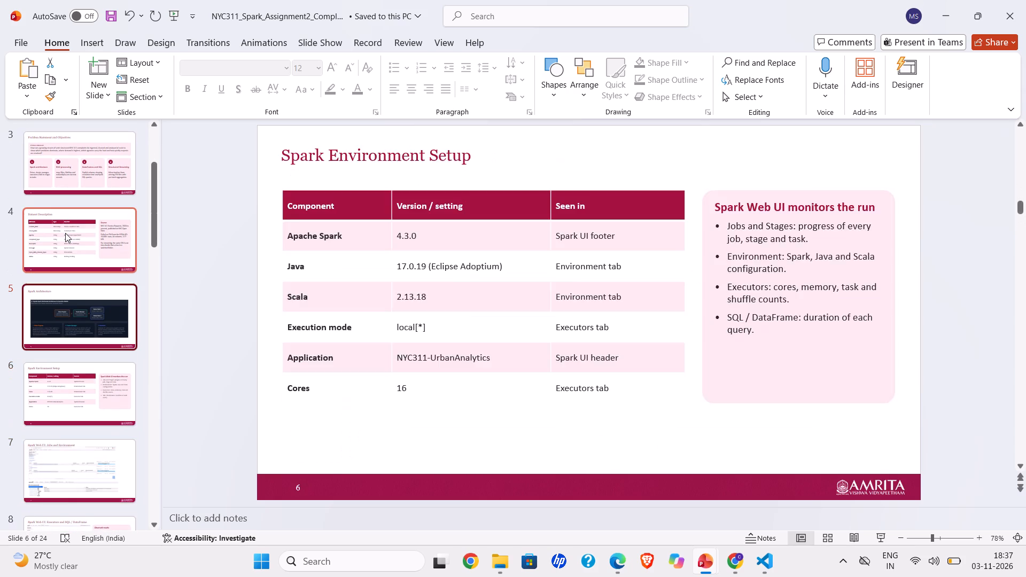
{"action": "key", "text": "Down"}
{"action": "key", "text": "Down"}
{"action": "key", "text": "Down"}
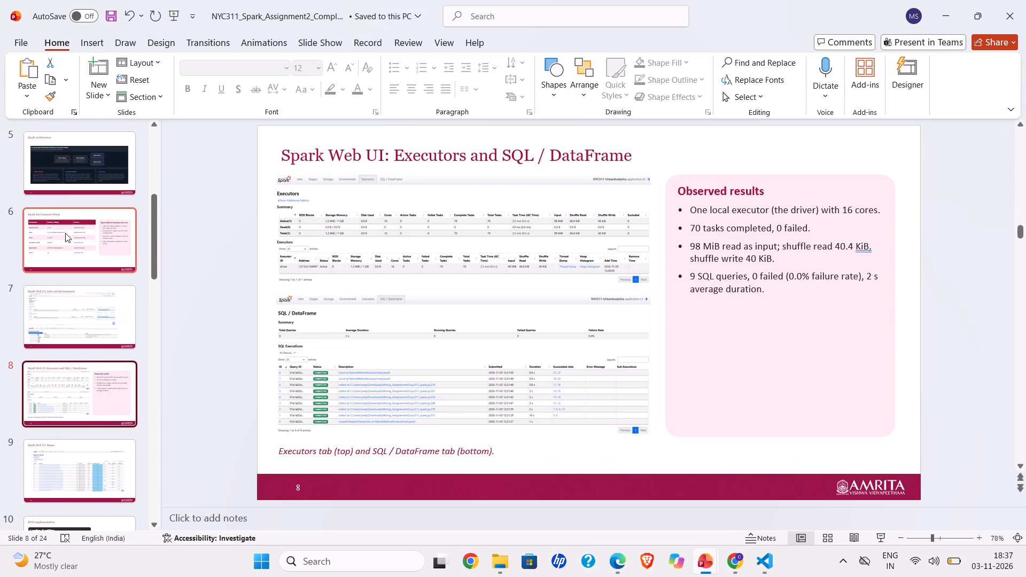
Review the RDD, DataFrame and Spark SQL slides through Results: RDD vs DataFrame Execution Time.
{"action": "key", "text": "Down"}
{"action": "key", "text": "Down"}
{"action": "key", "text": "Down"}
{"action": "key", "text": "Down"}
{"action": "key", "text": "Down"}
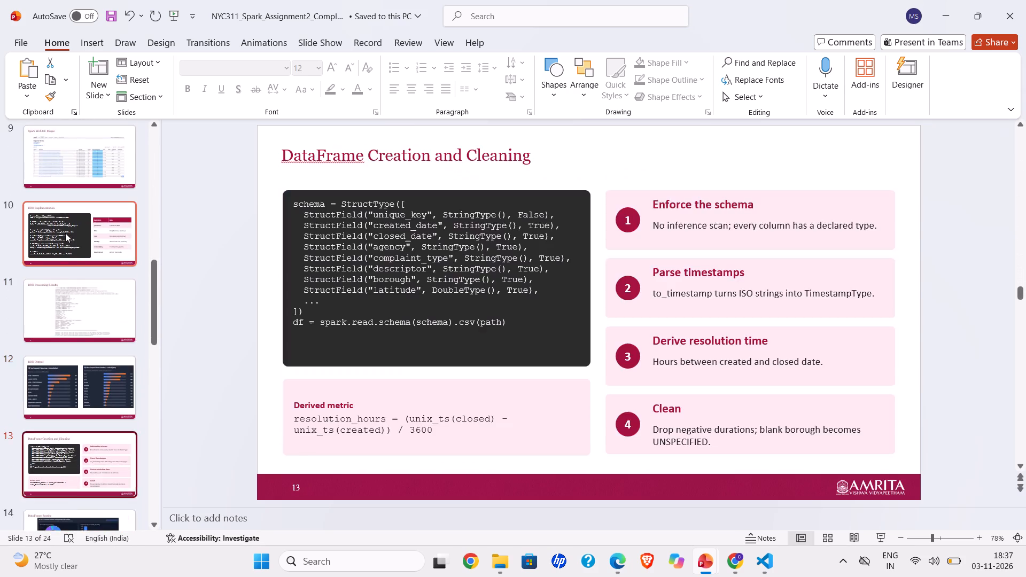
{"action": "key", "text": "Down"}
{"action": "key", "text": "Down"}
{"action": "key", "text": "Down"}
{"action": "key", "text": "Down"}
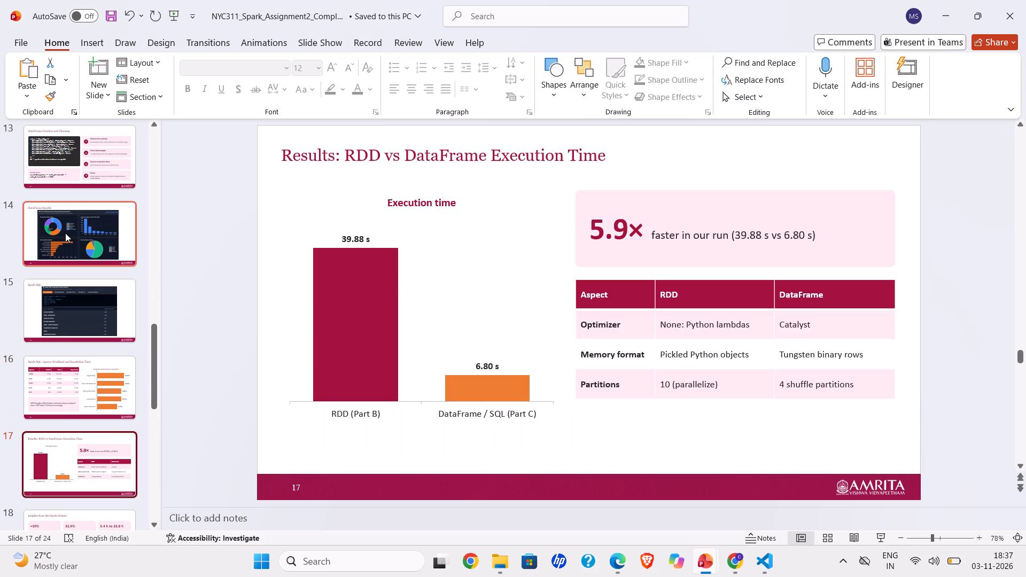
Review the remaining slides after the execution time comparison, through End-to-End Flow, Conclusion, References and Thank You.
{"action": "key", "text": "Down"}
{"action": "key", "text": "Down"}
{"action": "key", "text": "Down"}
{"action": "key", "text": "Down"}
{"action": "key", "text": "Down"}
{"action": "key", "text": "Down"}
{"action": "key", "text": "Down"}
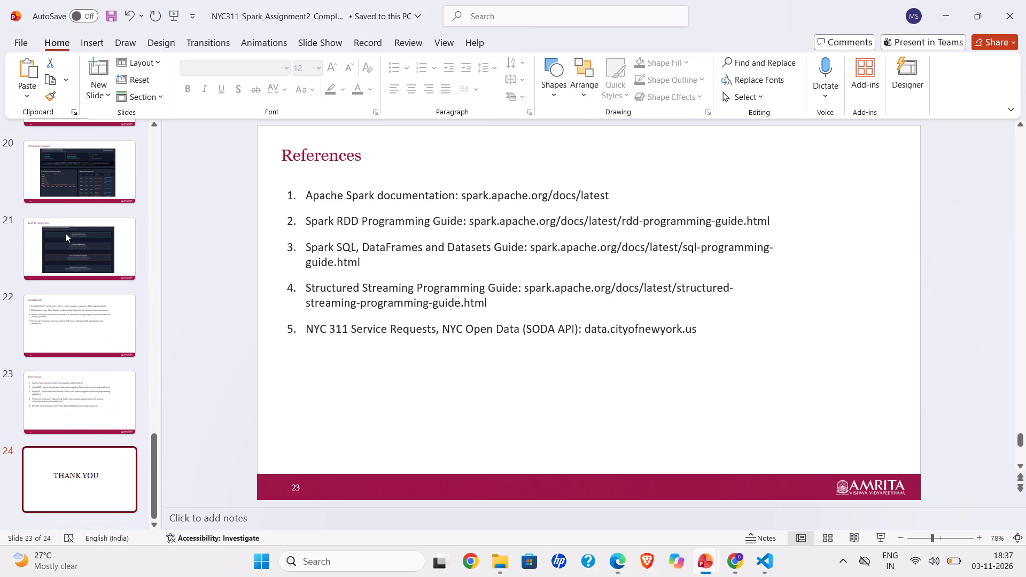
{"action": "key", "text": "Down"}
{"action": "key", "text": "Down"}
Save the reviewed presentation.
{"action": "key", "text": "ctrl+s"}
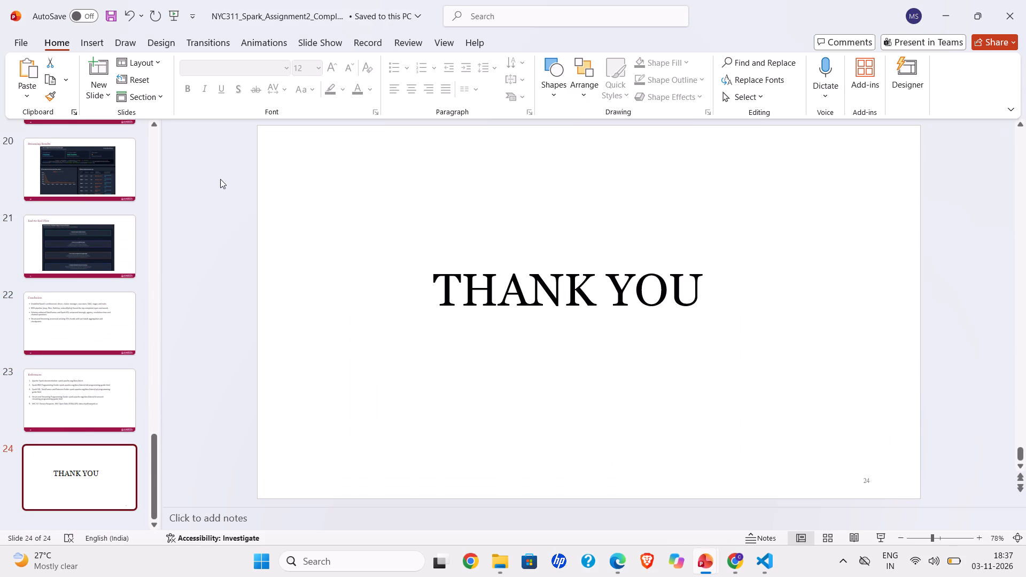
Start saving a copy of the presentation in Downloads, opening its file name for editing.
{"action": "left_click", "coordinate": [16, 41]}
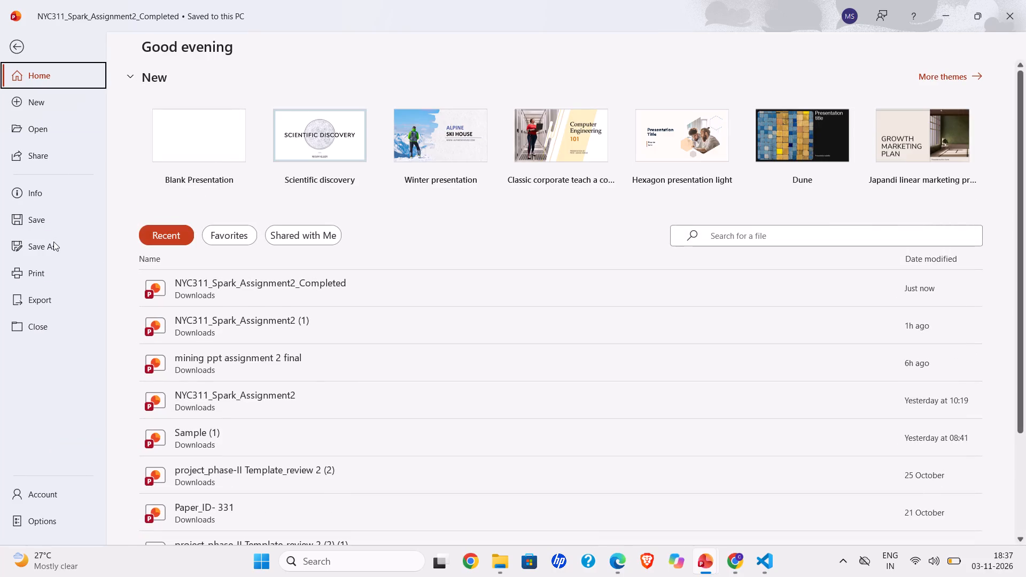
{"action": "left_click", "coordinate": [53, 244]}
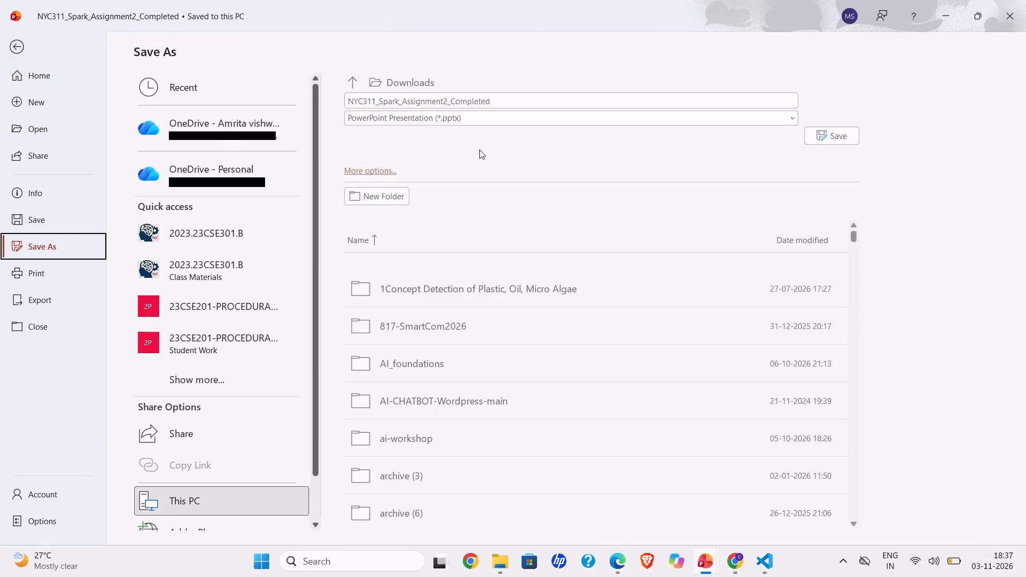
{"action": "left_click", "coordinate": [499, 98]}
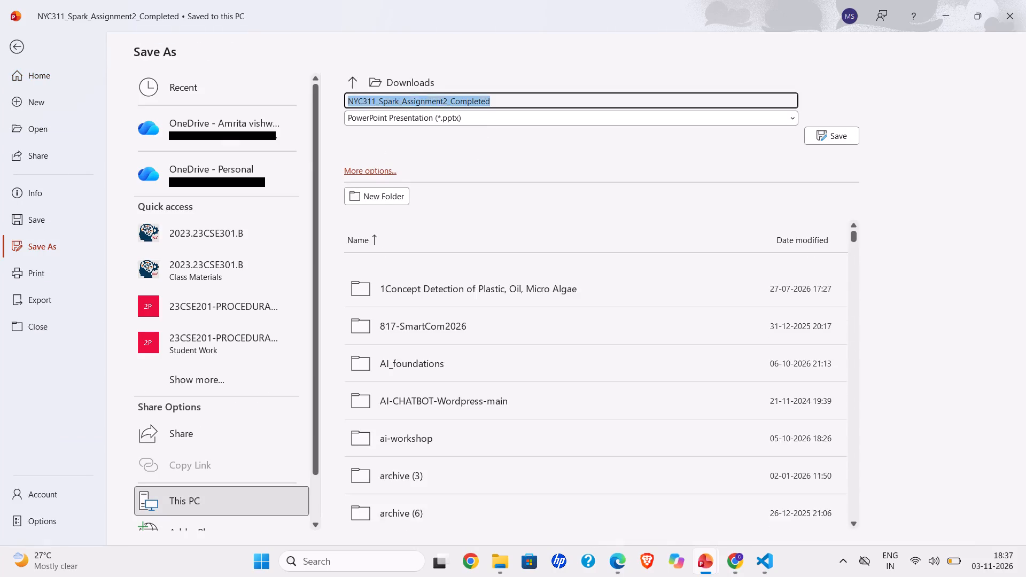
Save the copy of the presentation in Downloads as NYC311_Spark_Assignment2_Completed_mmd in PowerPoint Presentation format.
{"action": "left_click", "coordinate": [499, 98]}
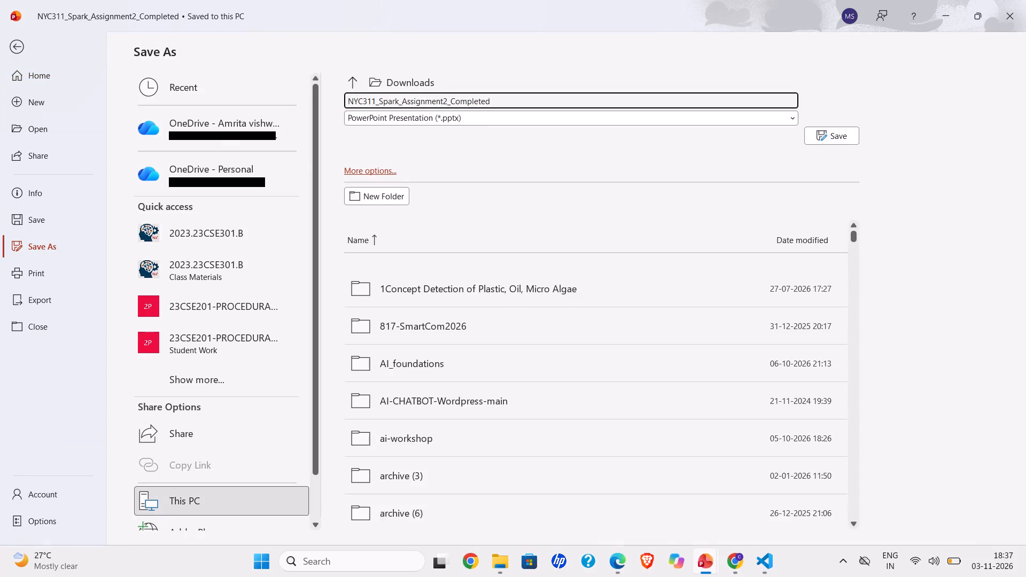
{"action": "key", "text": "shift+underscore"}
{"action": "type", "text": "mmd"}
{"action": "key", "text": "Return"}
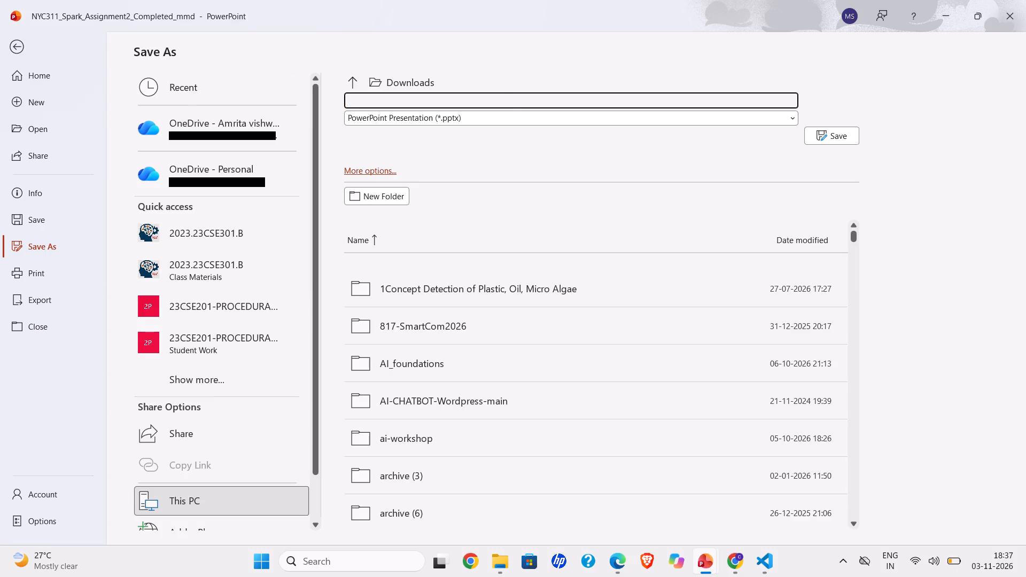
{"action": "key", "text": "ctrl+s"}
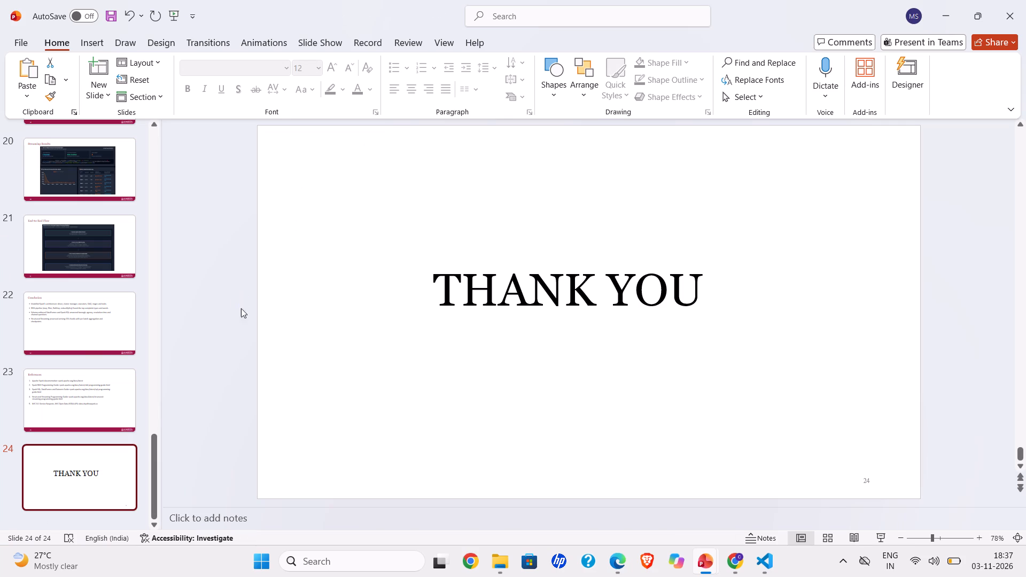
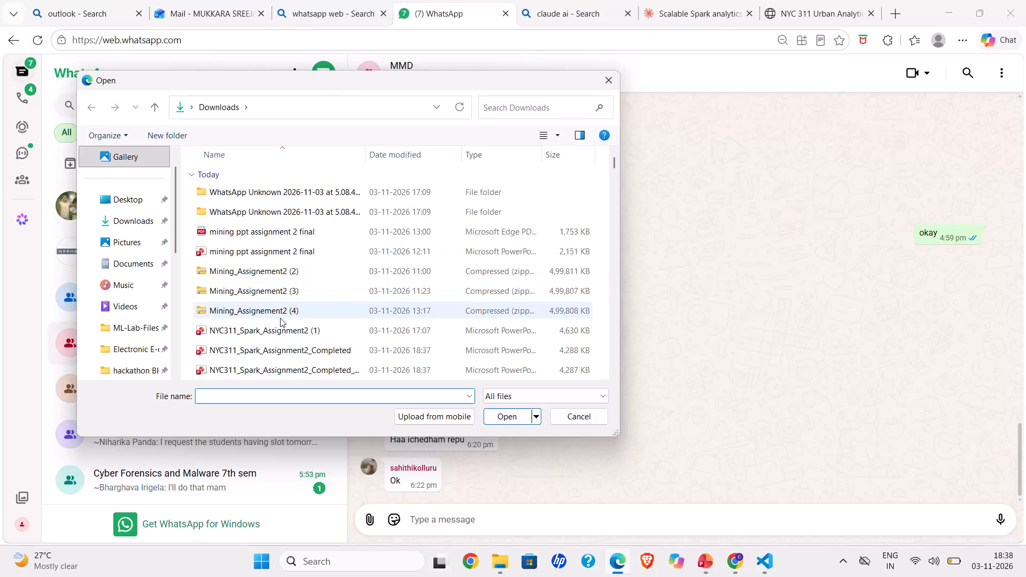
Locate the completed NYC311 Spark assignment presentation in Downloads for attaching to the MMD group chat.
{"action": "scroll", "coordinate": [280, 318], "scroll_direction": "down", "scroll_amount": 1}
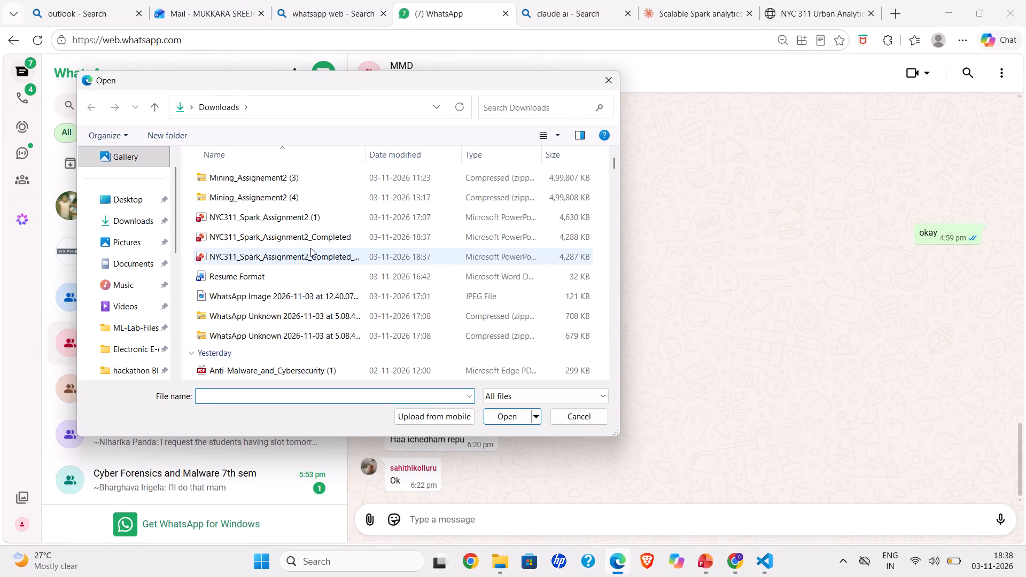
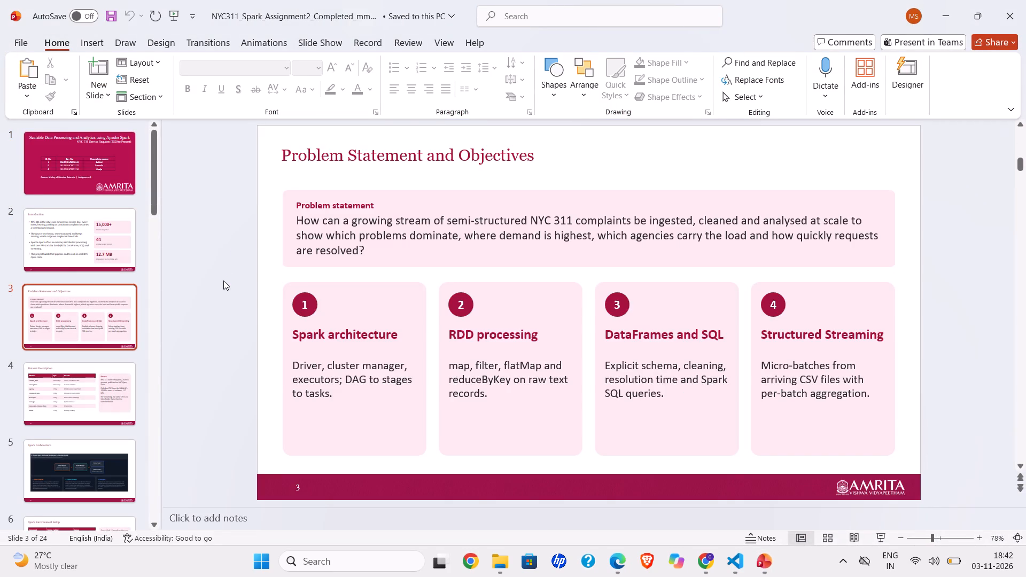
Review the slides following Problem Statement and Objectives, returning to the Spark Architecture slide to examine its diagram.
{"action": "key", "text": "Down"}
{"action": "key", "text": "Down"}
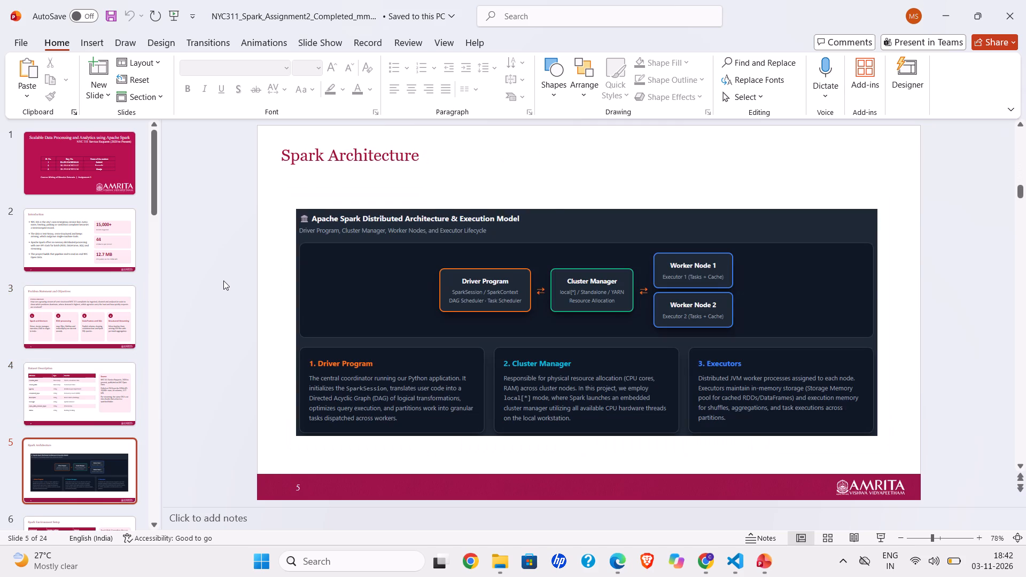
{"action": "key", "text": "Down"}
{"action": "key", "text": "Up"}
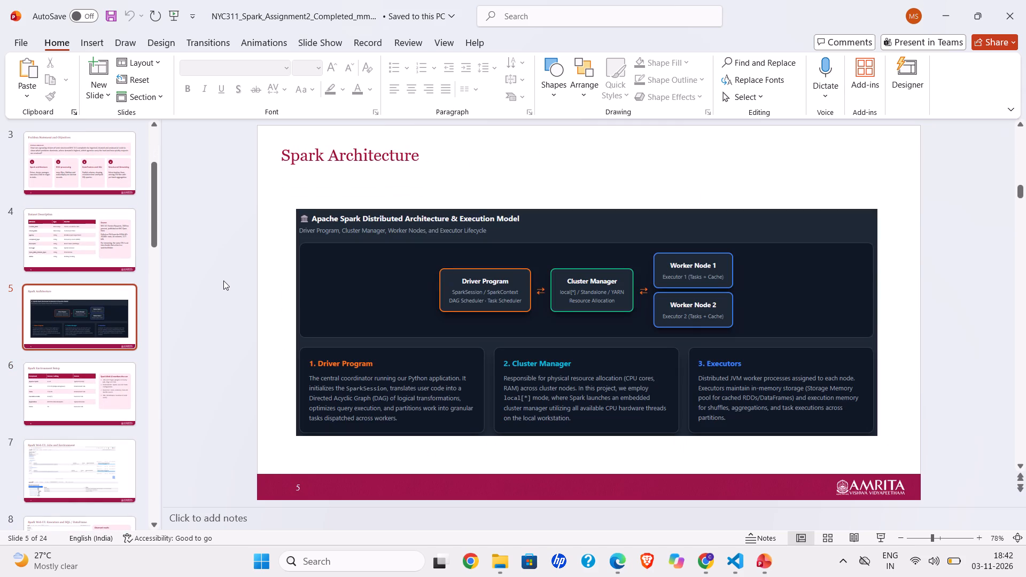
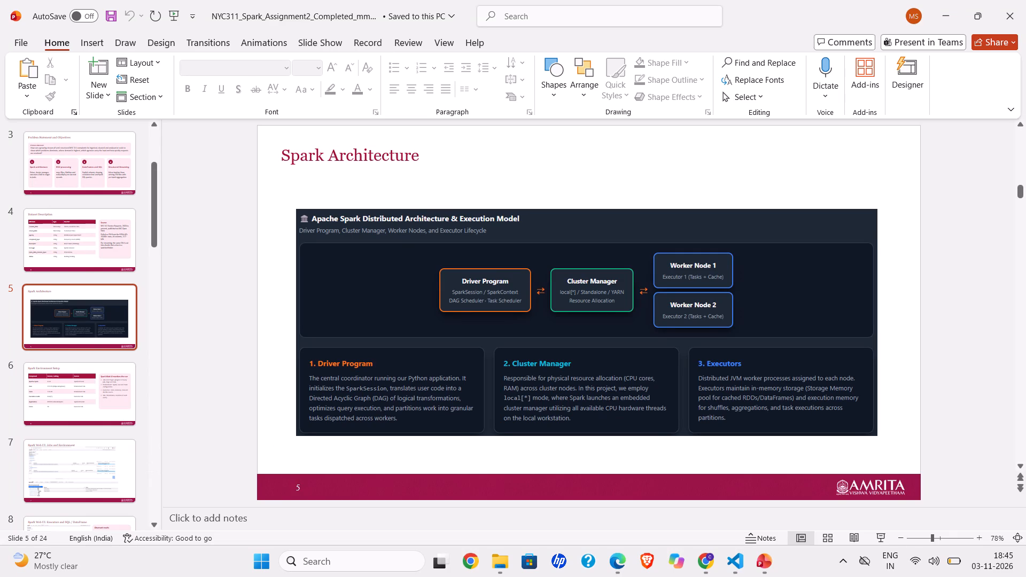
Switch from the presentation to the Edge browser window showing the MMD group chat in WhatsApp Web.
{"action": "left_click", "coordinate": [613, 565]}
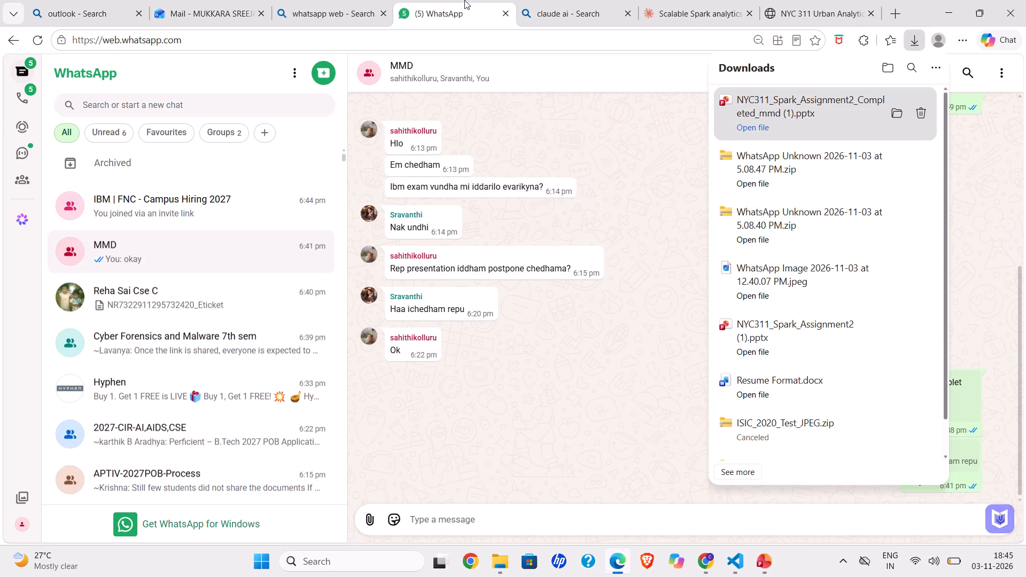